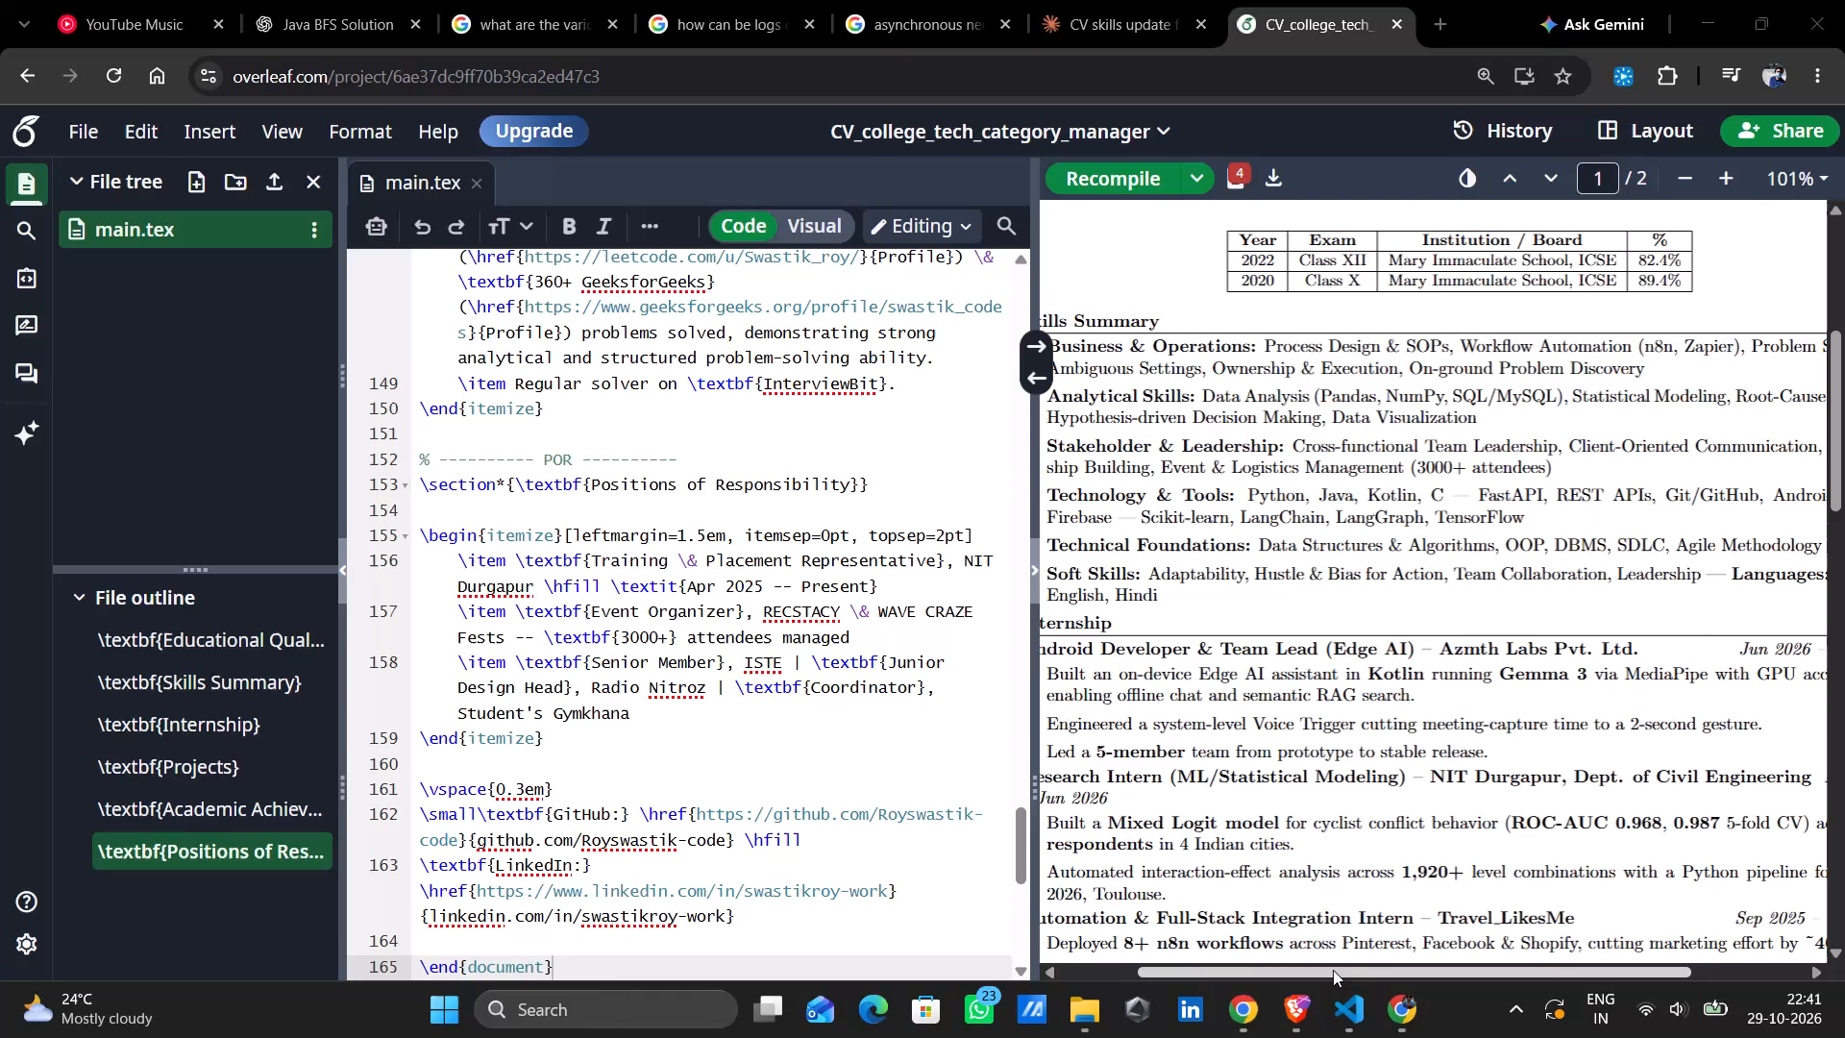
{"action": "left_click_drag", "start_coordinate": [1333, 970], "coordinate": [1422, 973]}
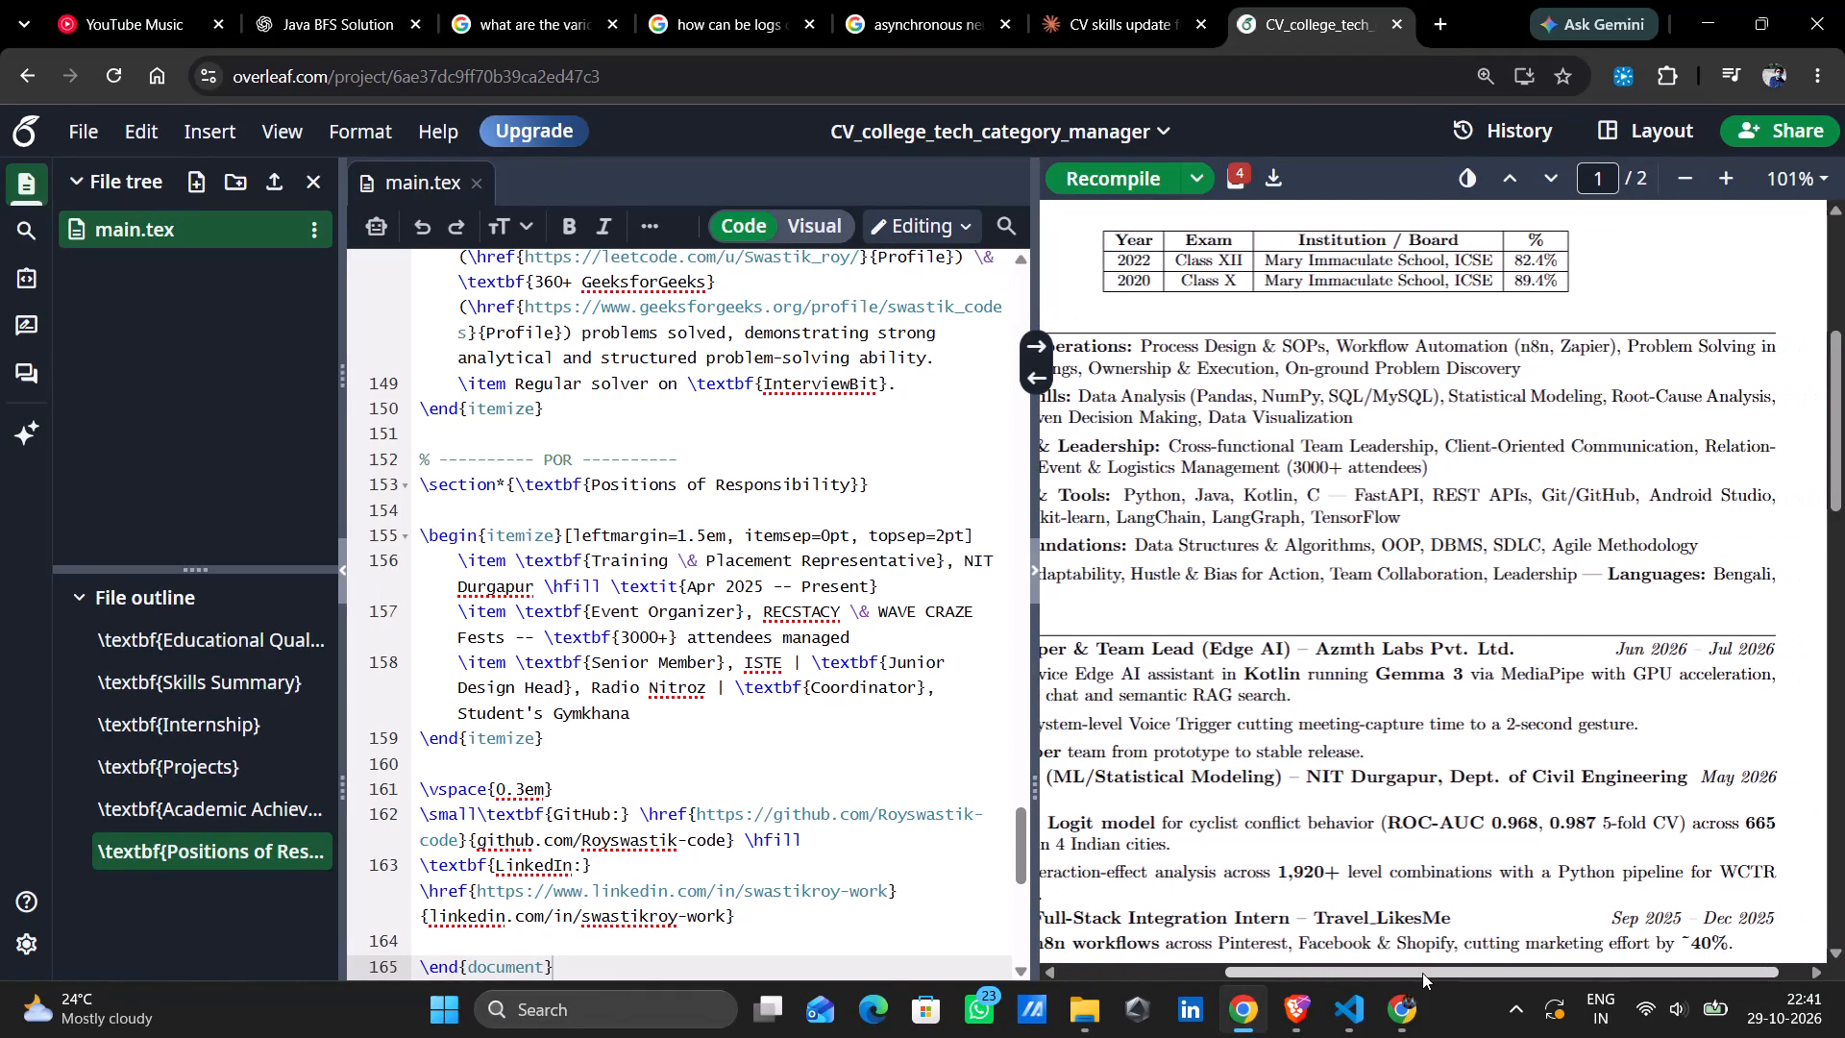
{"action": "left_click_drag", "start_coordinate": [1422, 973], "coordinate": [1312, 976]}
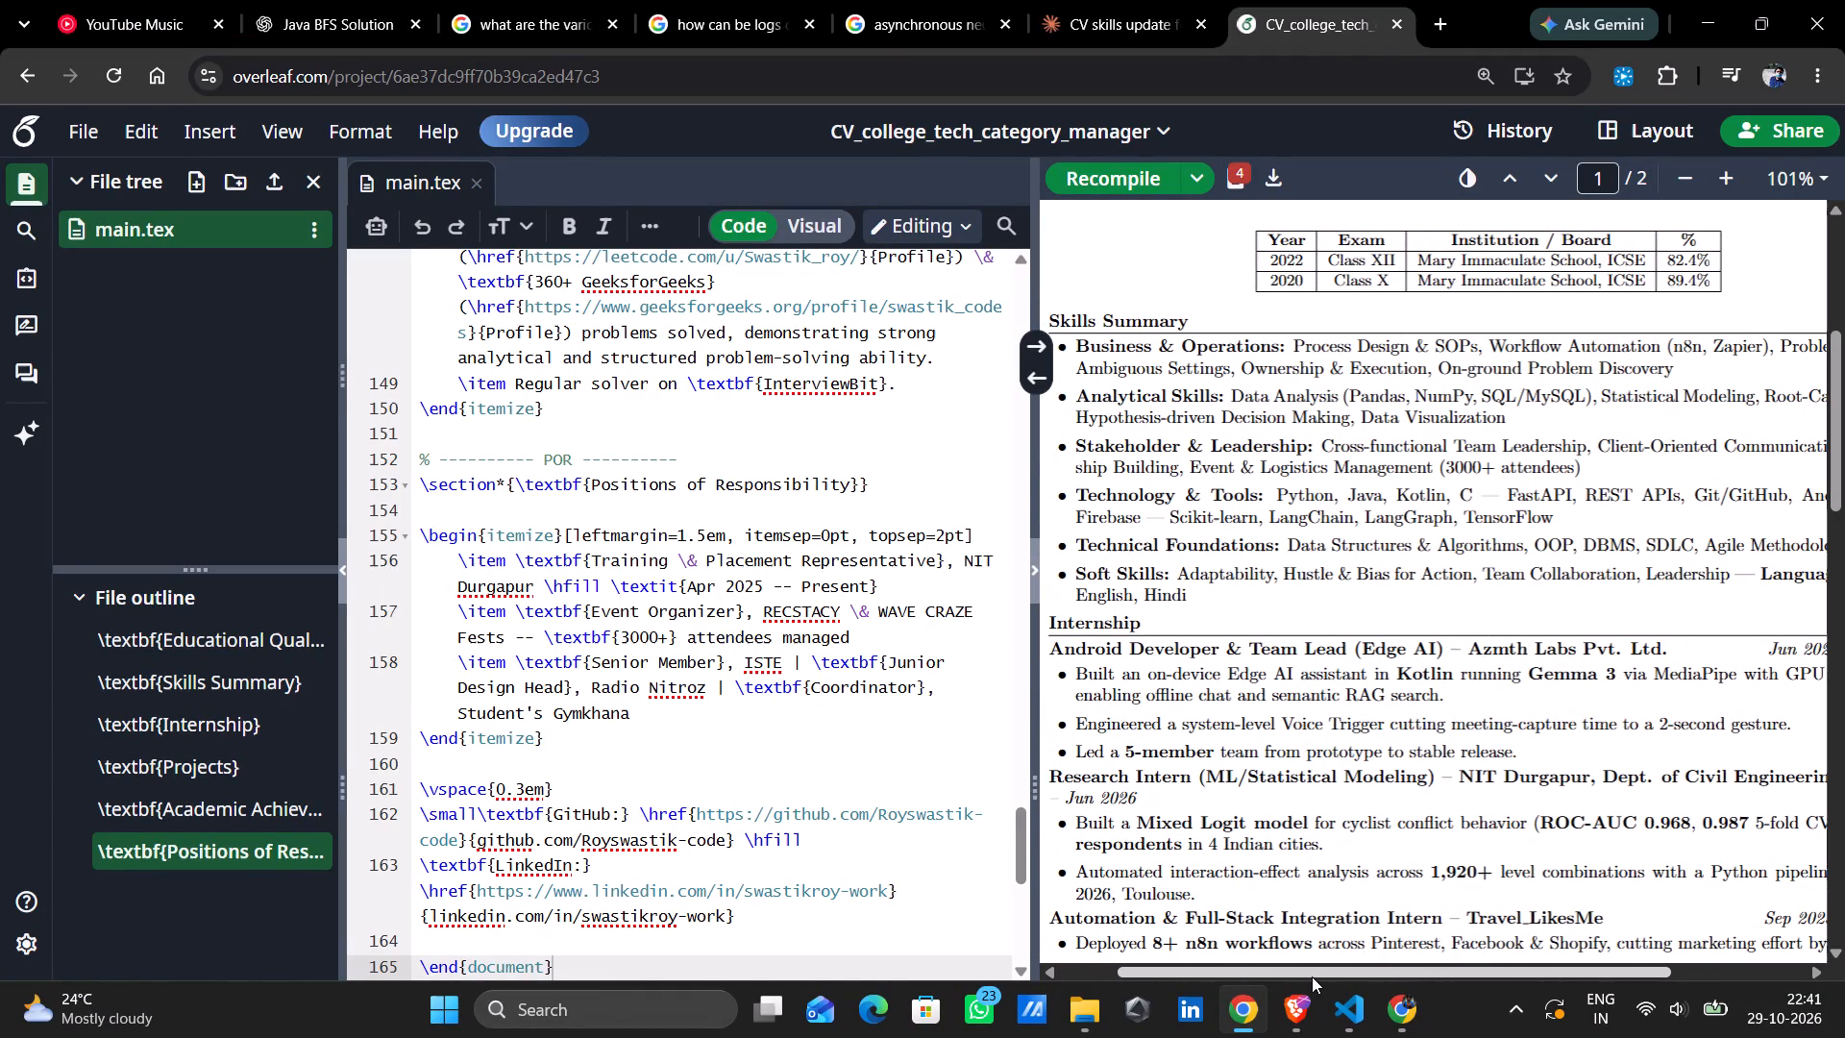
{"action": "left_click_drag", "start_coordinate": [1312, 976], "coordinate": [1309, 978]}
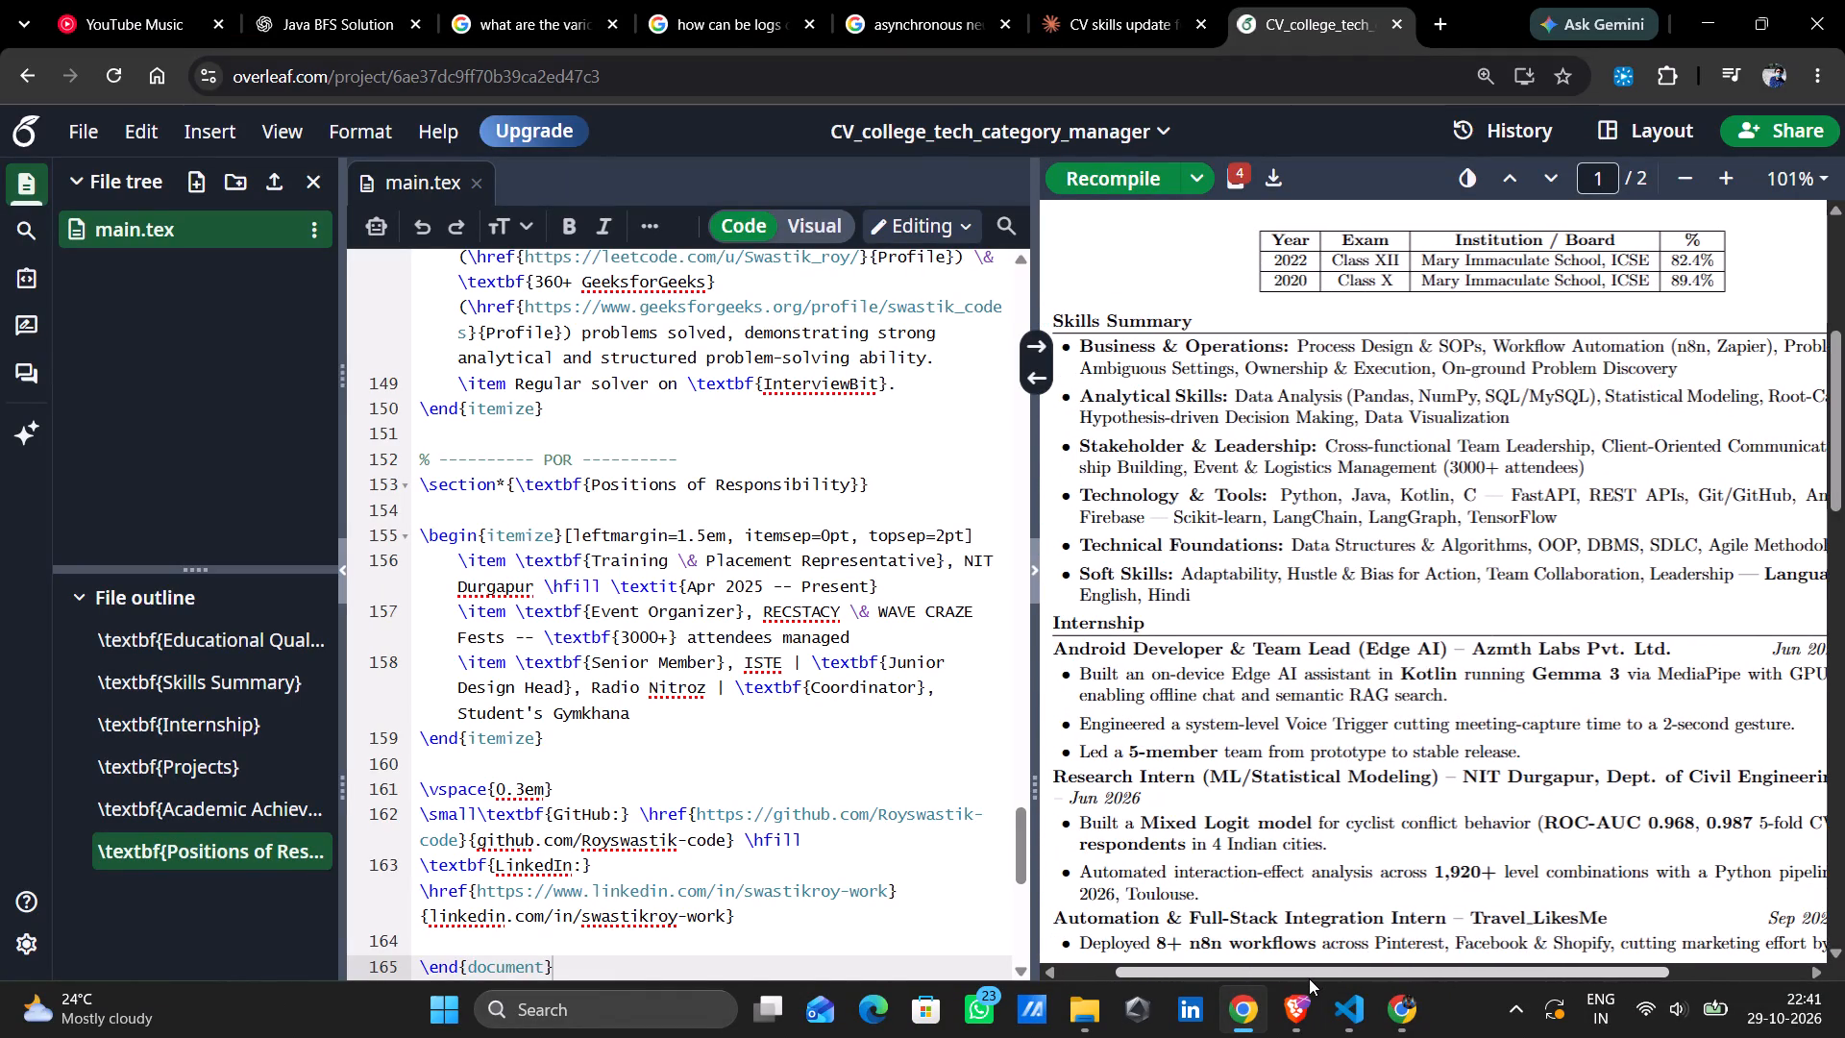
{"action": "left_click_drag", "start_coordinate": [1309, 978], "coordinate": [1391, 983]}
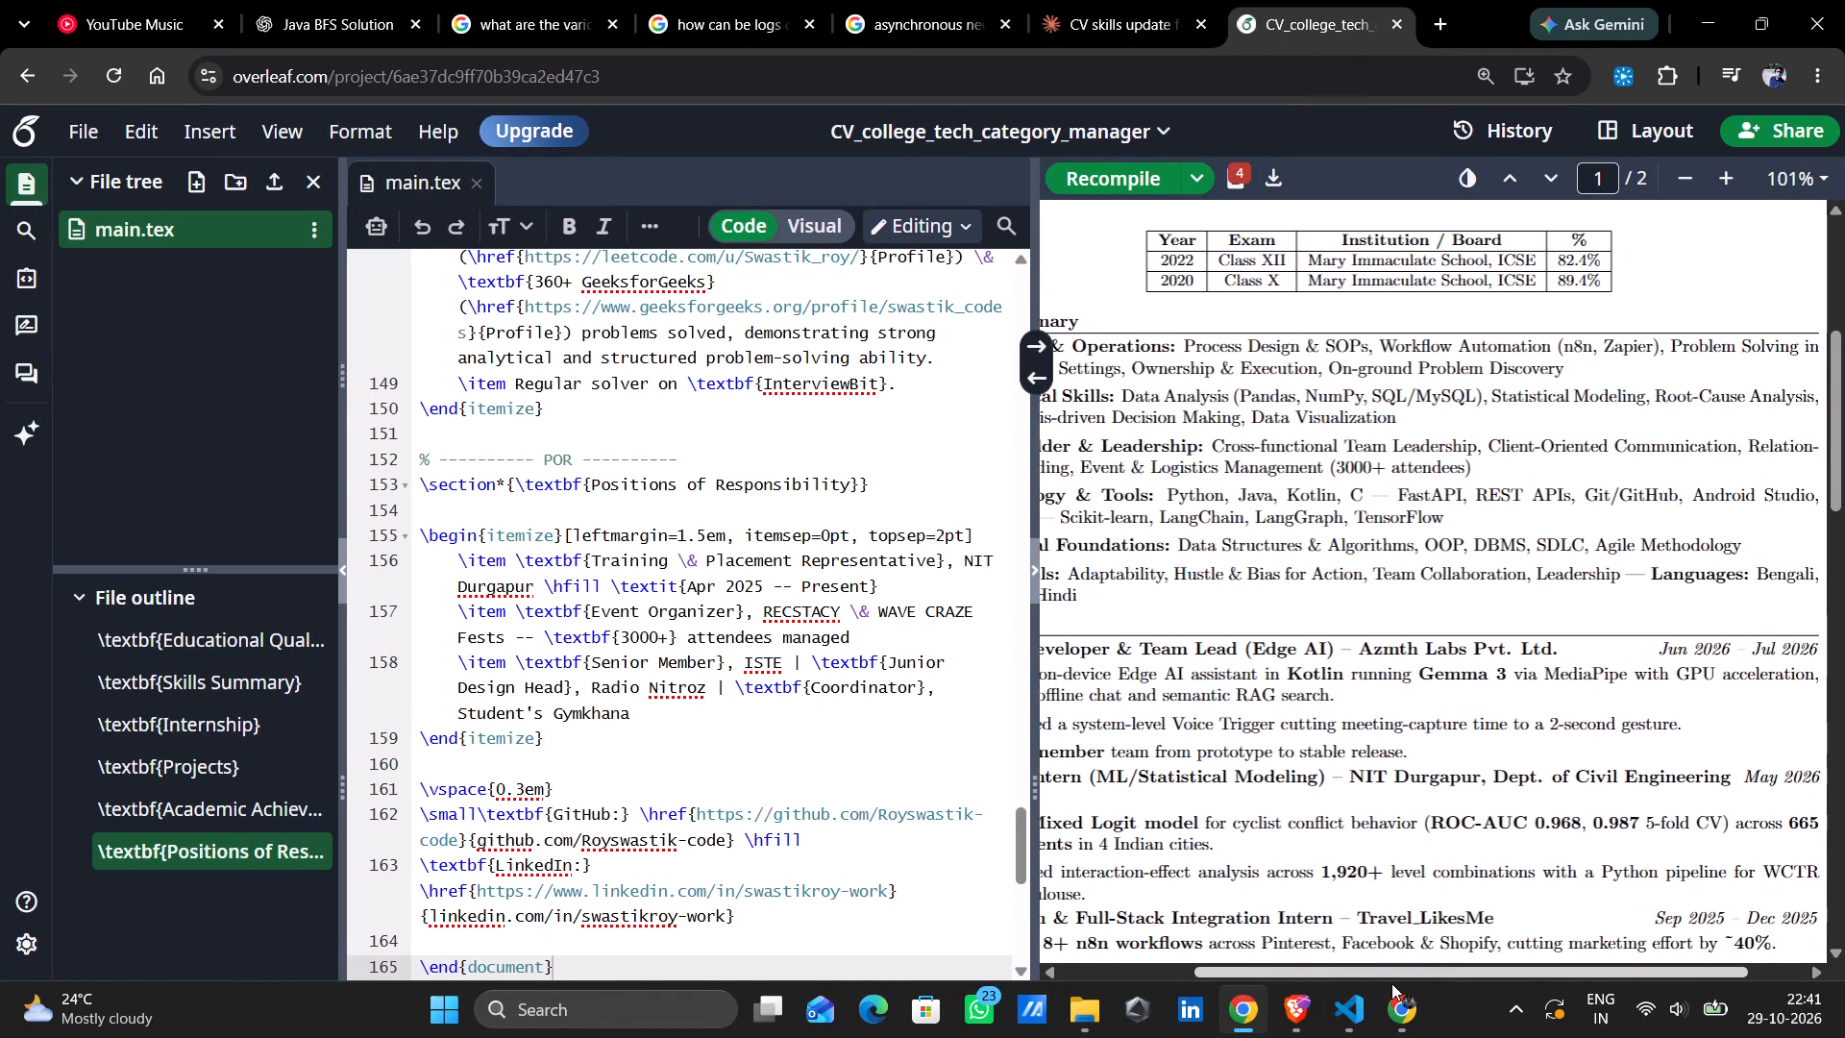
{"action": "left_click_drag", "start_coordinate": [1391, 983], "coordinate": [1295, 992]}
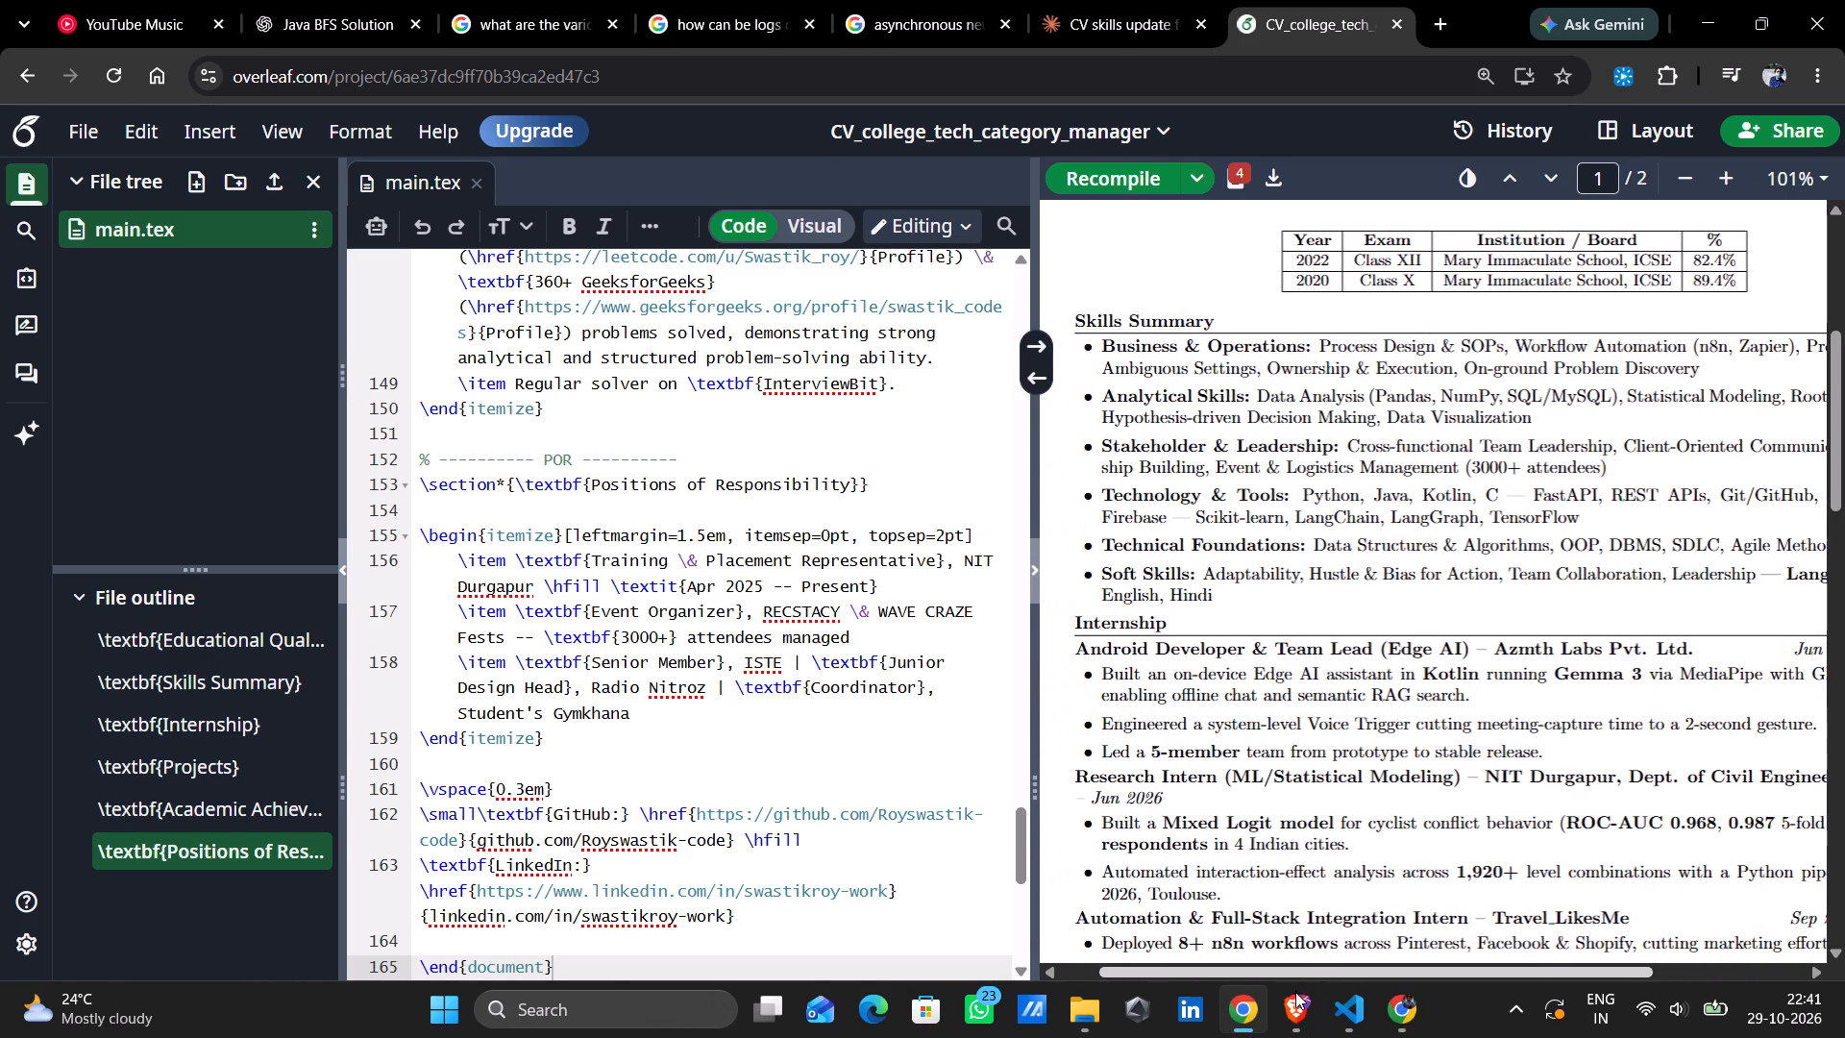
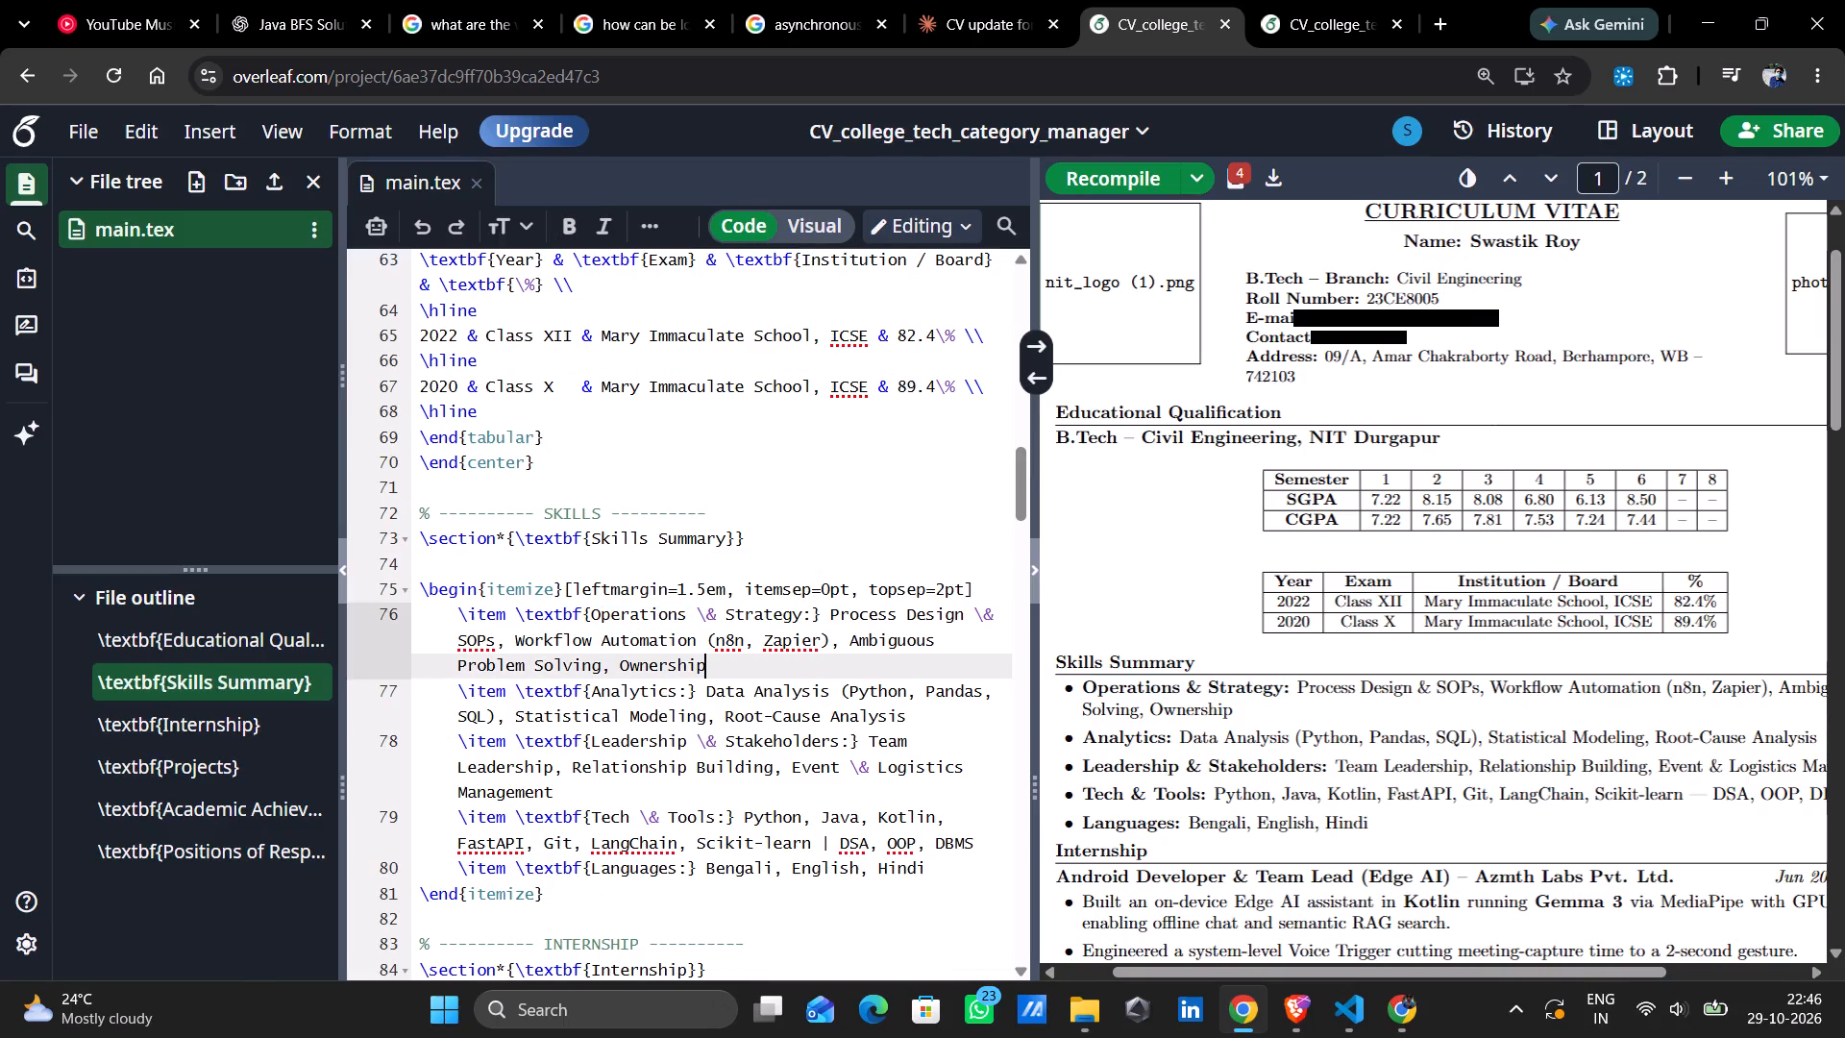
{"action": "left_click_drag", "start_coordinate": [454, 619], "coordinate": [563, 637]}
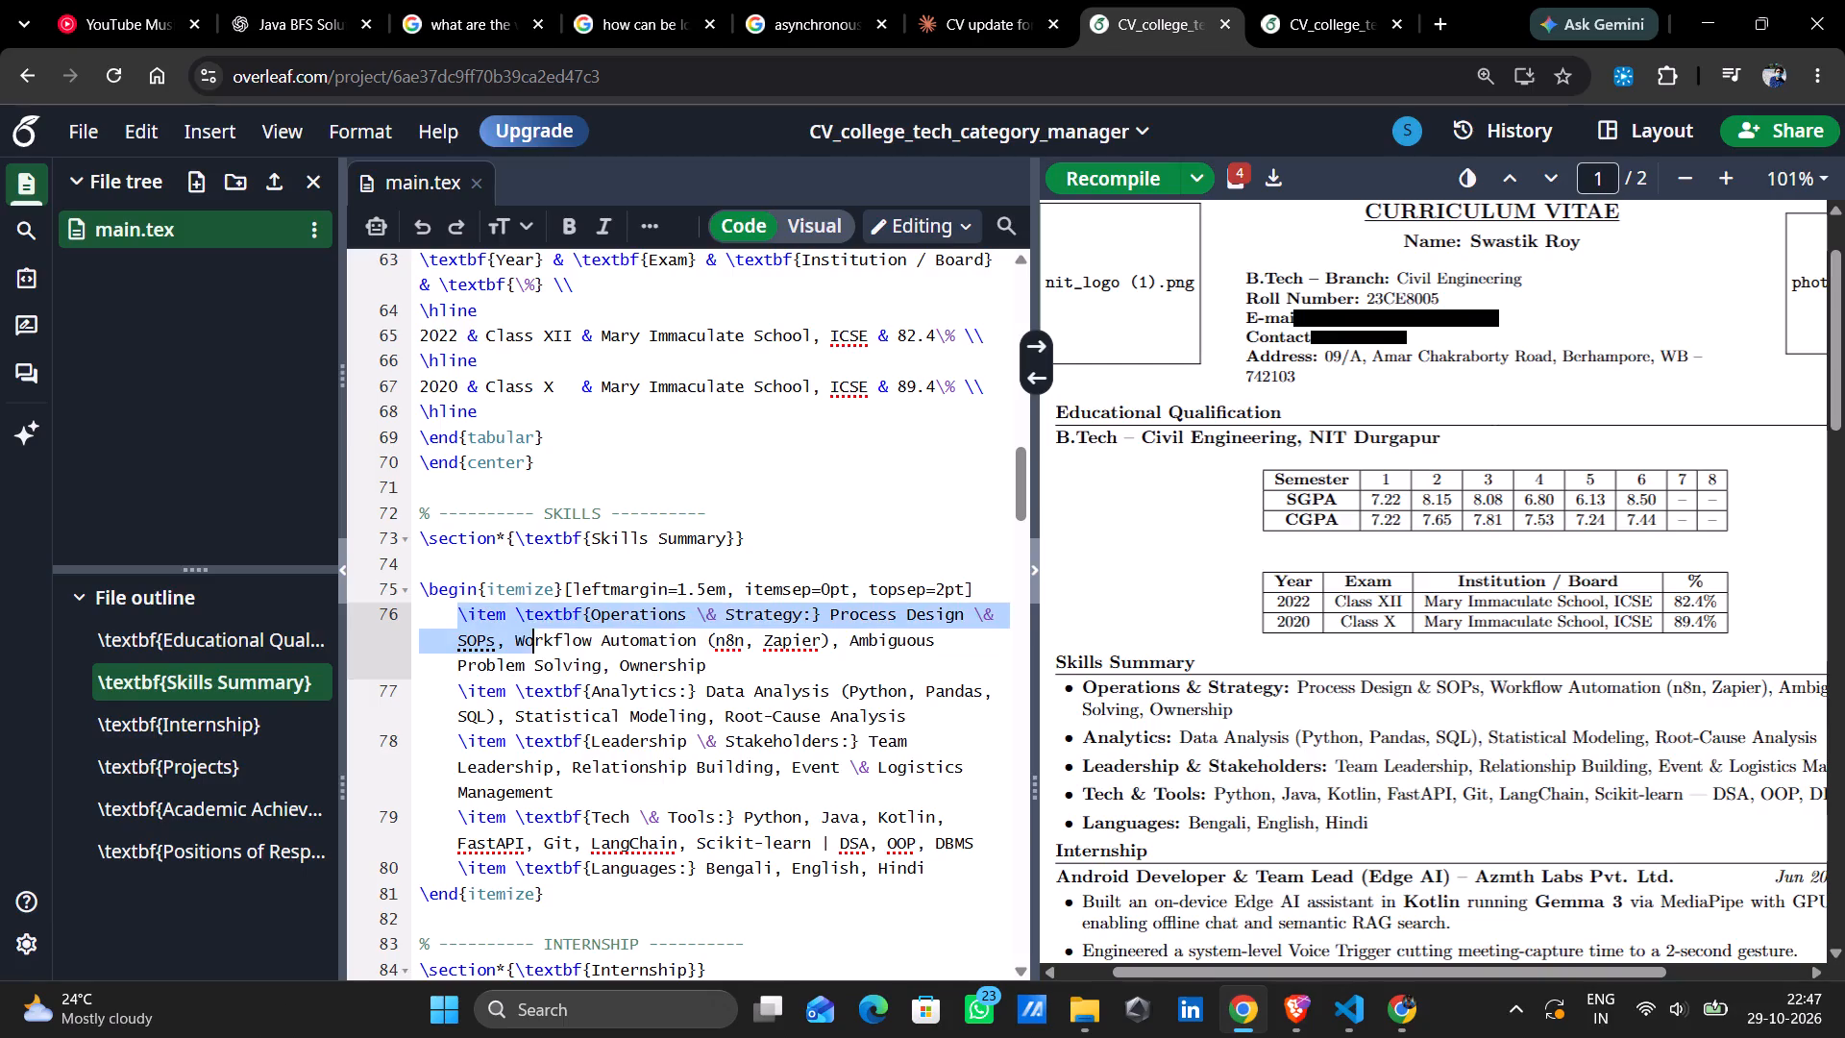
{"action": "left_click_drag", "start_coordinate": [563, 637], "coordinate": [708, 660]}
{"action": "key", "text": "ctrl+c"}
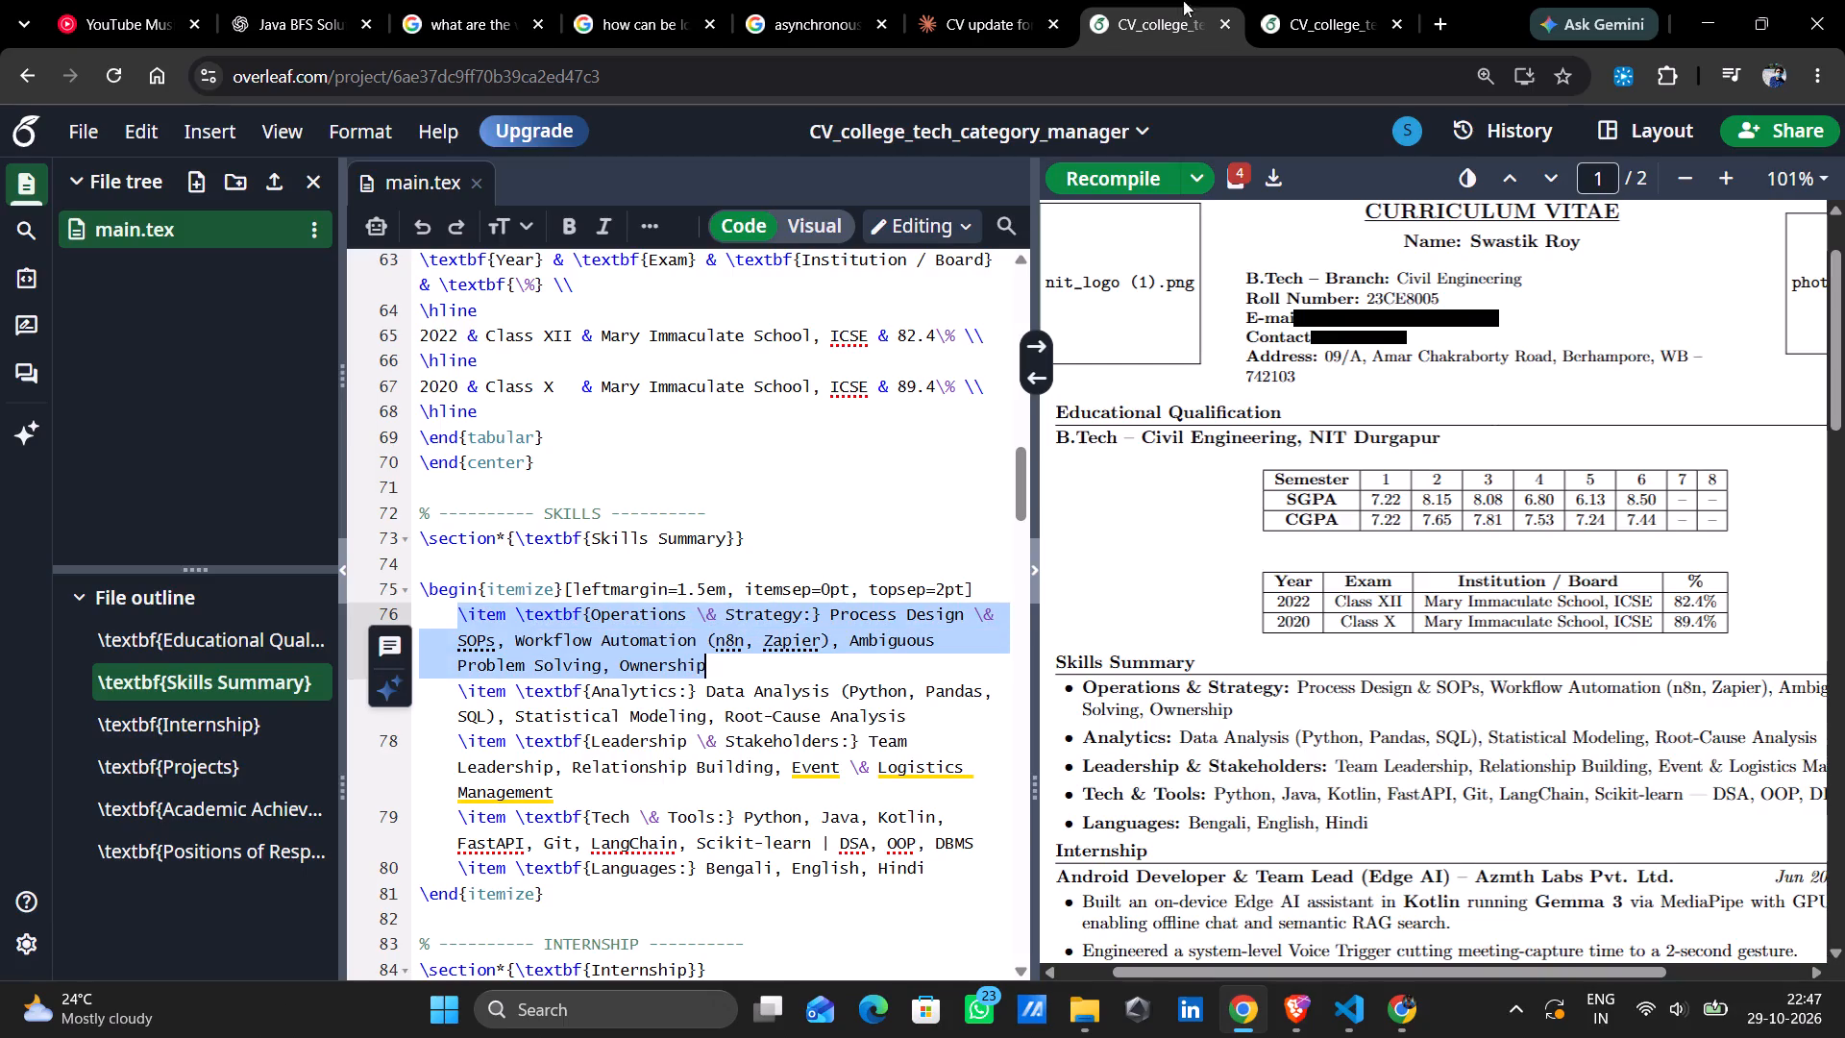
In the second project tab, look through main.tex from Academic Achievements back to the Skills Summary items.
{"action": "left_click", "coordinate": [1322, 0]}
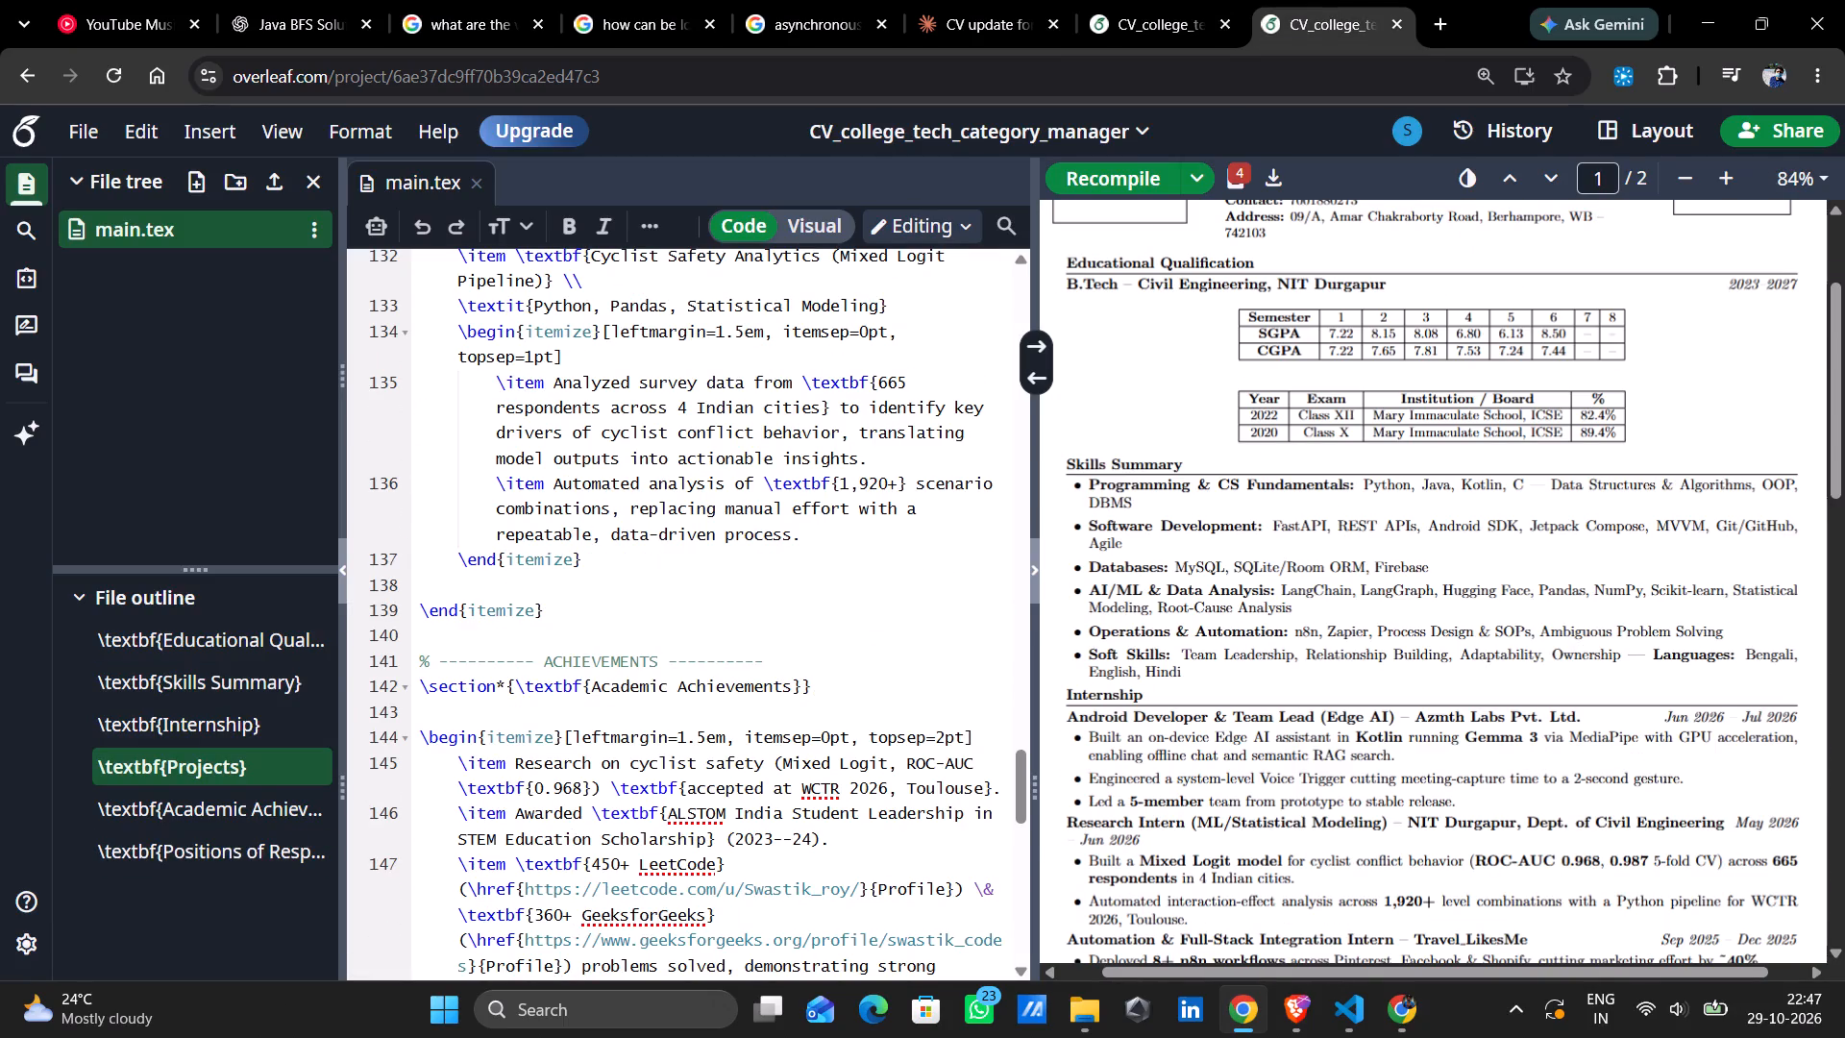
{"action": "scroll", "coordinate": [873, 743], "scroll_direction": "down", "scroll_amount": 2}
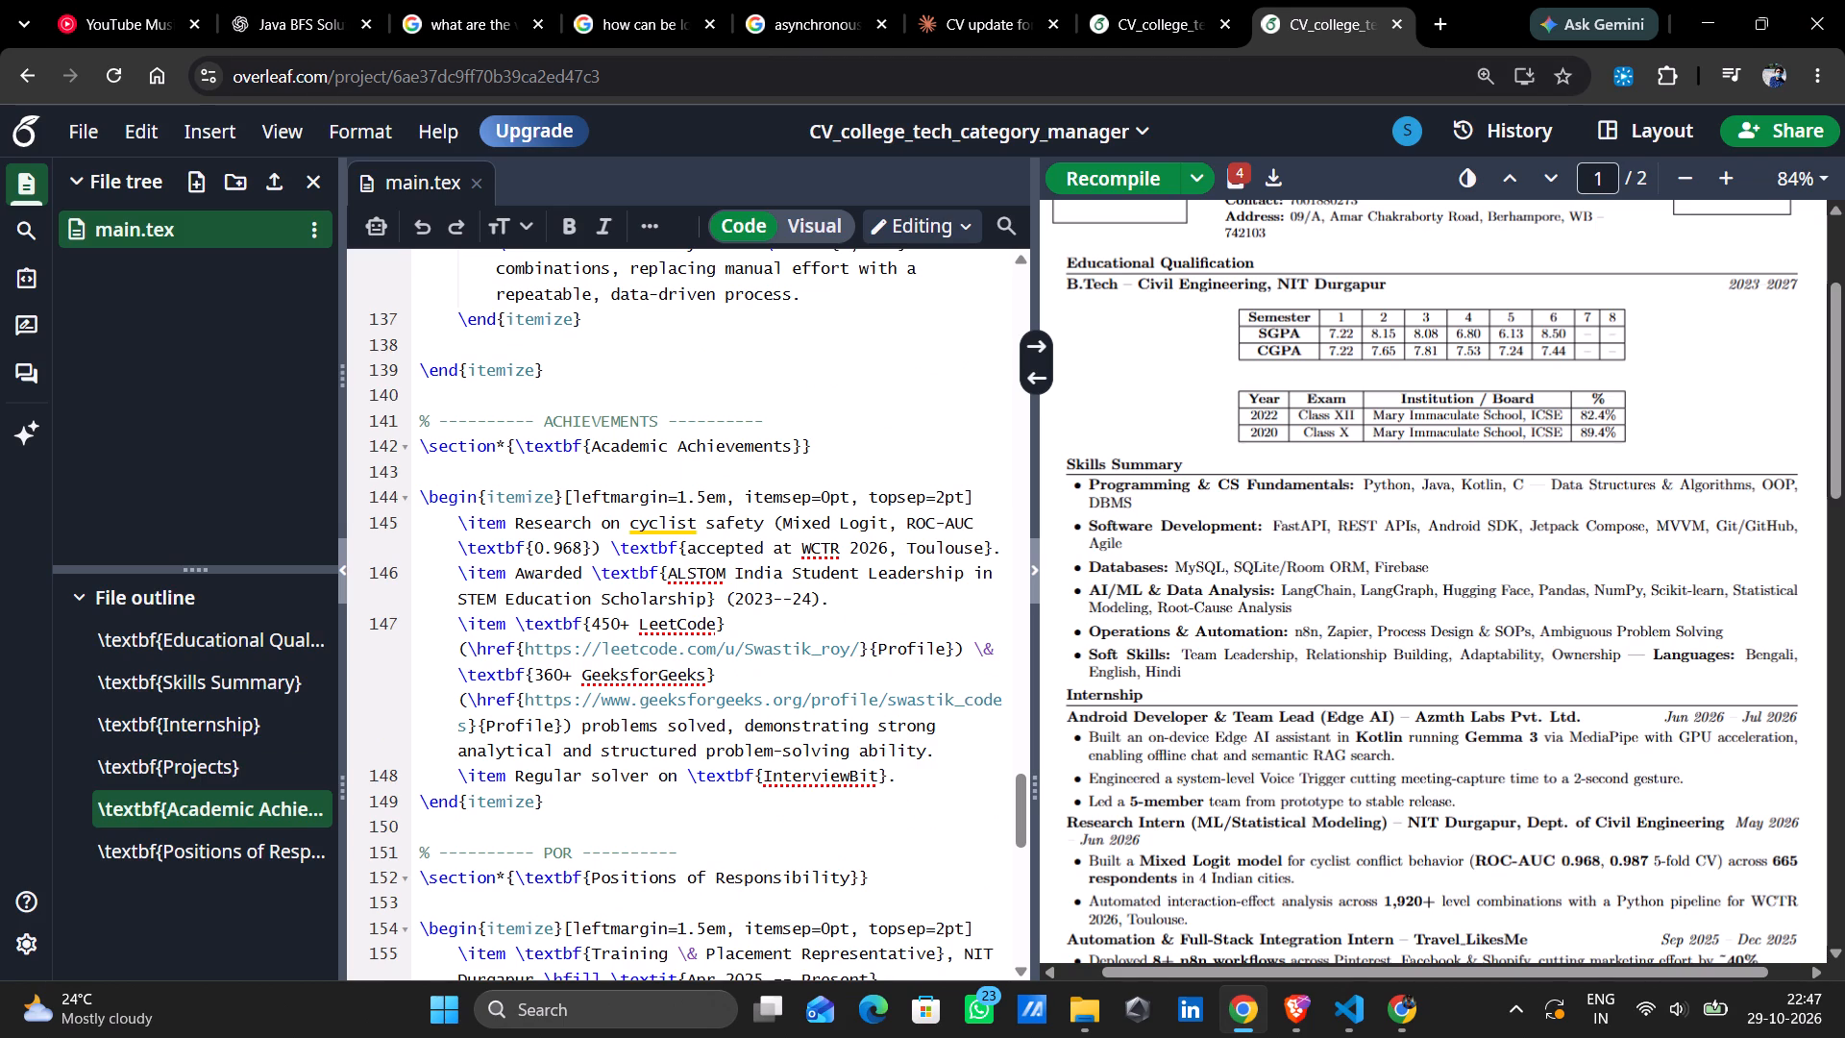
{"action": "scroll", "coordinate": [722, 765], "scroll_direction": "up", "scroll_amount": 5}
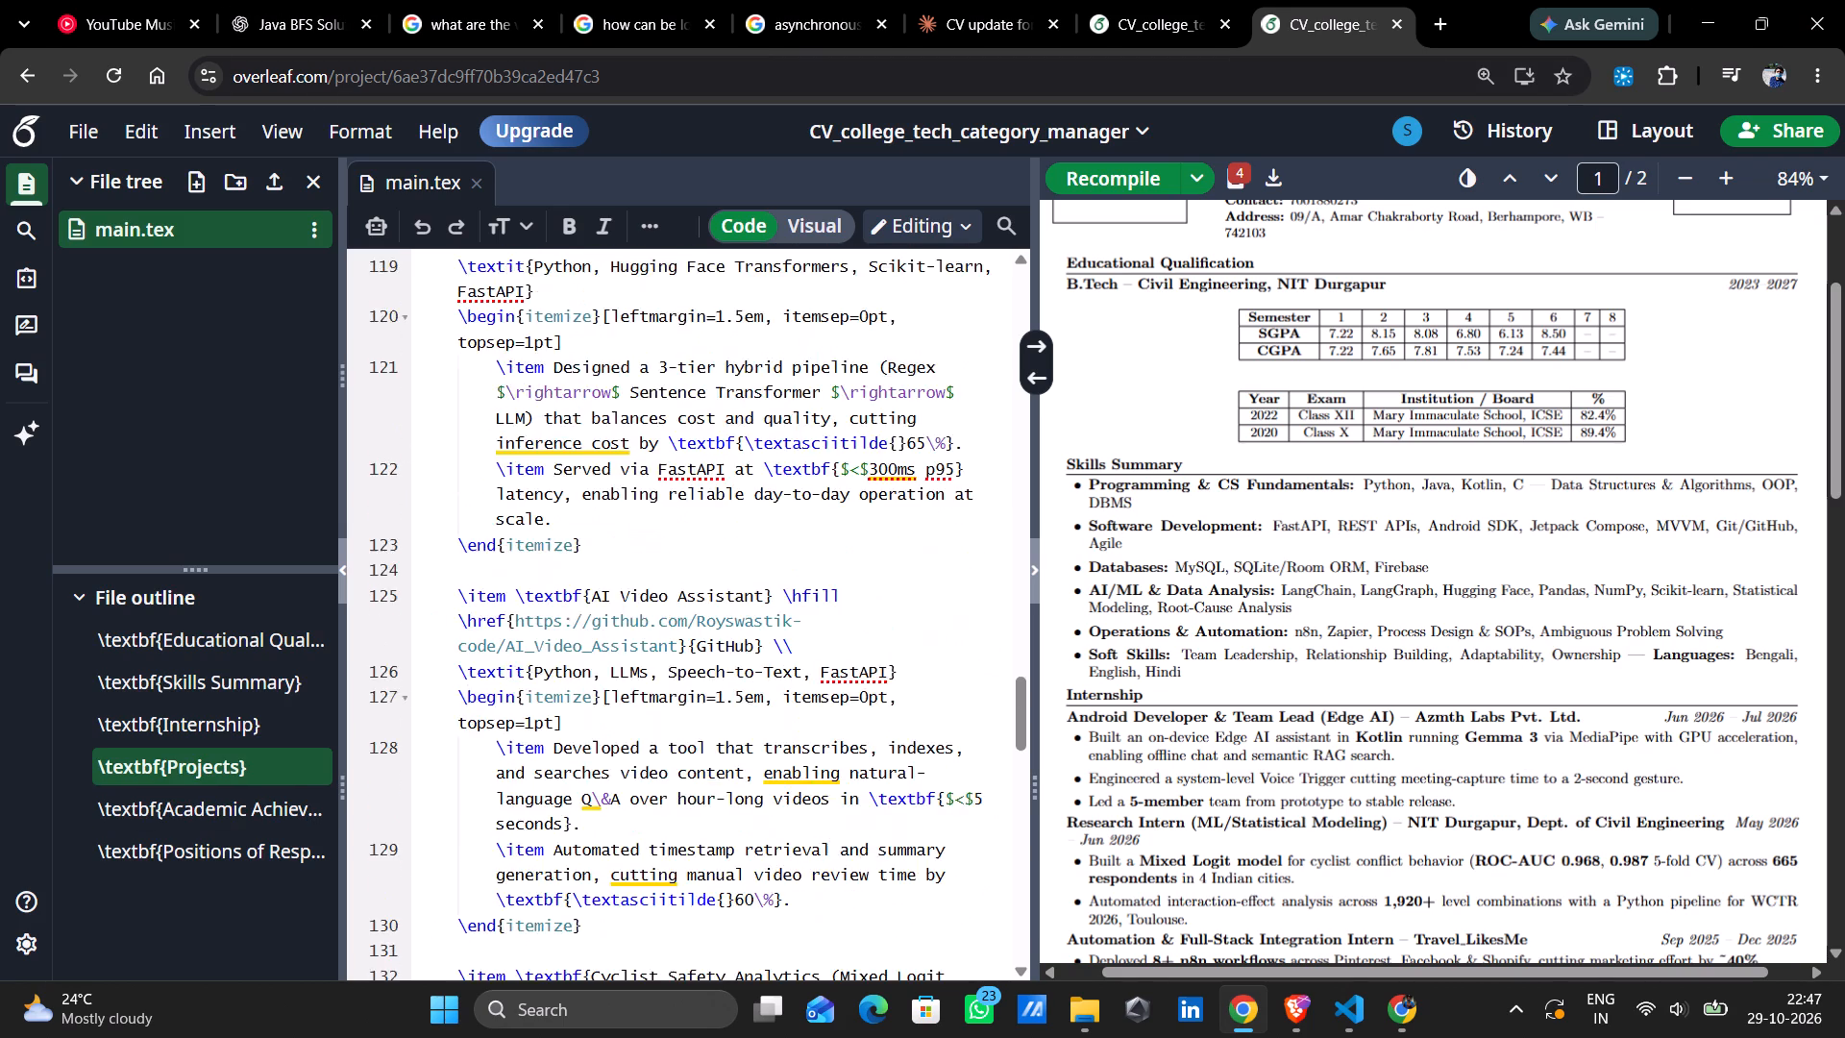
{"action": "scroll", "coordinate": [723, 756], "scroll_direction": "up", "scroll_amount": 16}
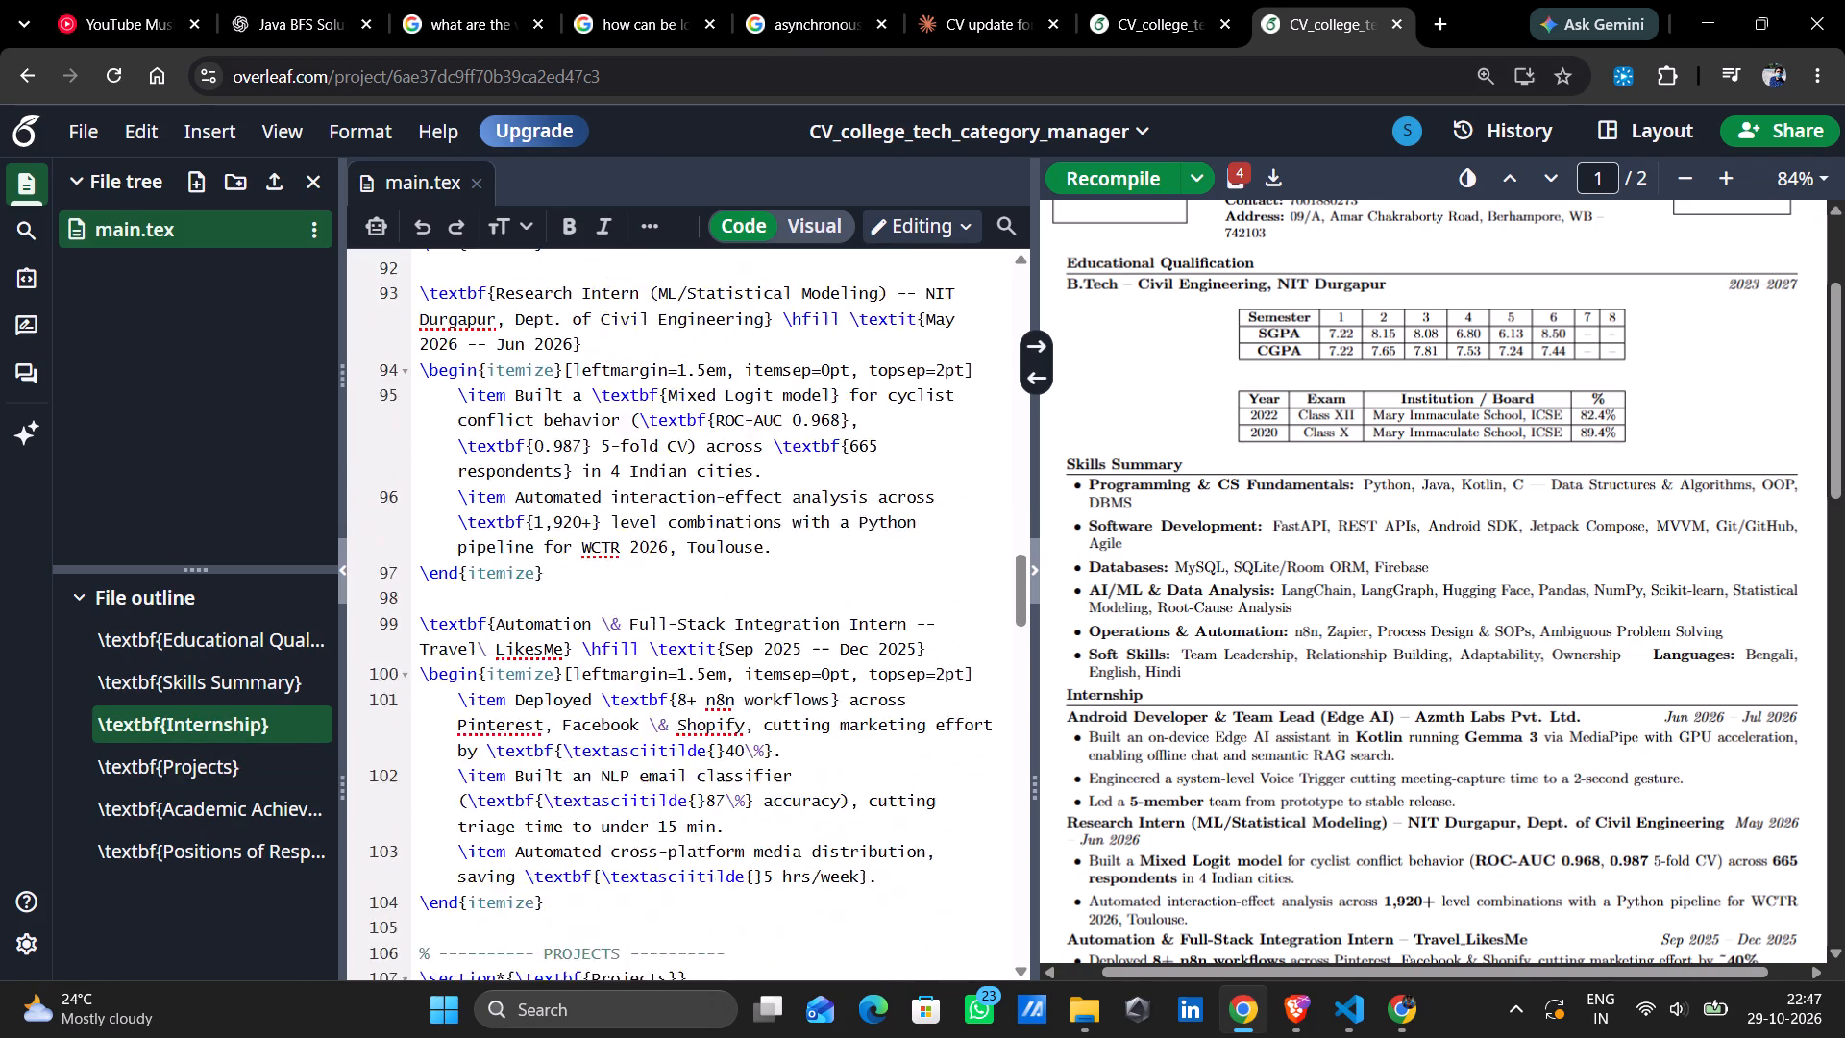
{"action": "scroll", "coordinate": [722, 750], "scroll_direction": "up", "scroll_amount": 9}
{"action": "scroll", "coordinate": [722, 744], "scroll_direction": "down", "scroll_amount": 2}
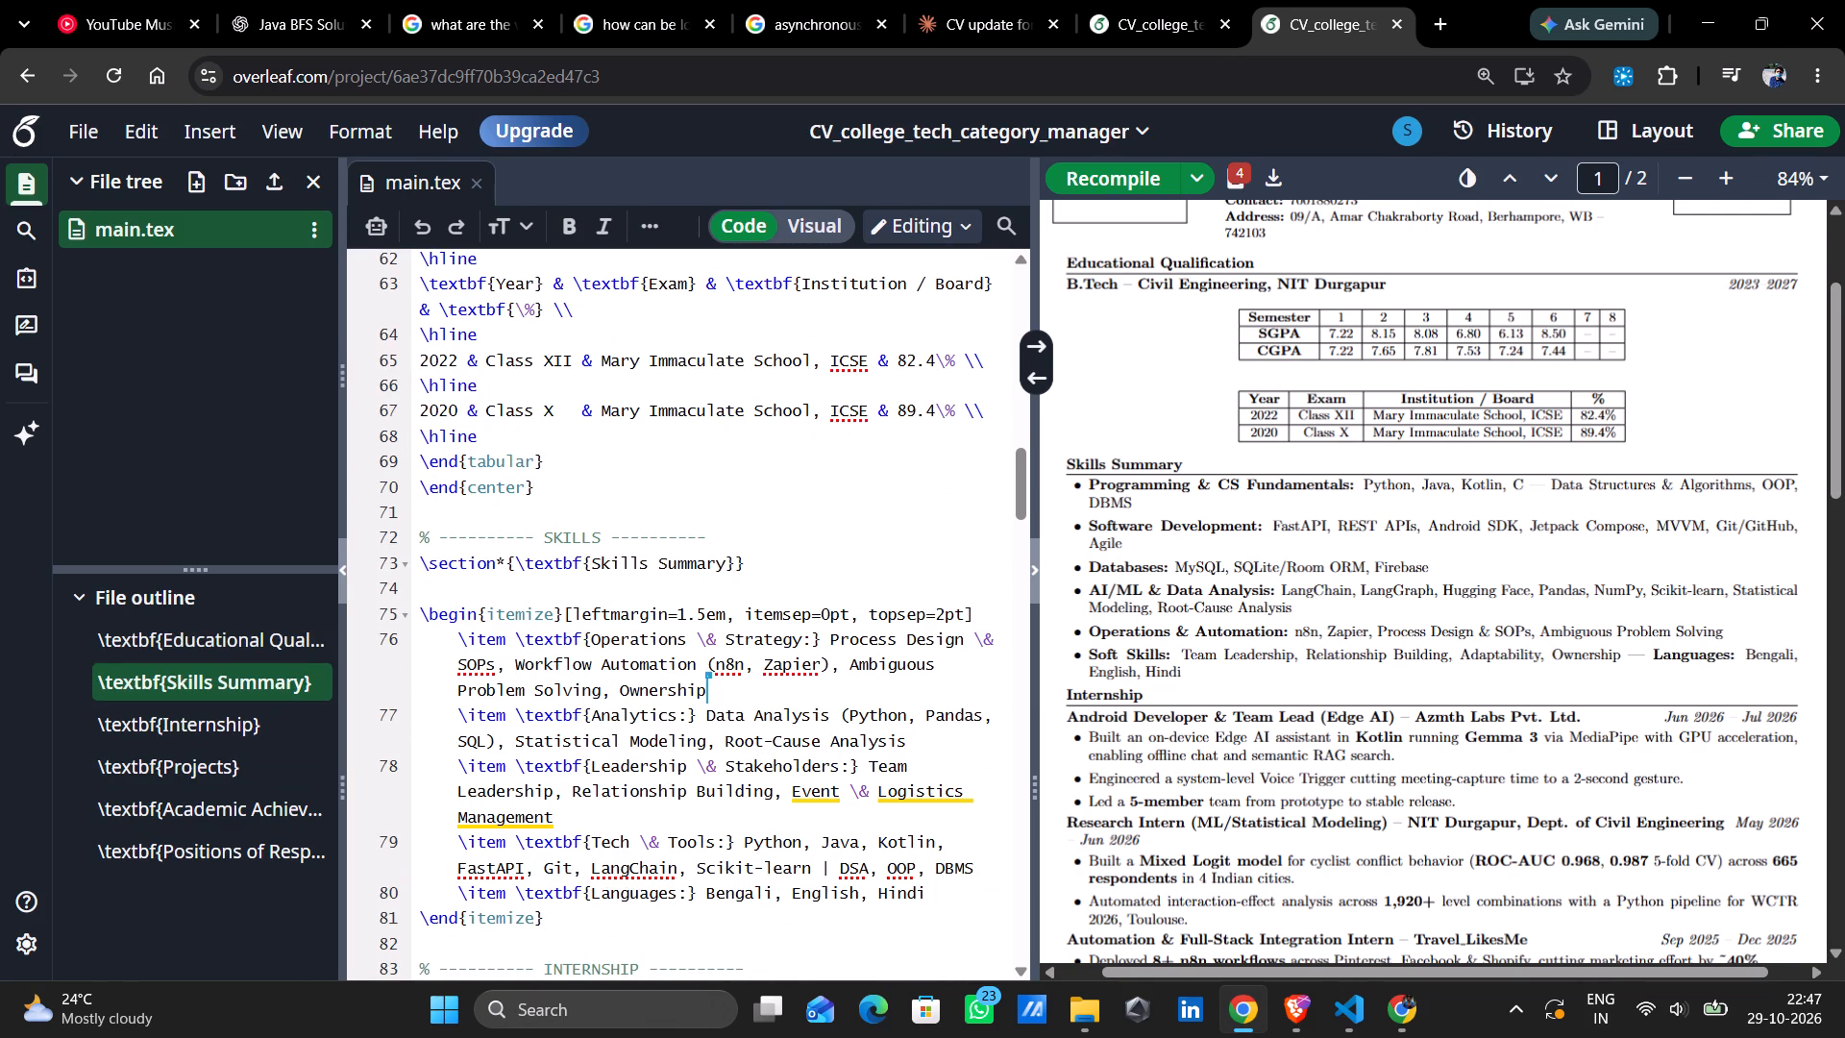
{"action": "scroll", "coordinate": [573, 698], "scroll_direction": "down", "scroll_amount": 1}
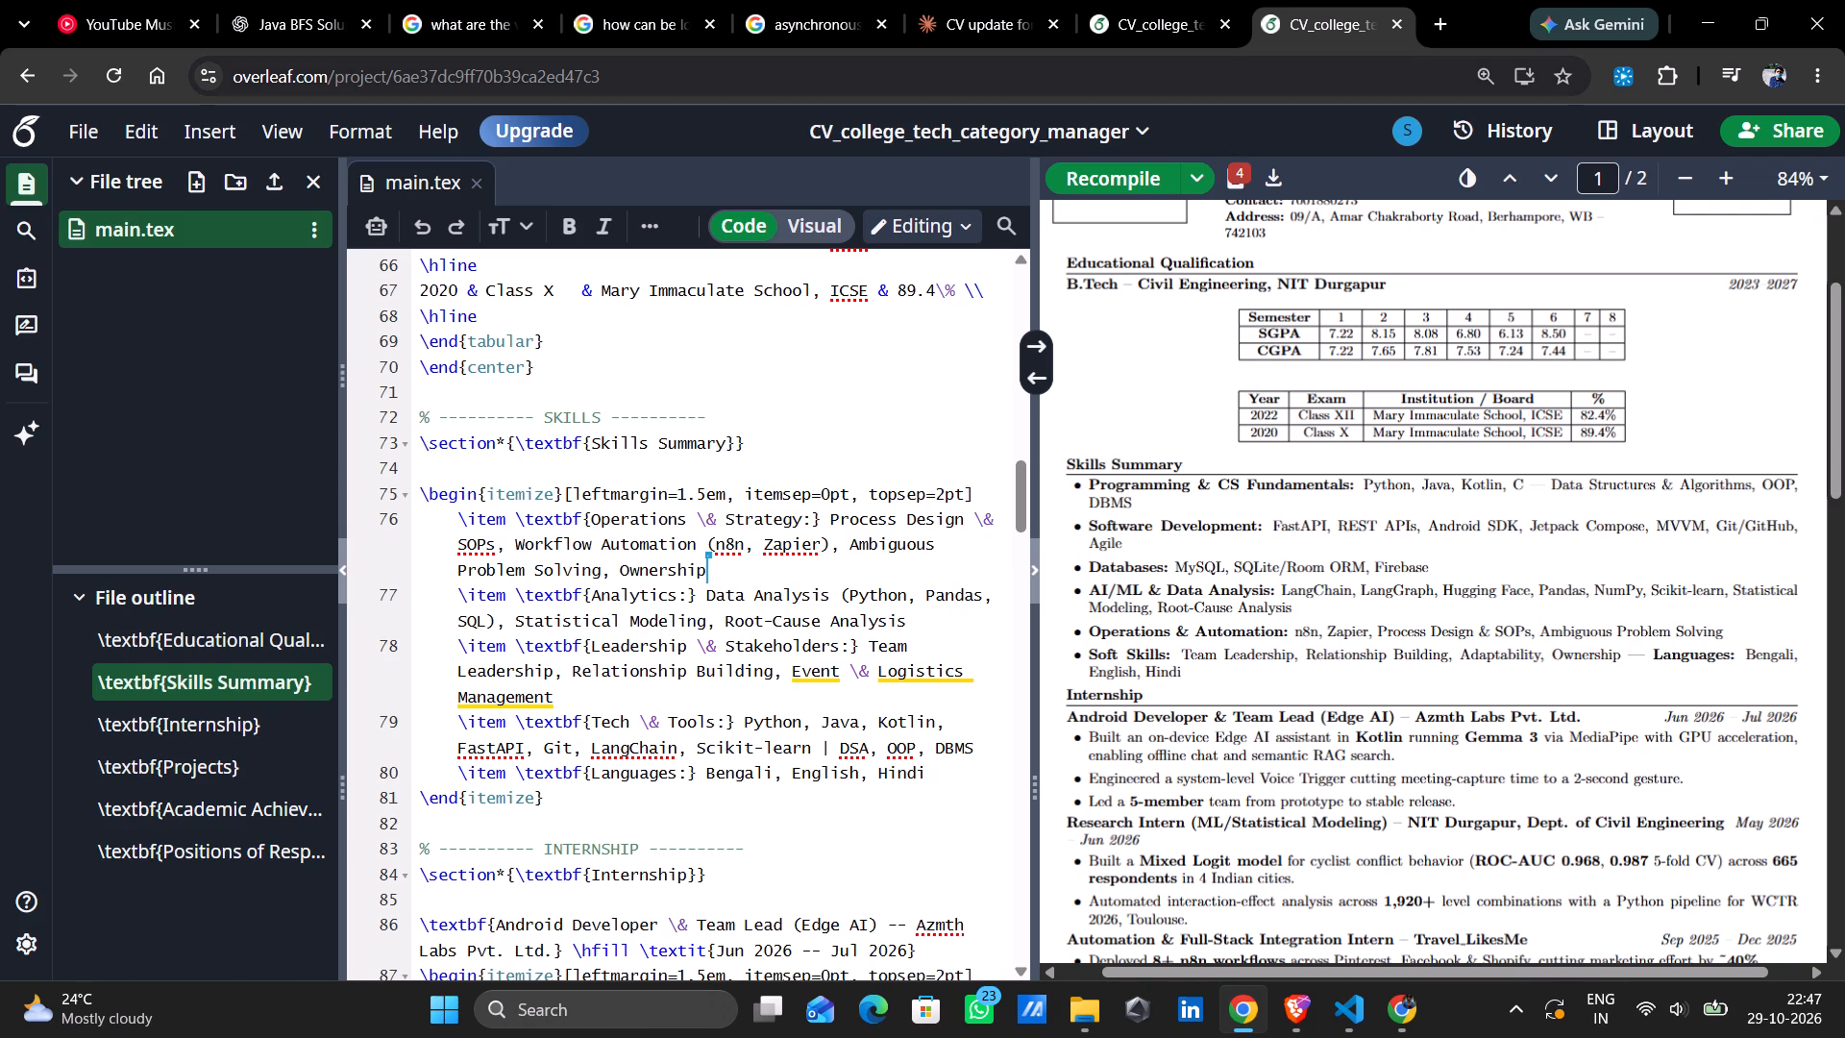
{"action": "left_click", "coordinate": [1154, 54]}
{"action": "left_click", "coordinate": [1151, 26]}
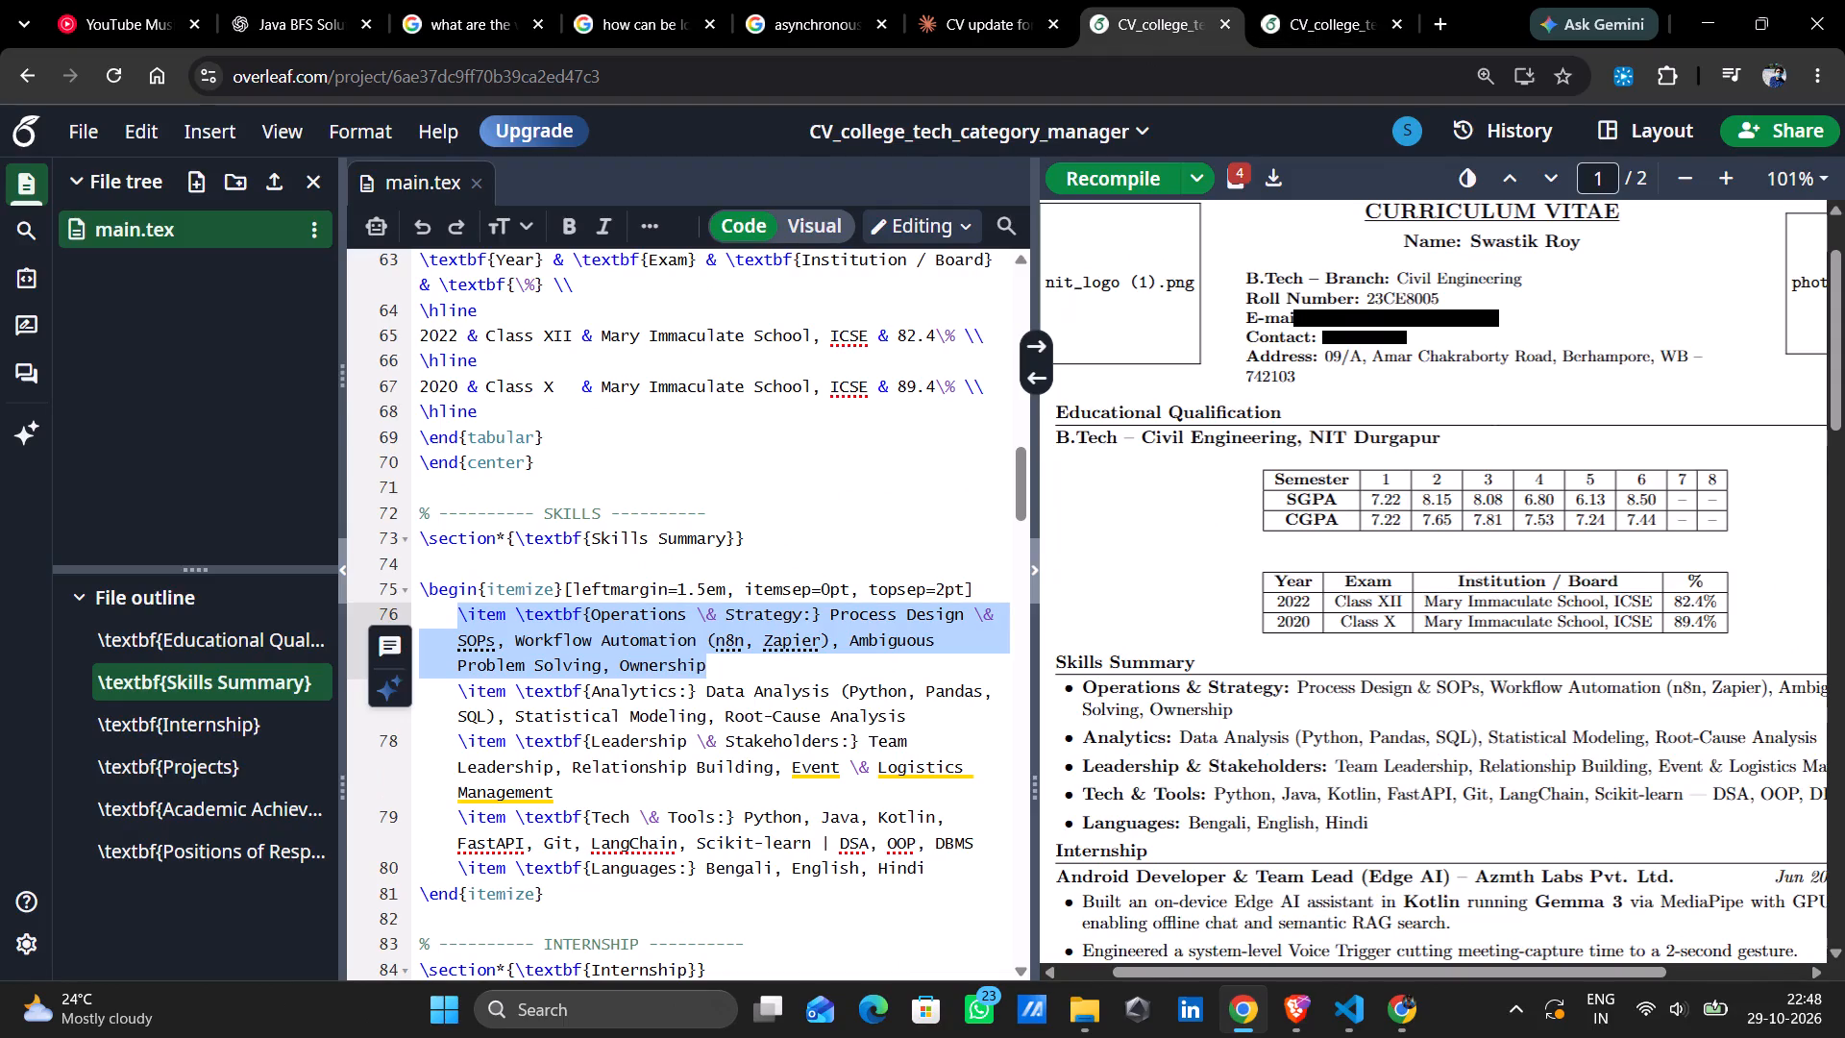
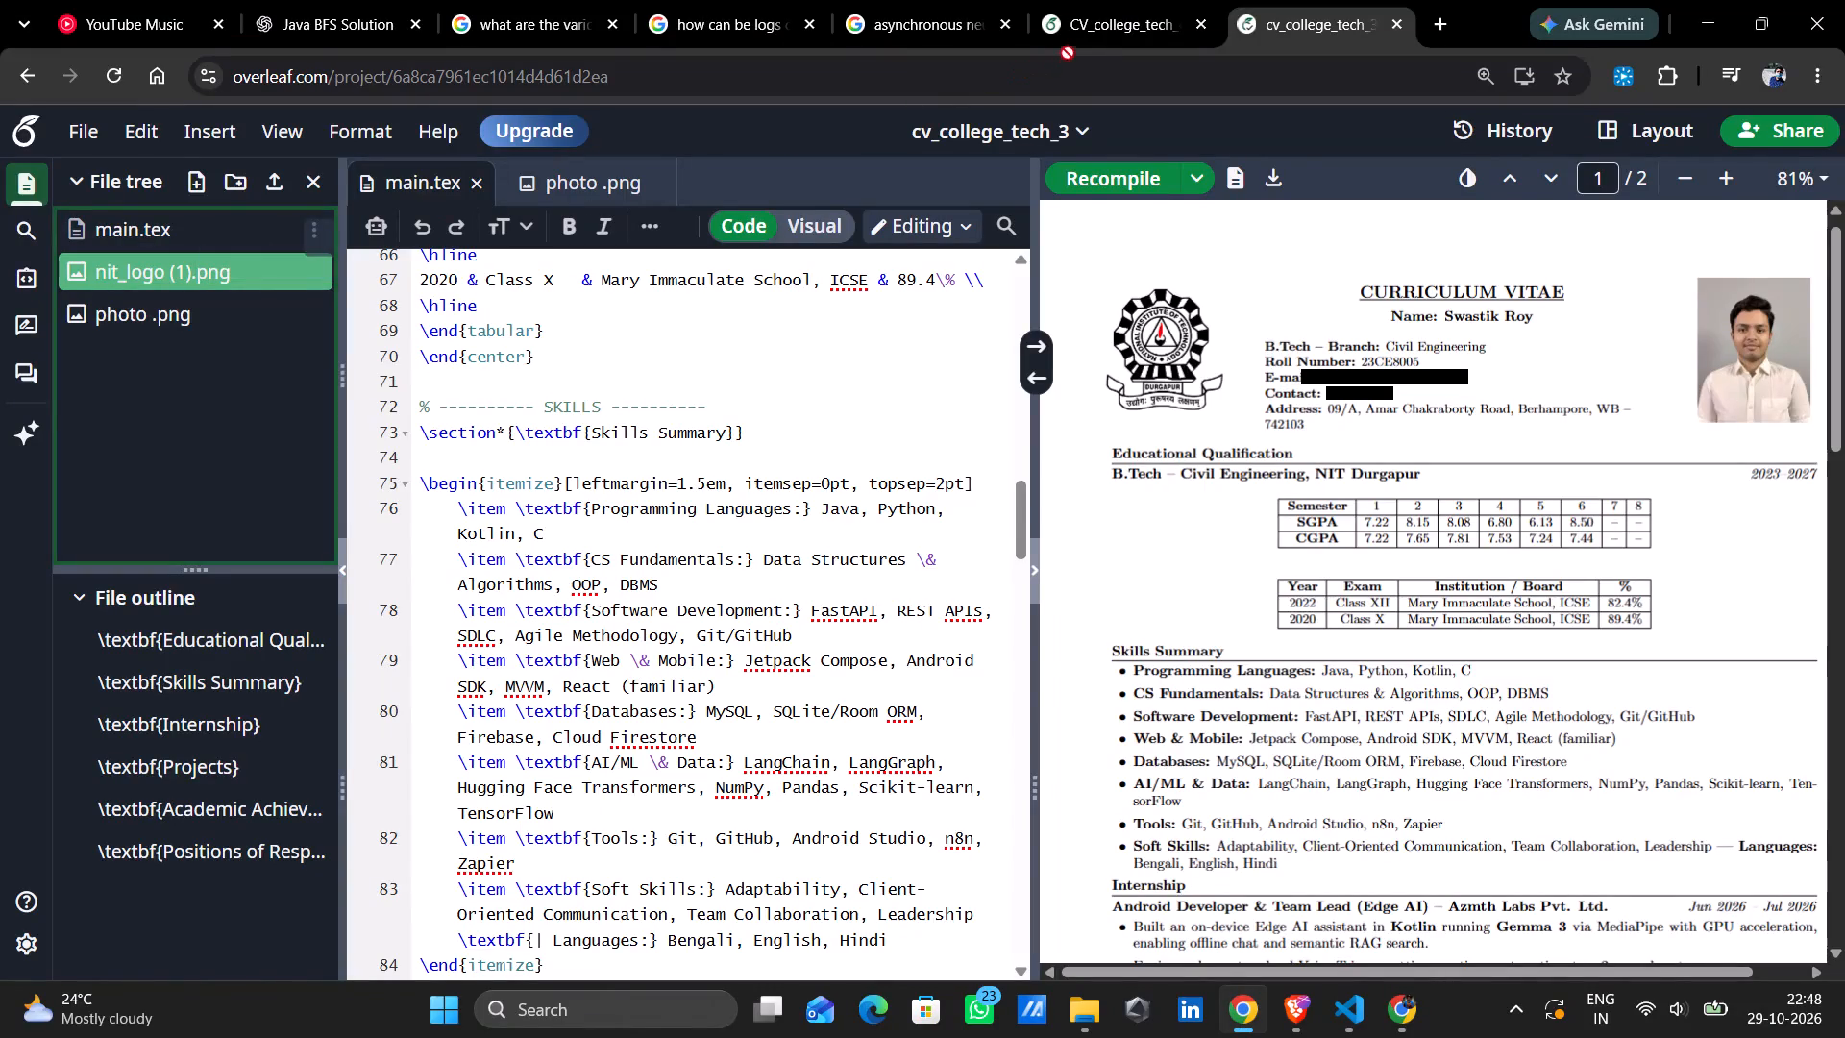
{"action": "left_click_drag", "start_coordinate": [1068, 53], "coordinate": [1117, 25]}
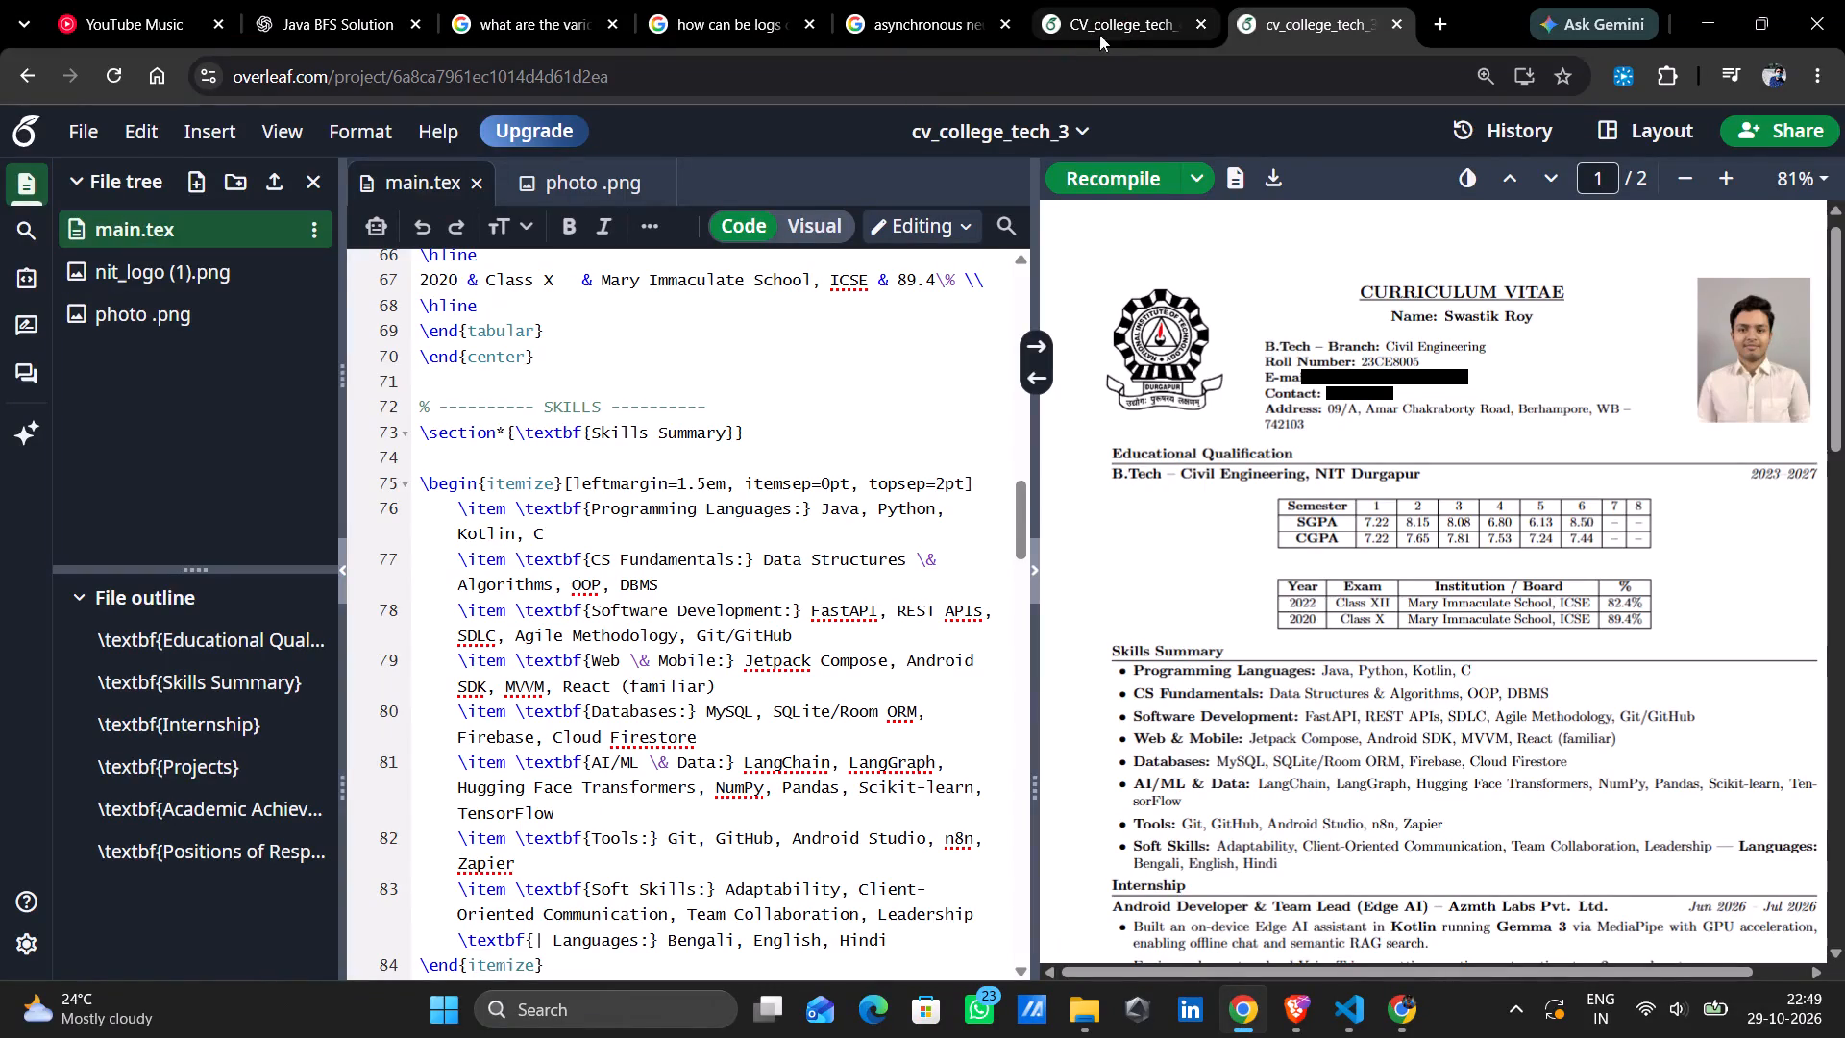
Download nit_logo (1).png and photo .png from the cv_college_tech_3 project.
{"action": "left_click", "coordinate": [239, 275]}
{"action": "left_click", "coordinate": [324, 270]}
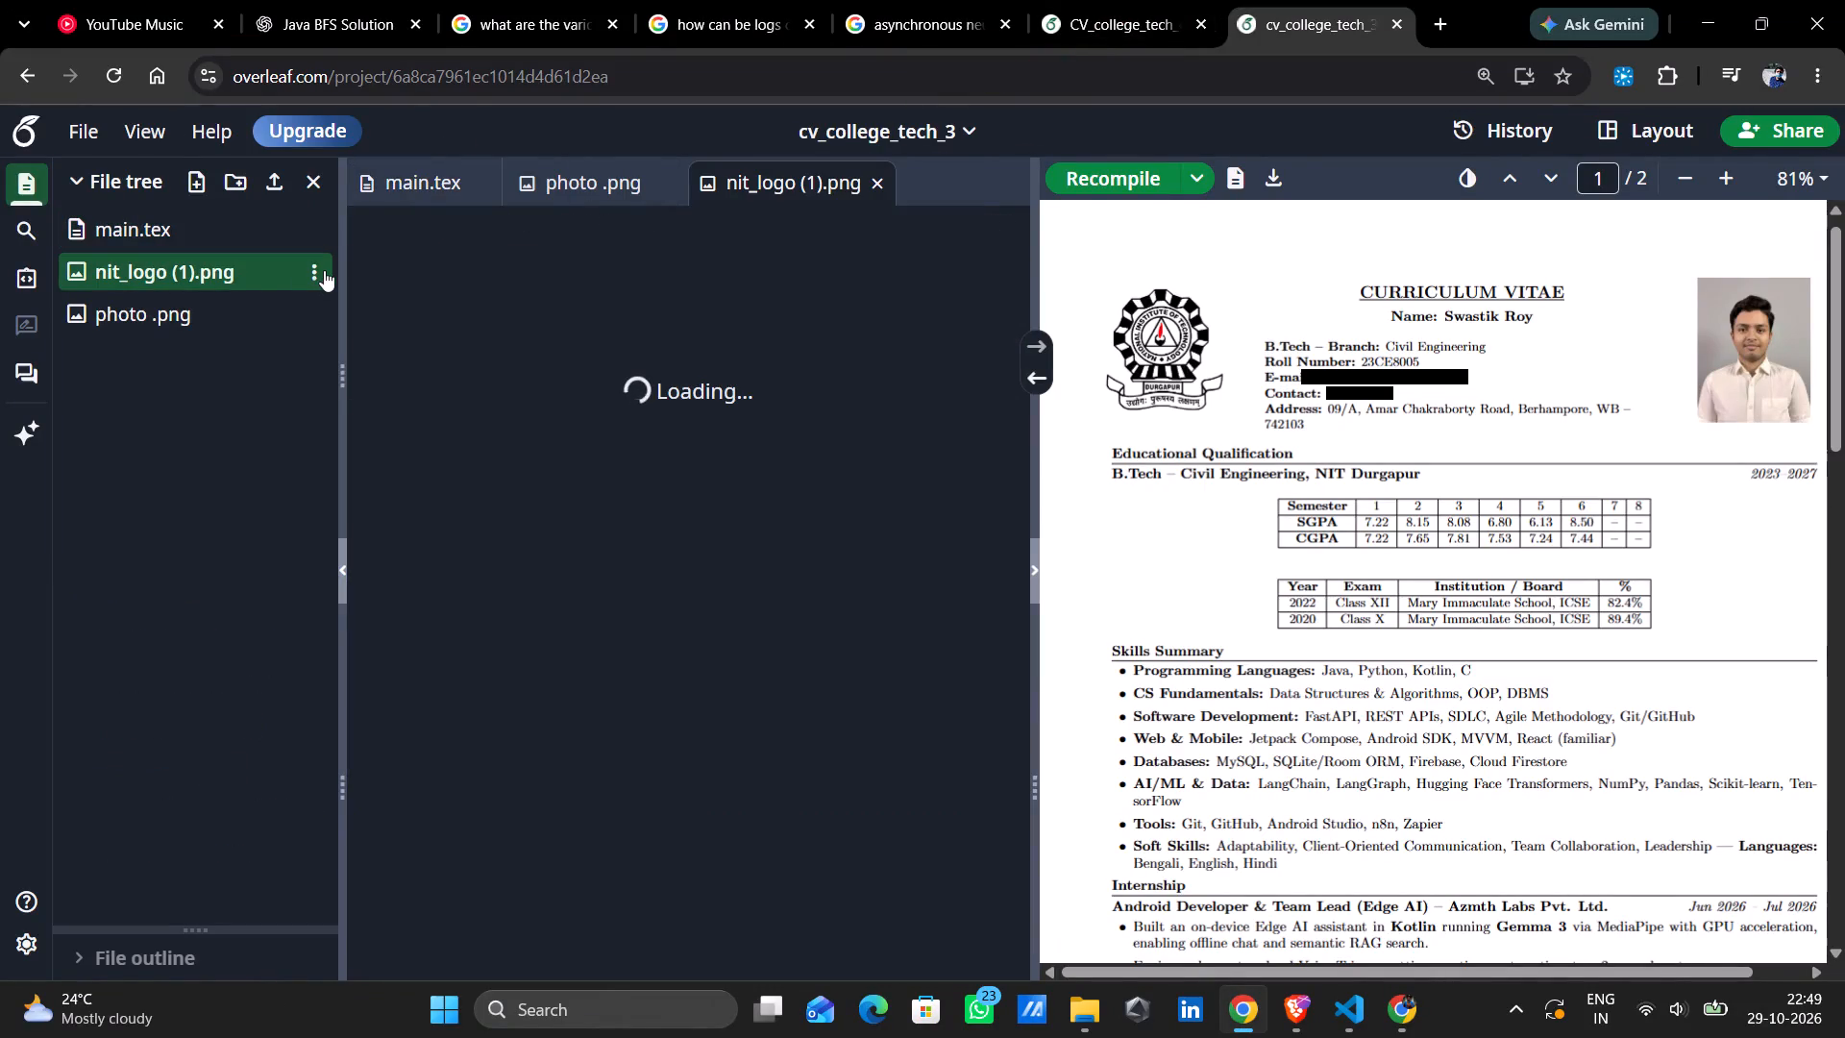
{"action": "left_click", "coordinate": [419, 374]}
{"action": "left_click", "coordinate": [222, 312]}
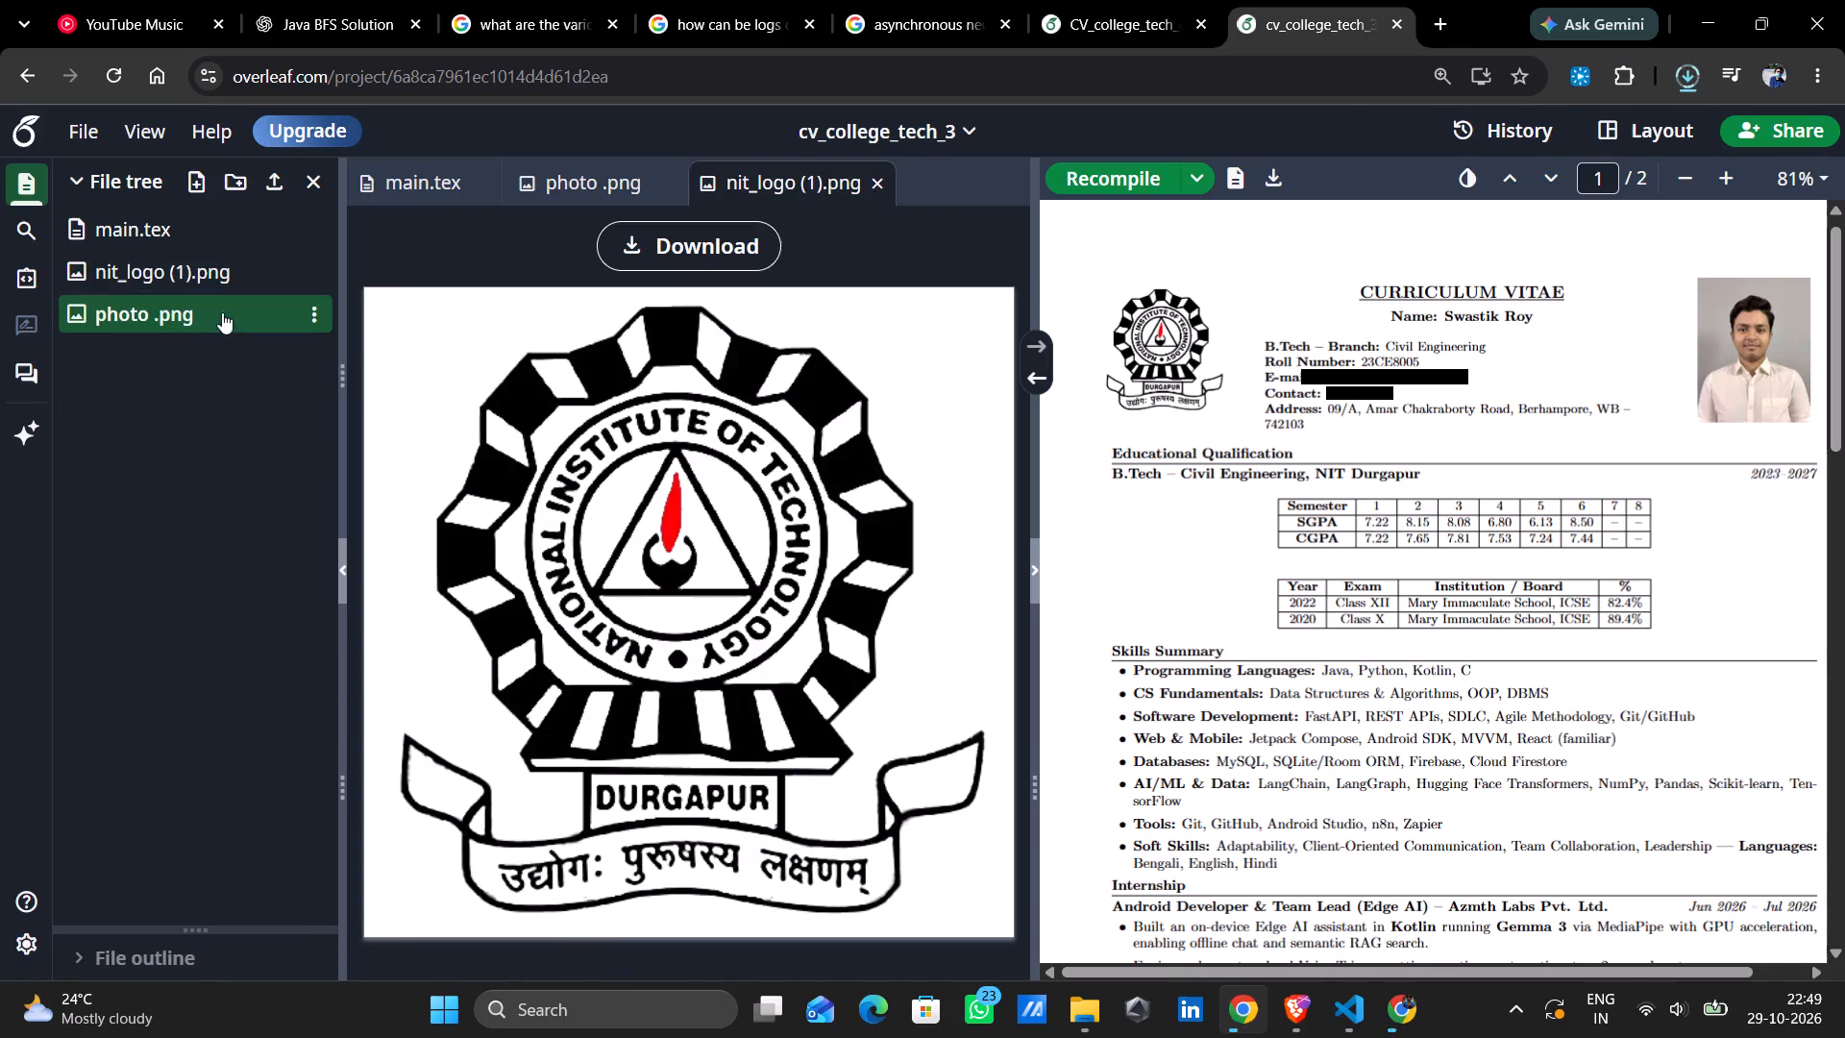
{"action": "left_click", "coordinate": [310, 305]}
{"action": "left_click", "coordinate": [390, 402]}
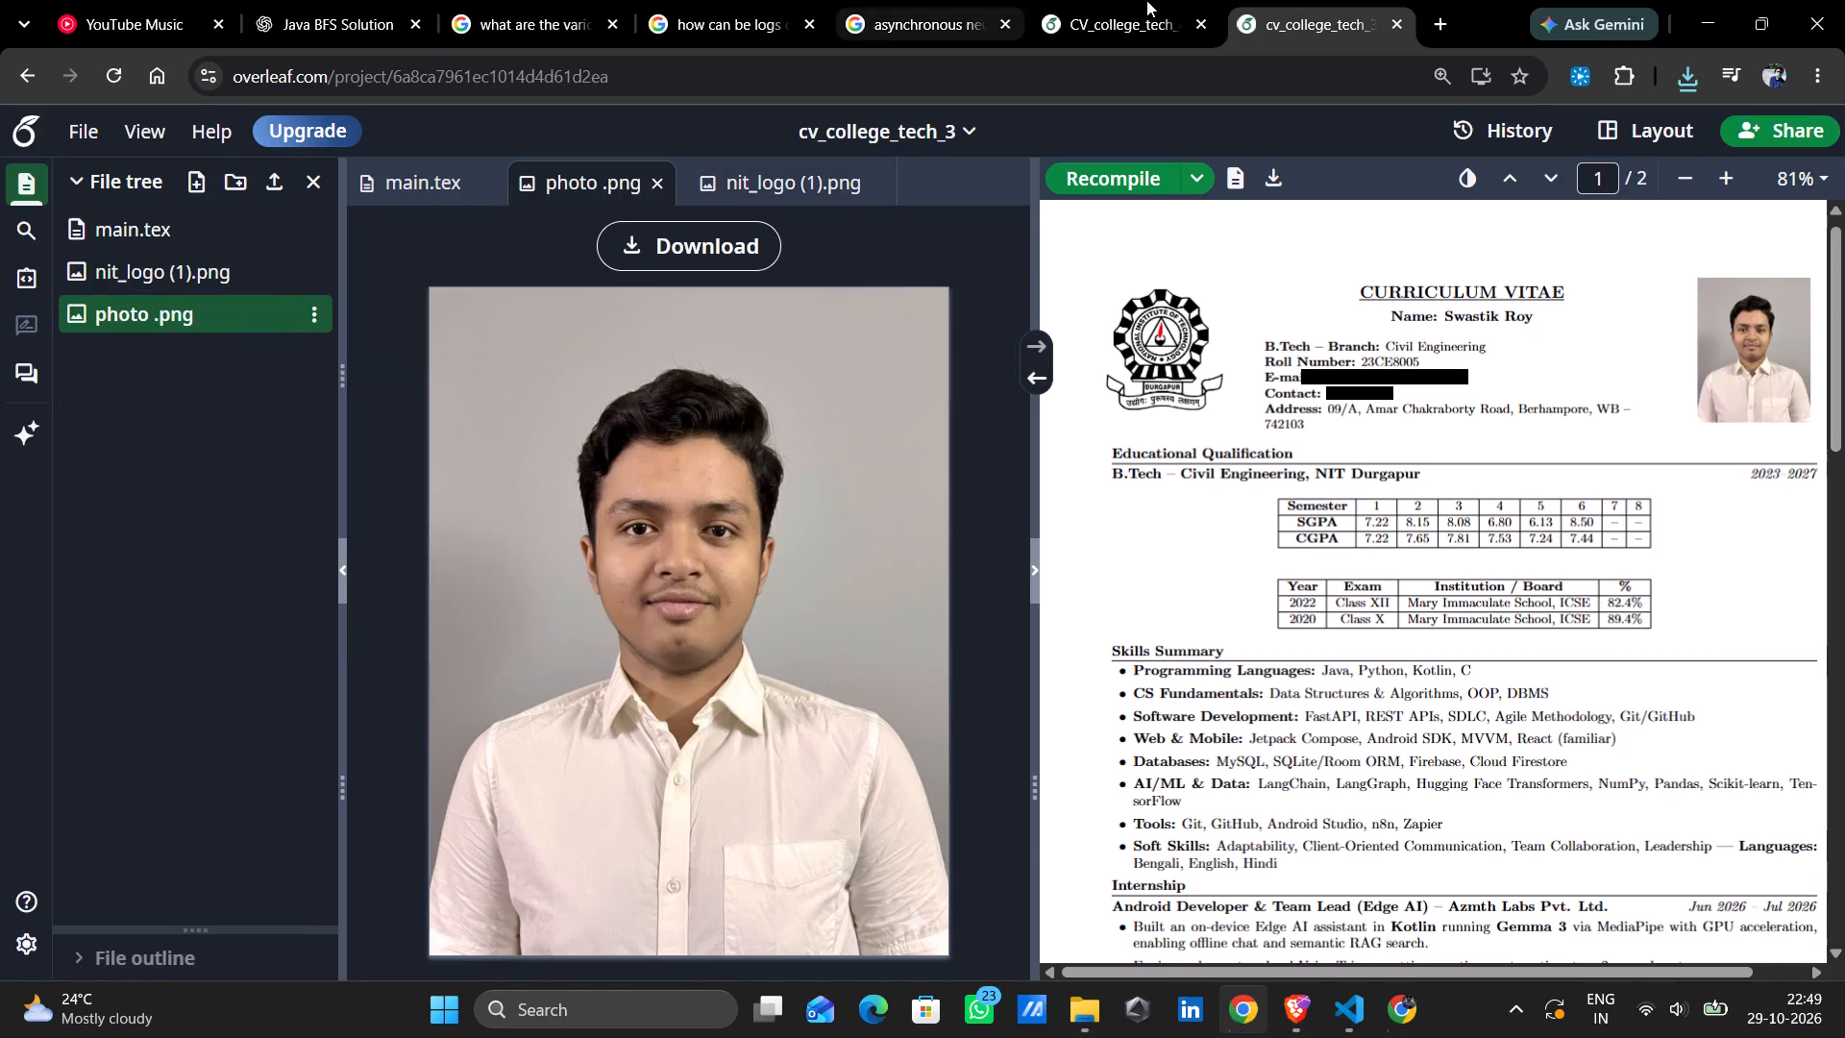
Switch to the CV_college_tech_category_manager project and upload the downloaded photo .png into its file tree.
{"action": "left_click", "coordinate": [1116, 12]}
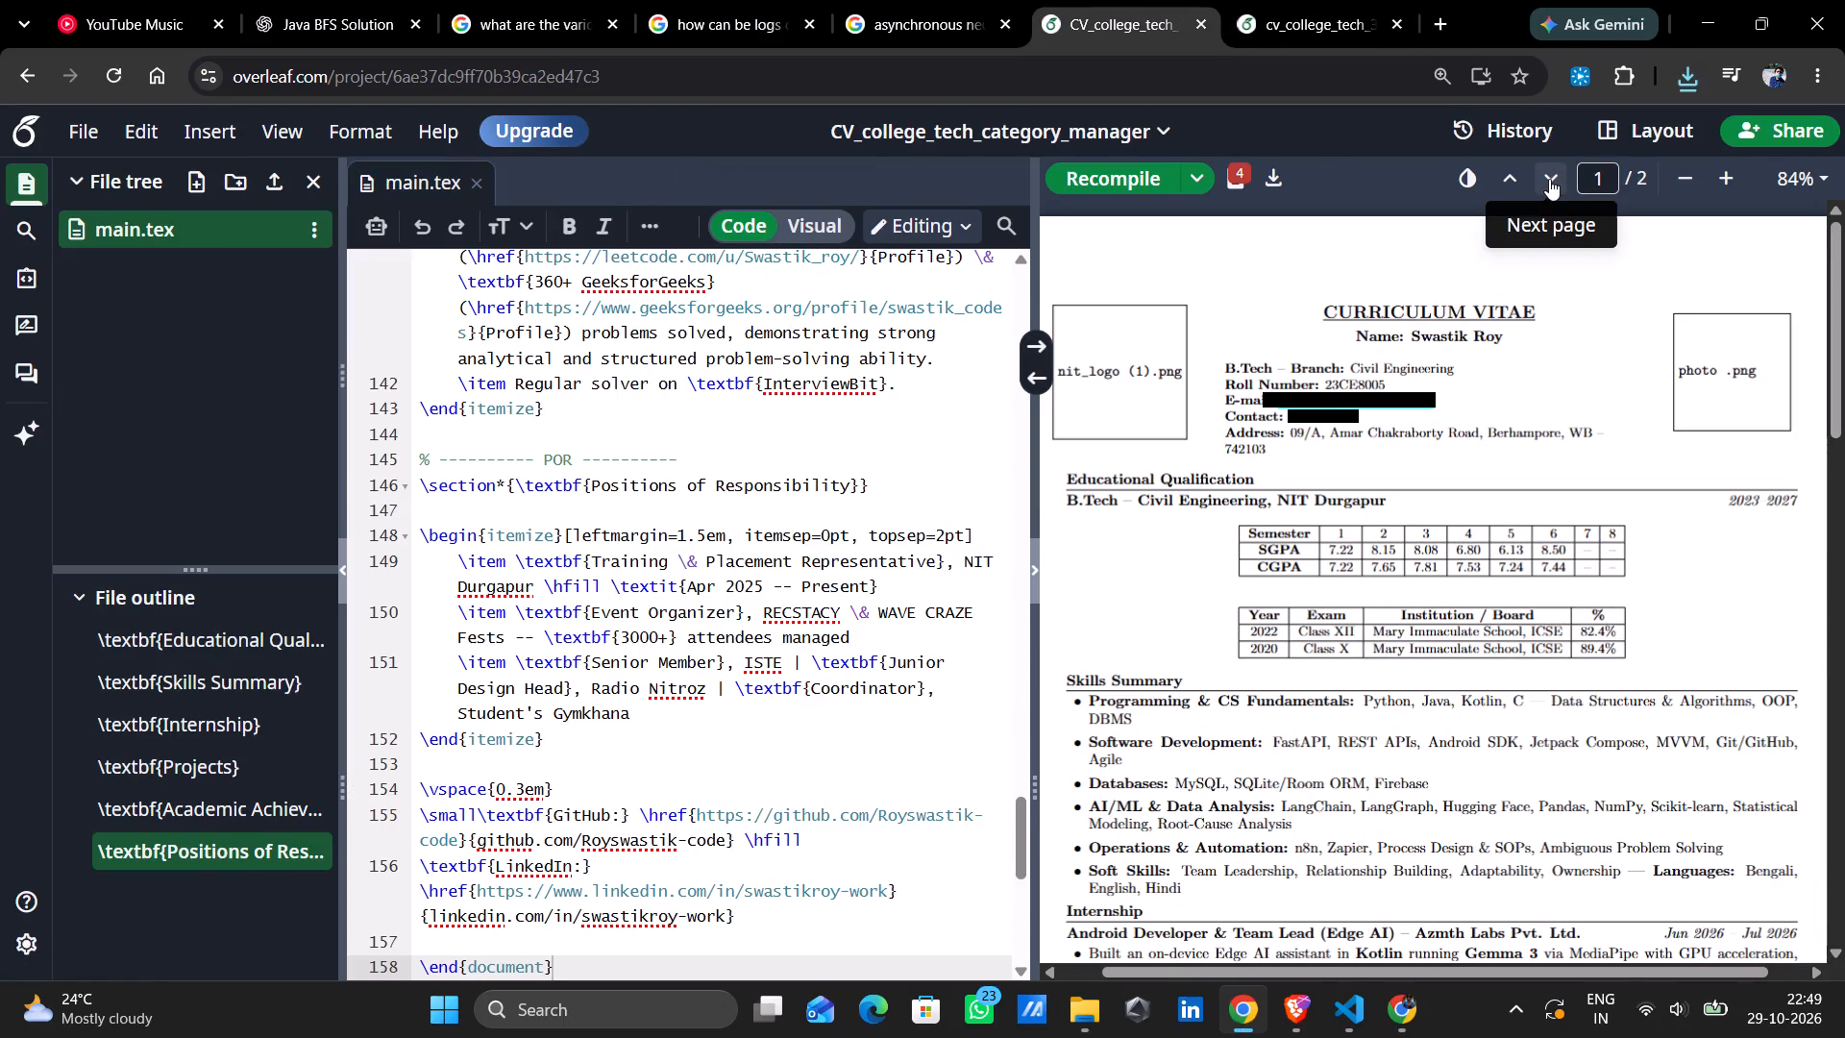
{"action": "left_click", "coordinate": [1684, 84]}
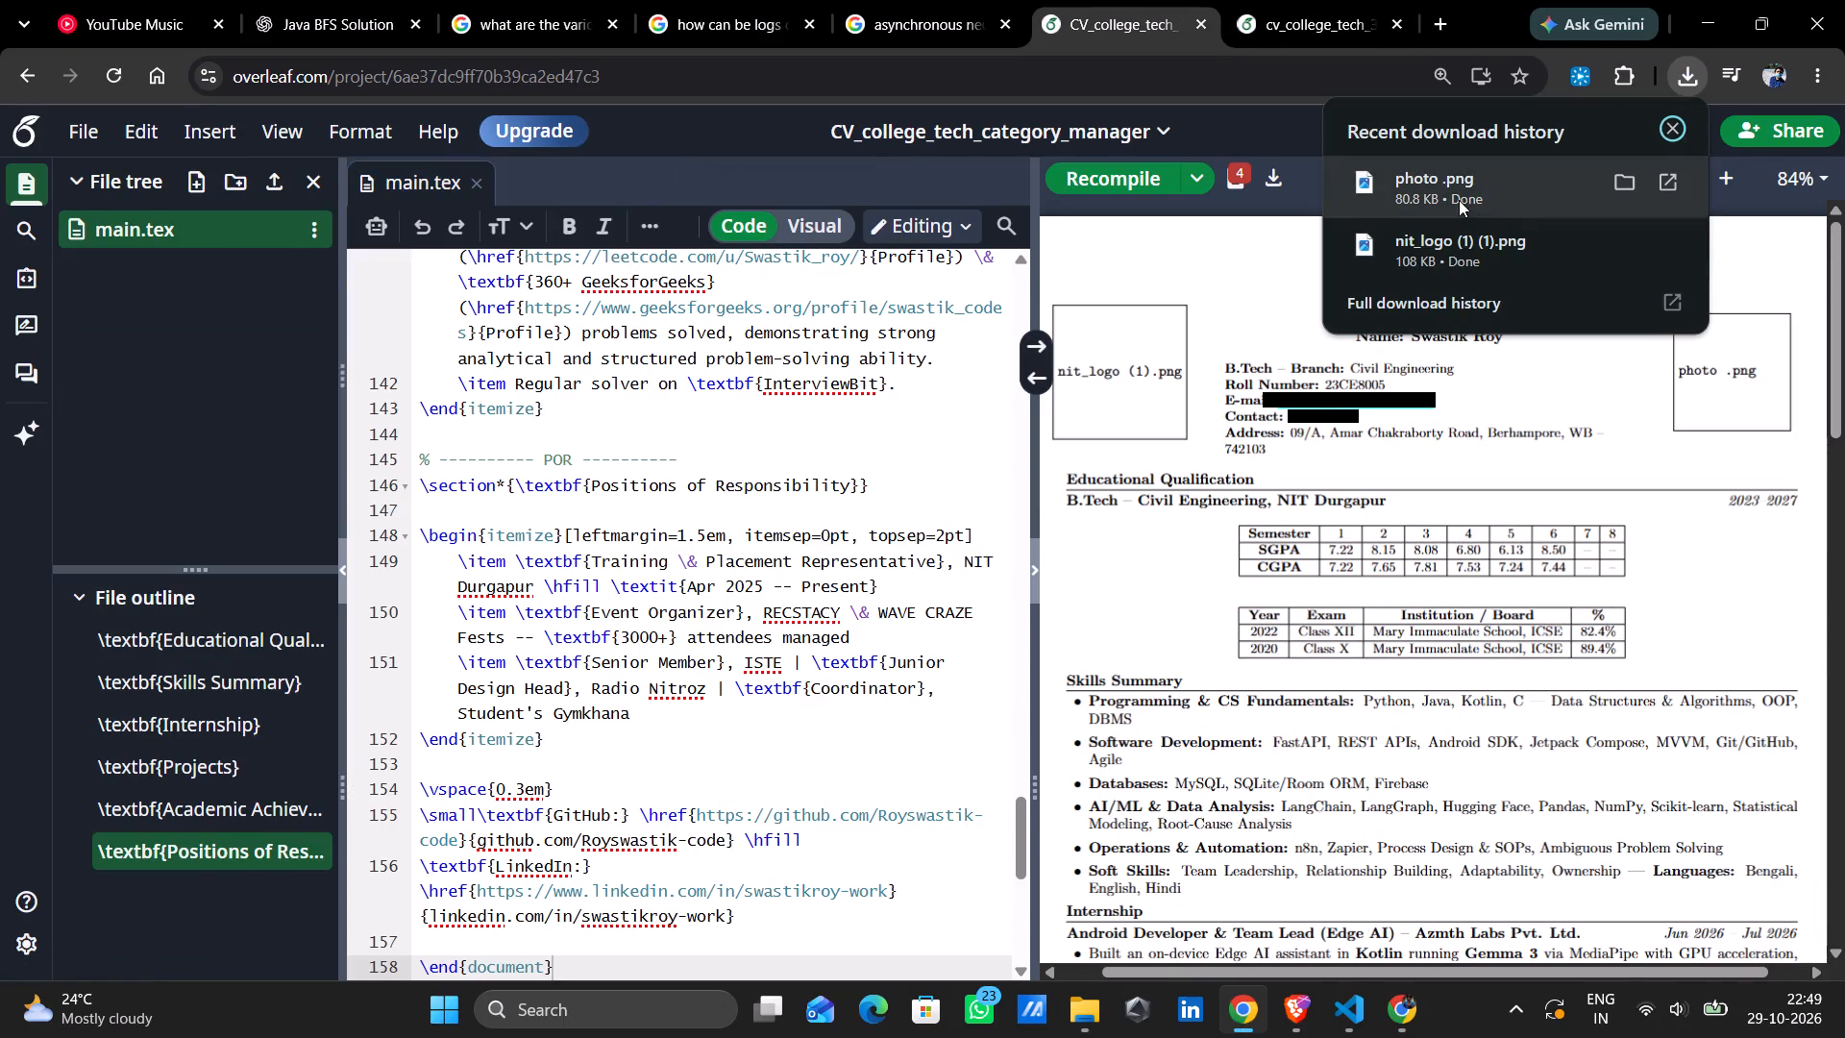
{"action": "left_click_drag", "start_coordinate": [1451, 183], "coordinate": [185, 301]}
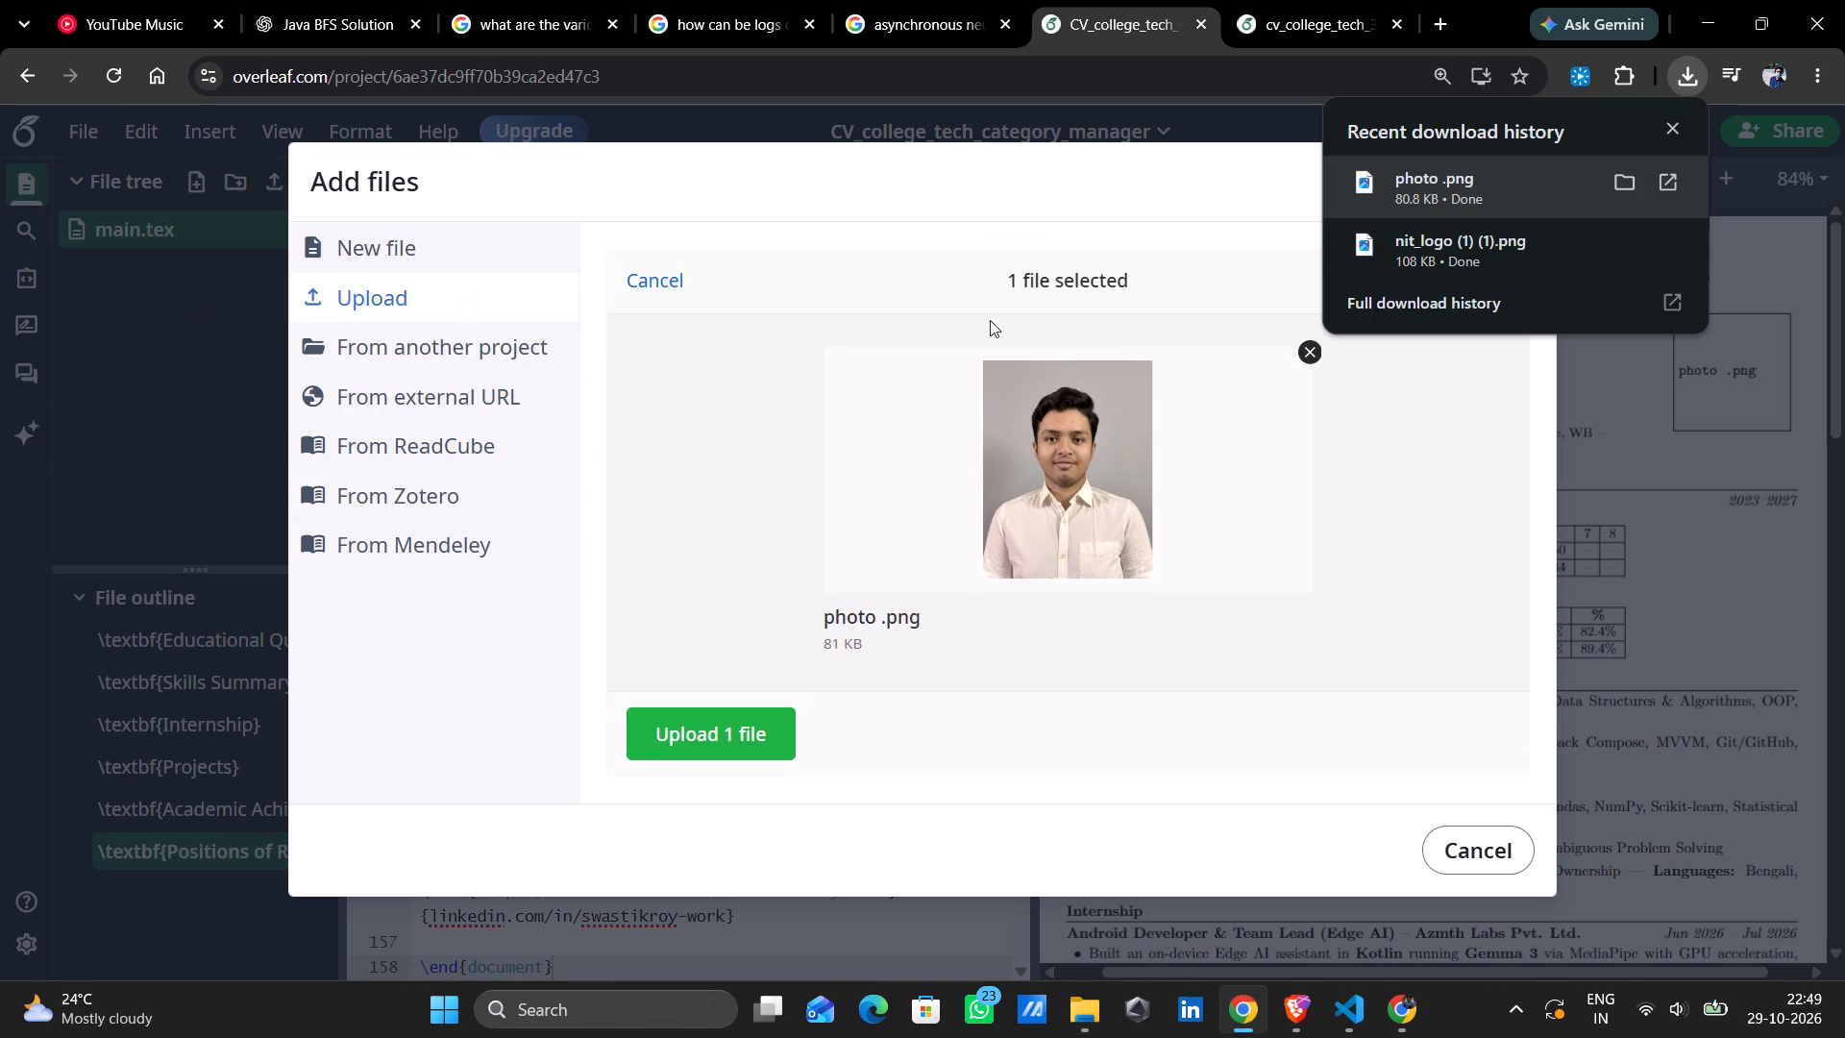
{"action": "left_click", "coordinate": [779, 731]}
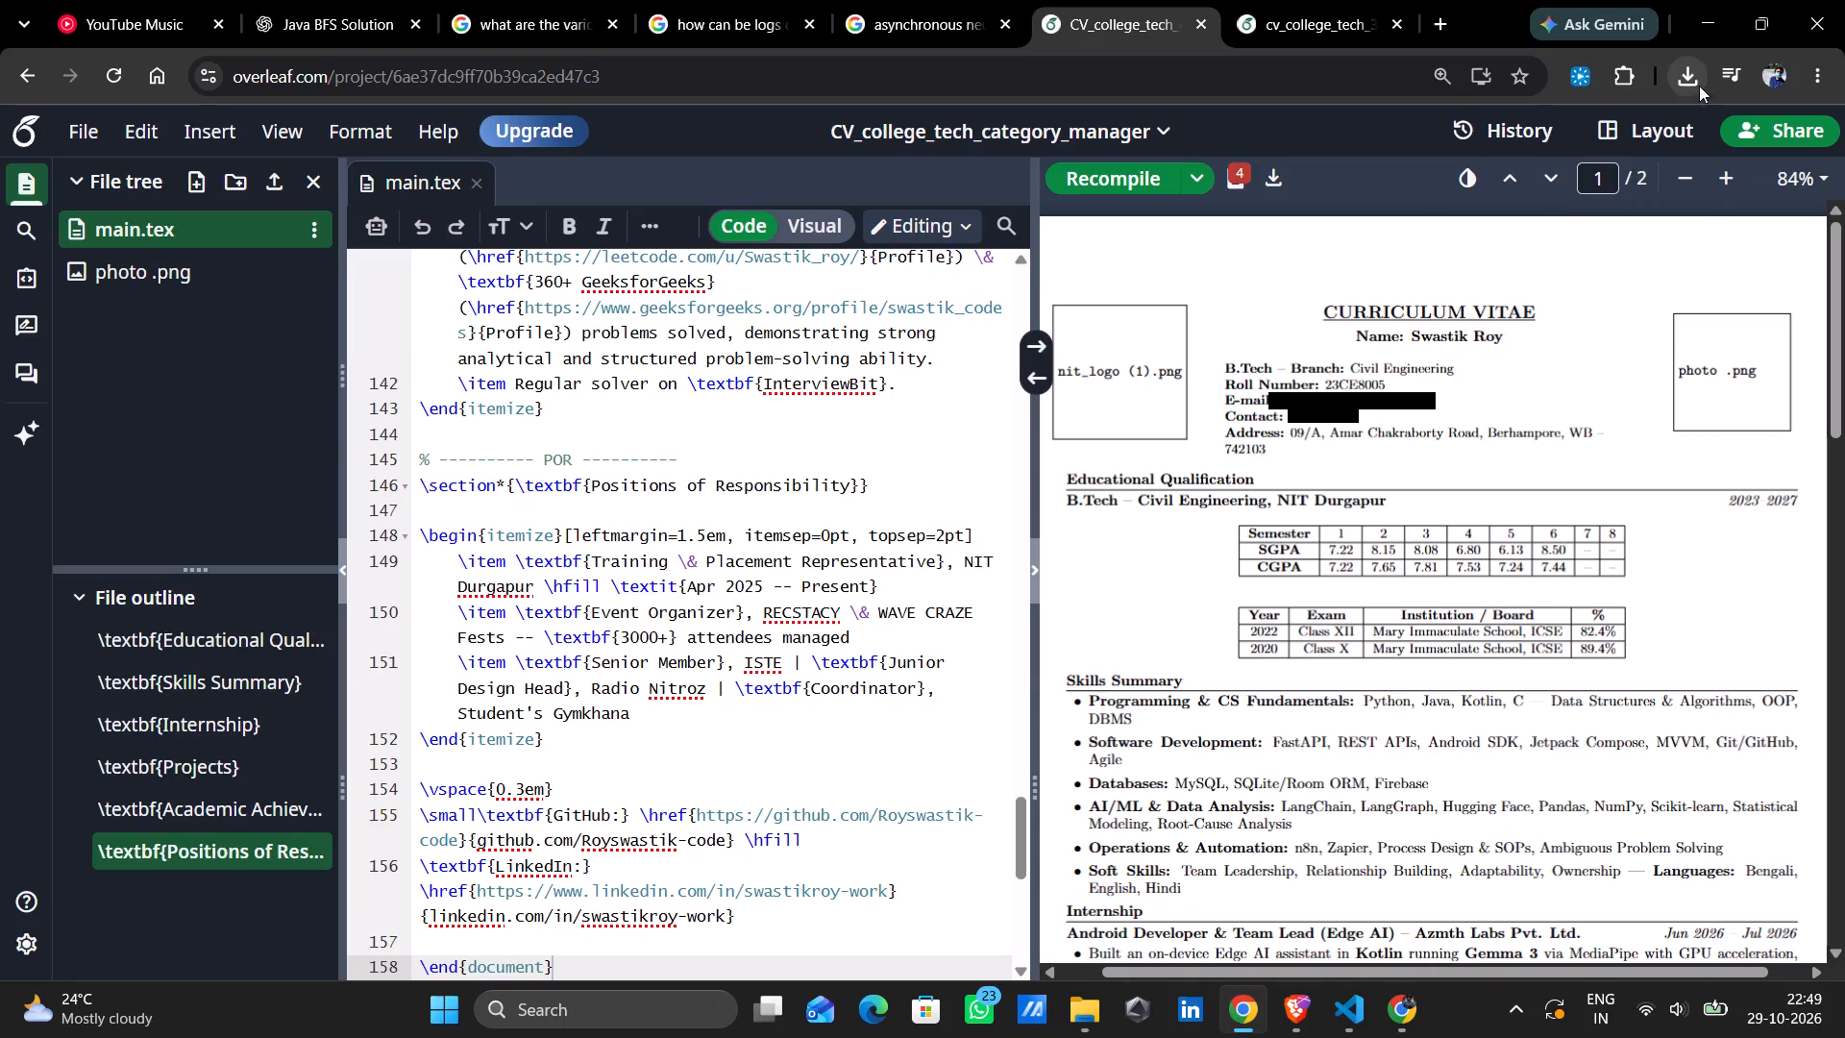
Upload the downloaded nit_logo (1) (1).png into the category manager project and recompile the CV.
{"action": "left_click", "coordinate": [1699, 82]}
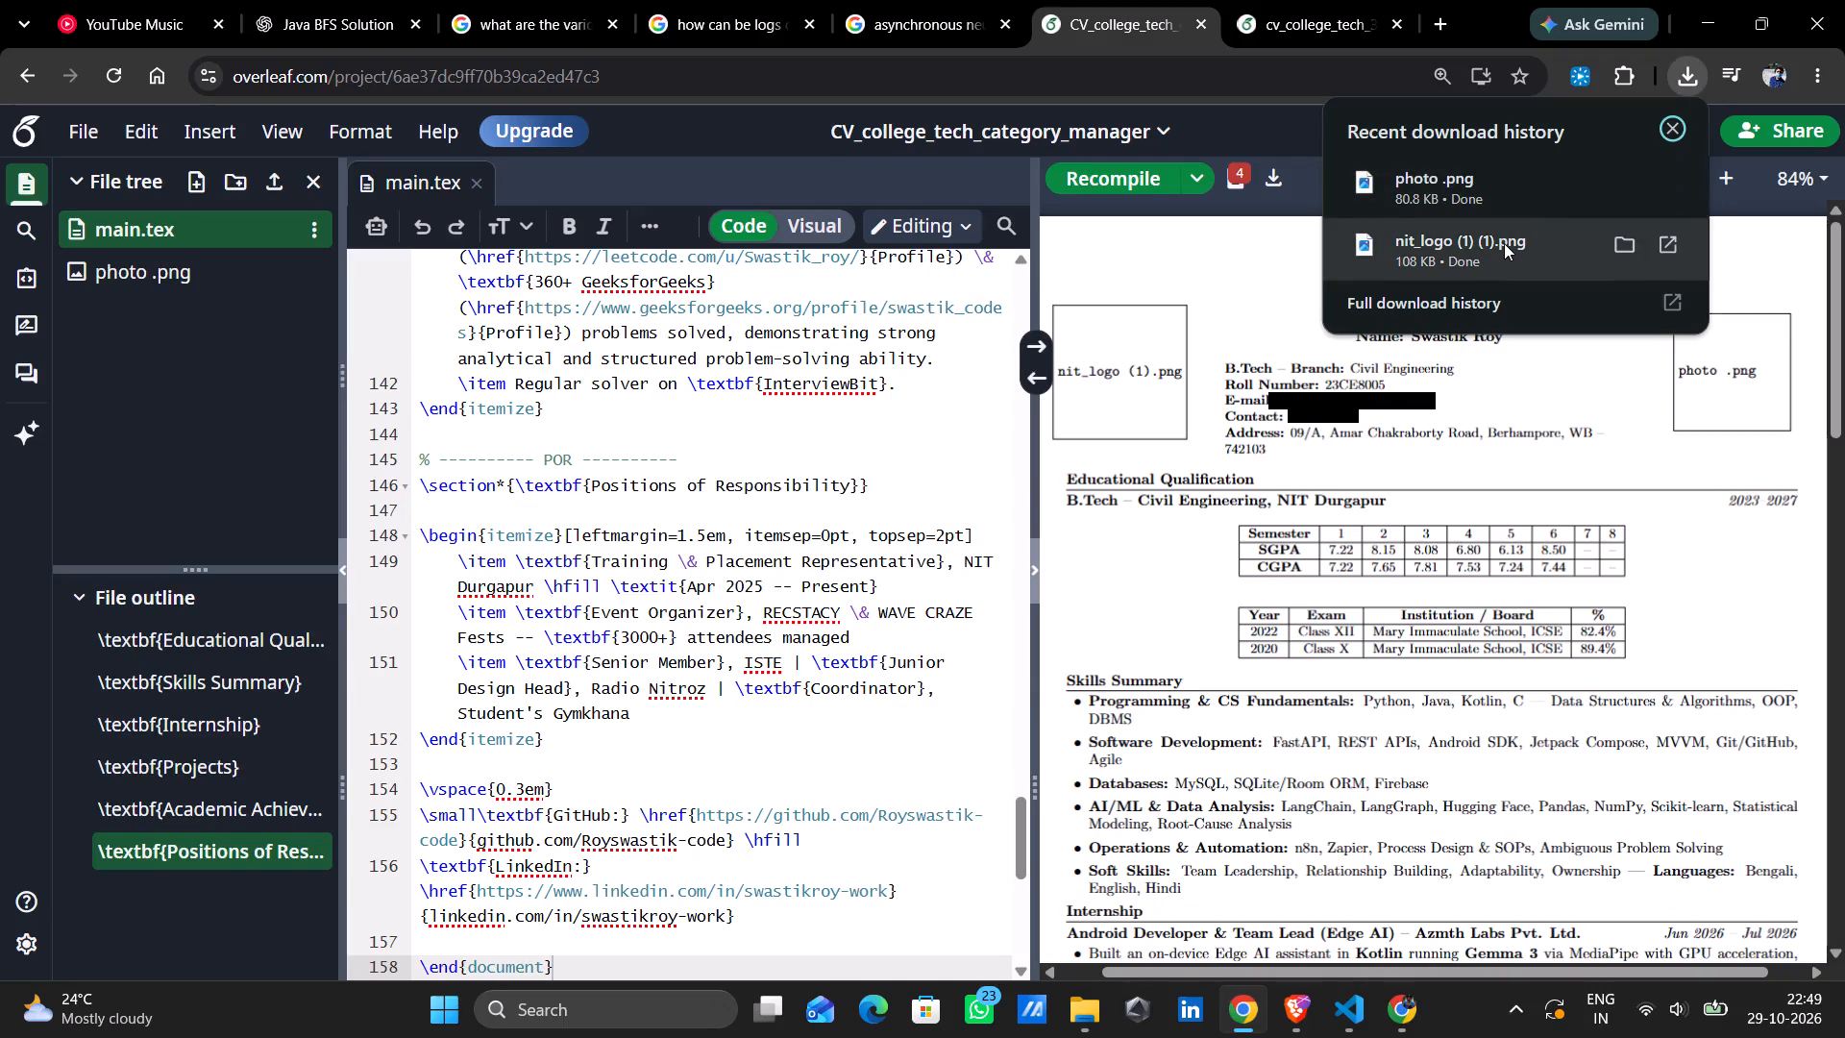
{"action": "left_click_drag", "start_coordinate": [1504, 243], "coordinate": [207, 358]}
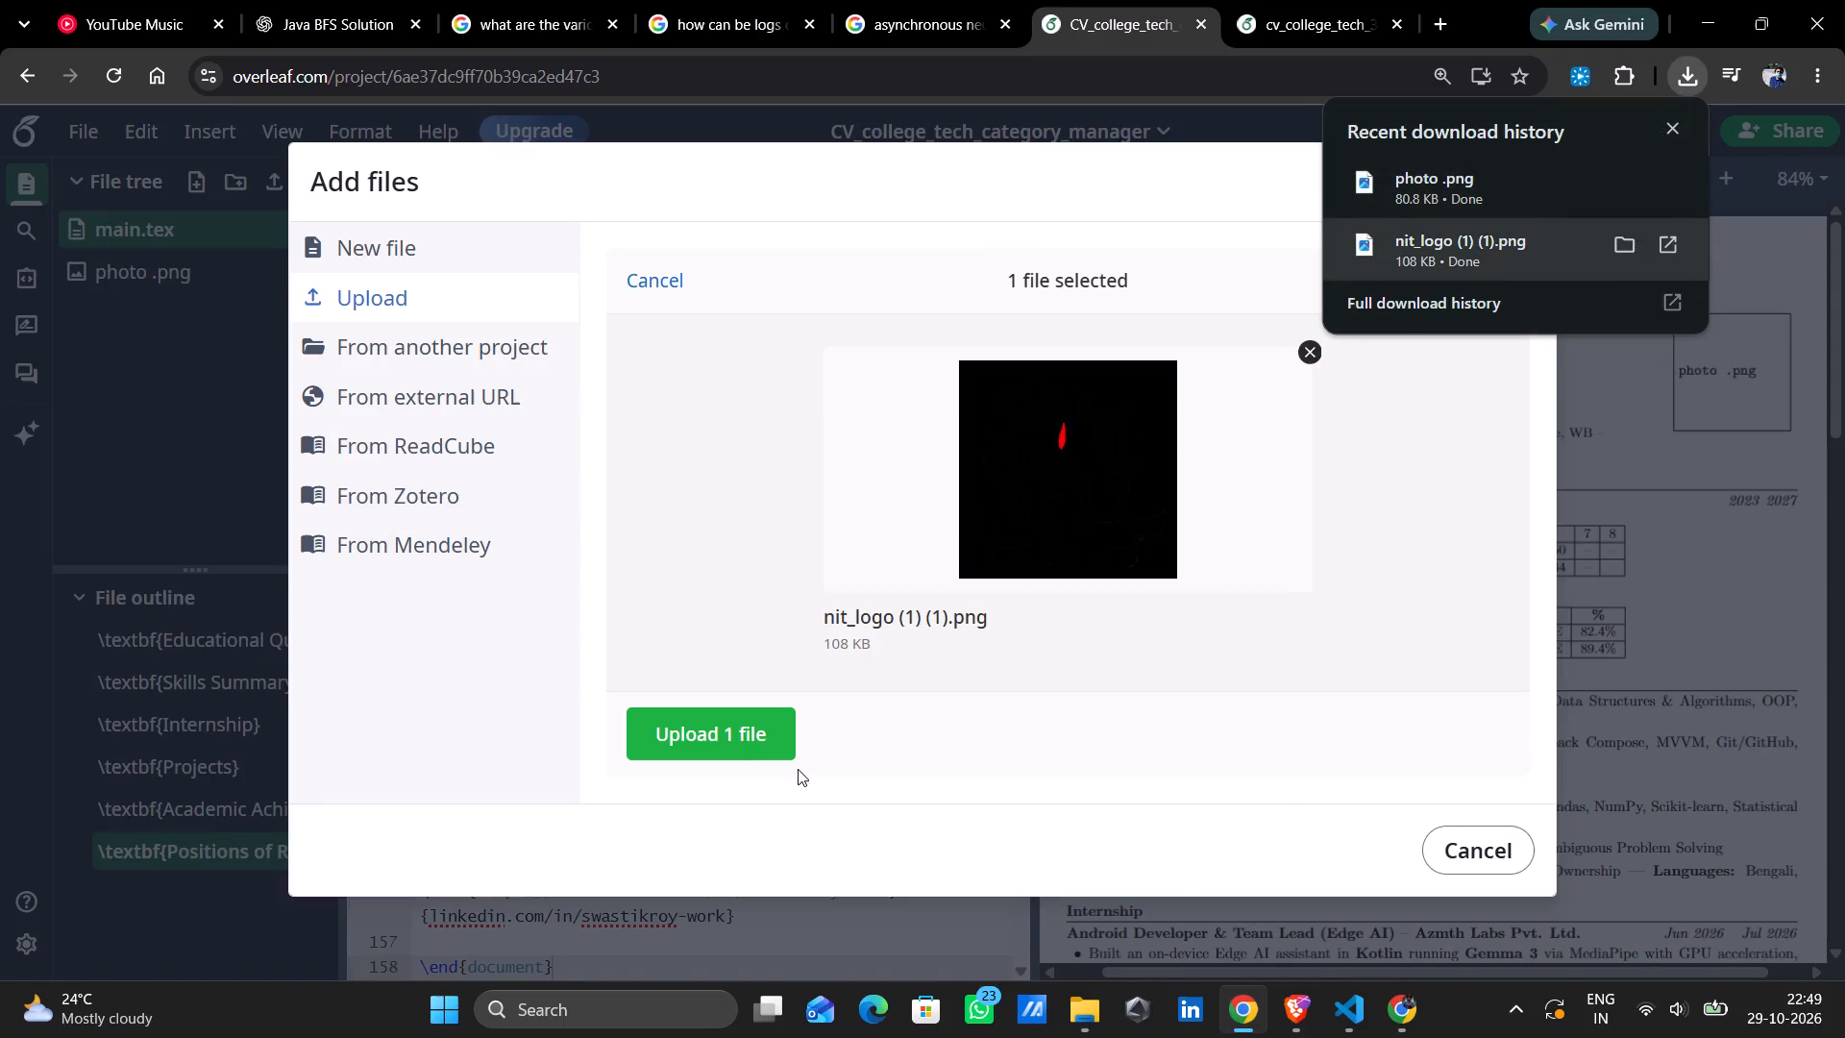
{"action": "left_click", "coordinate": [731, 737]}
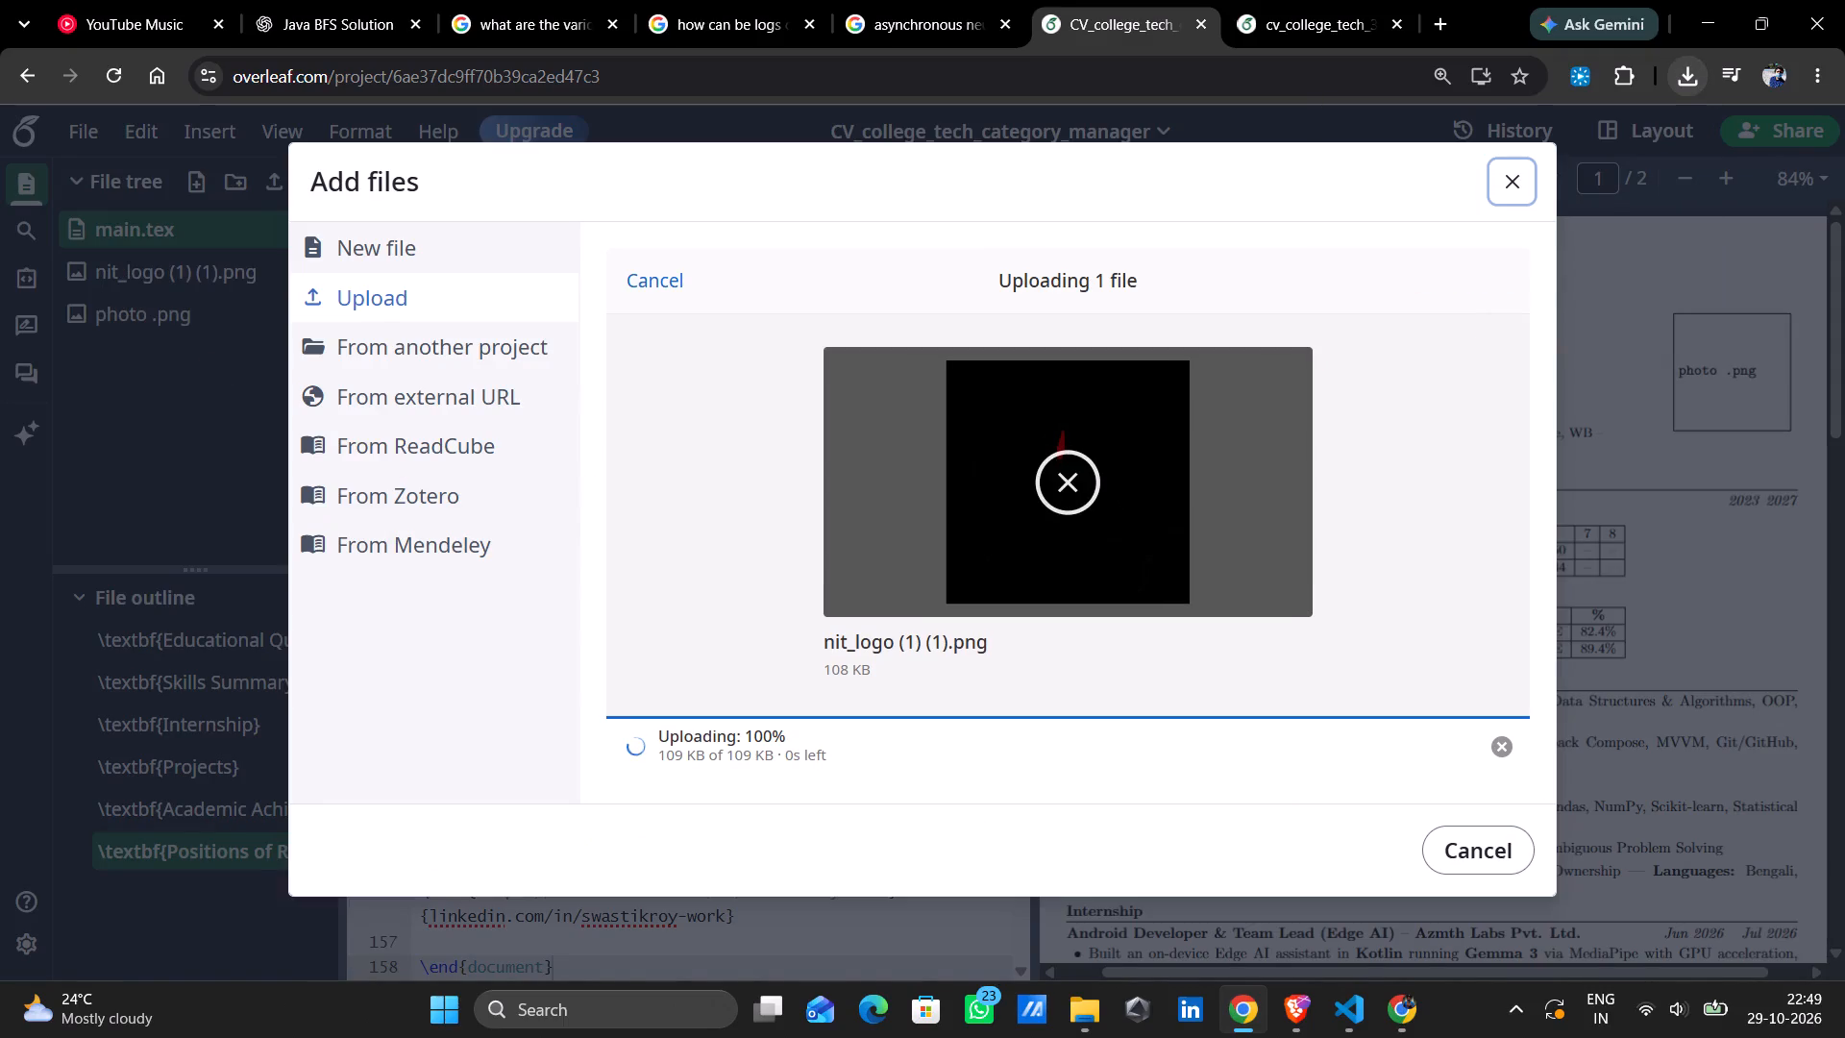
{"action": "left_click", "coordinate": [1141, 170]}
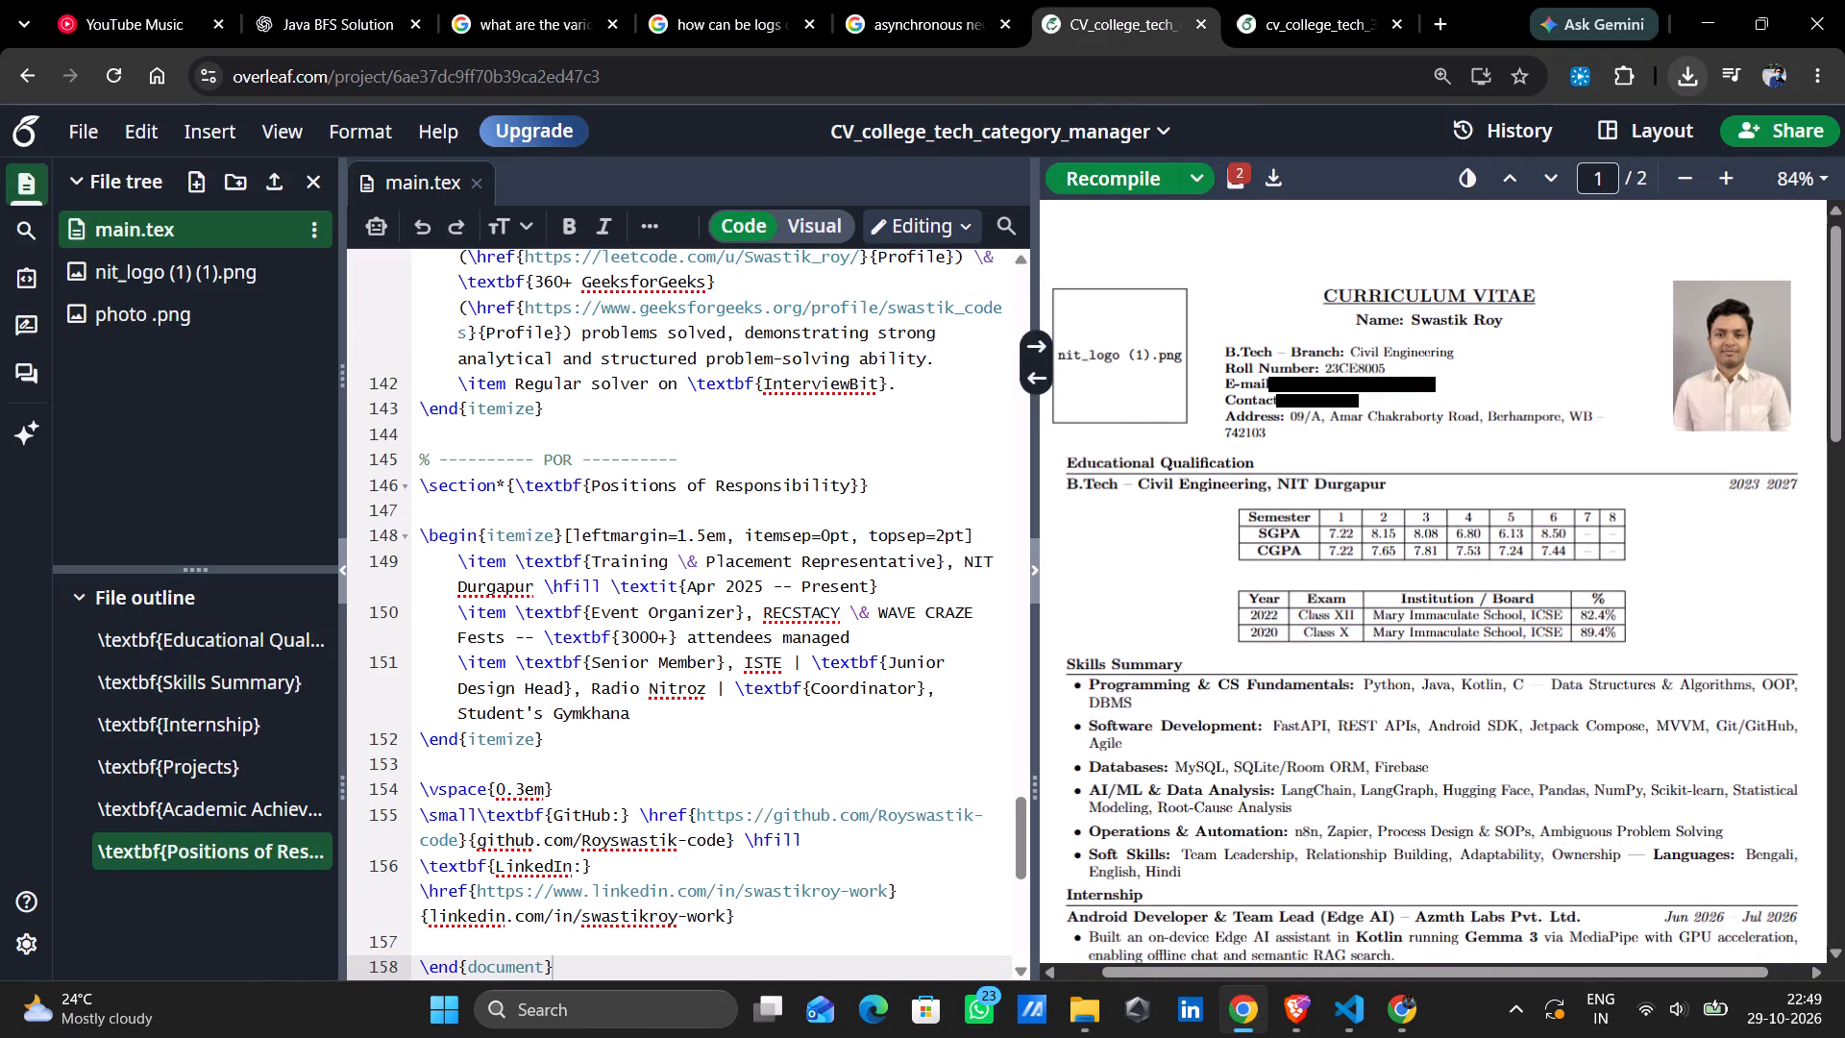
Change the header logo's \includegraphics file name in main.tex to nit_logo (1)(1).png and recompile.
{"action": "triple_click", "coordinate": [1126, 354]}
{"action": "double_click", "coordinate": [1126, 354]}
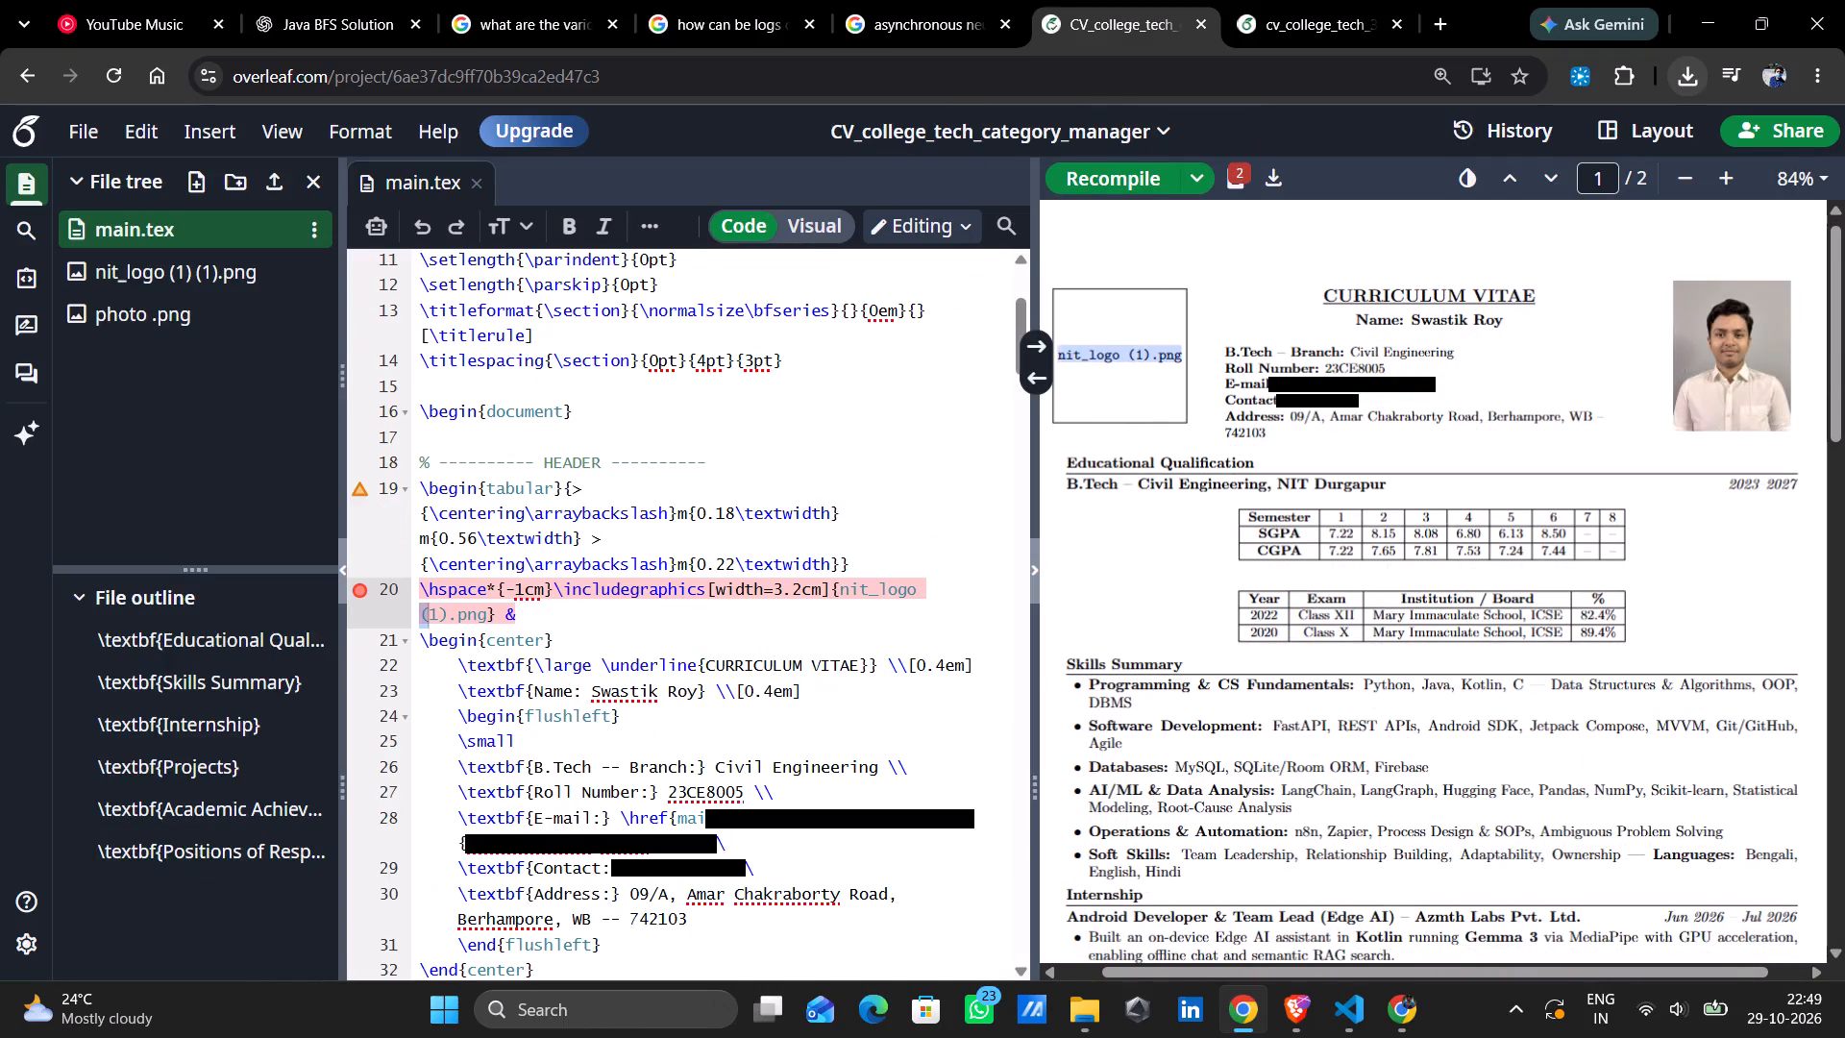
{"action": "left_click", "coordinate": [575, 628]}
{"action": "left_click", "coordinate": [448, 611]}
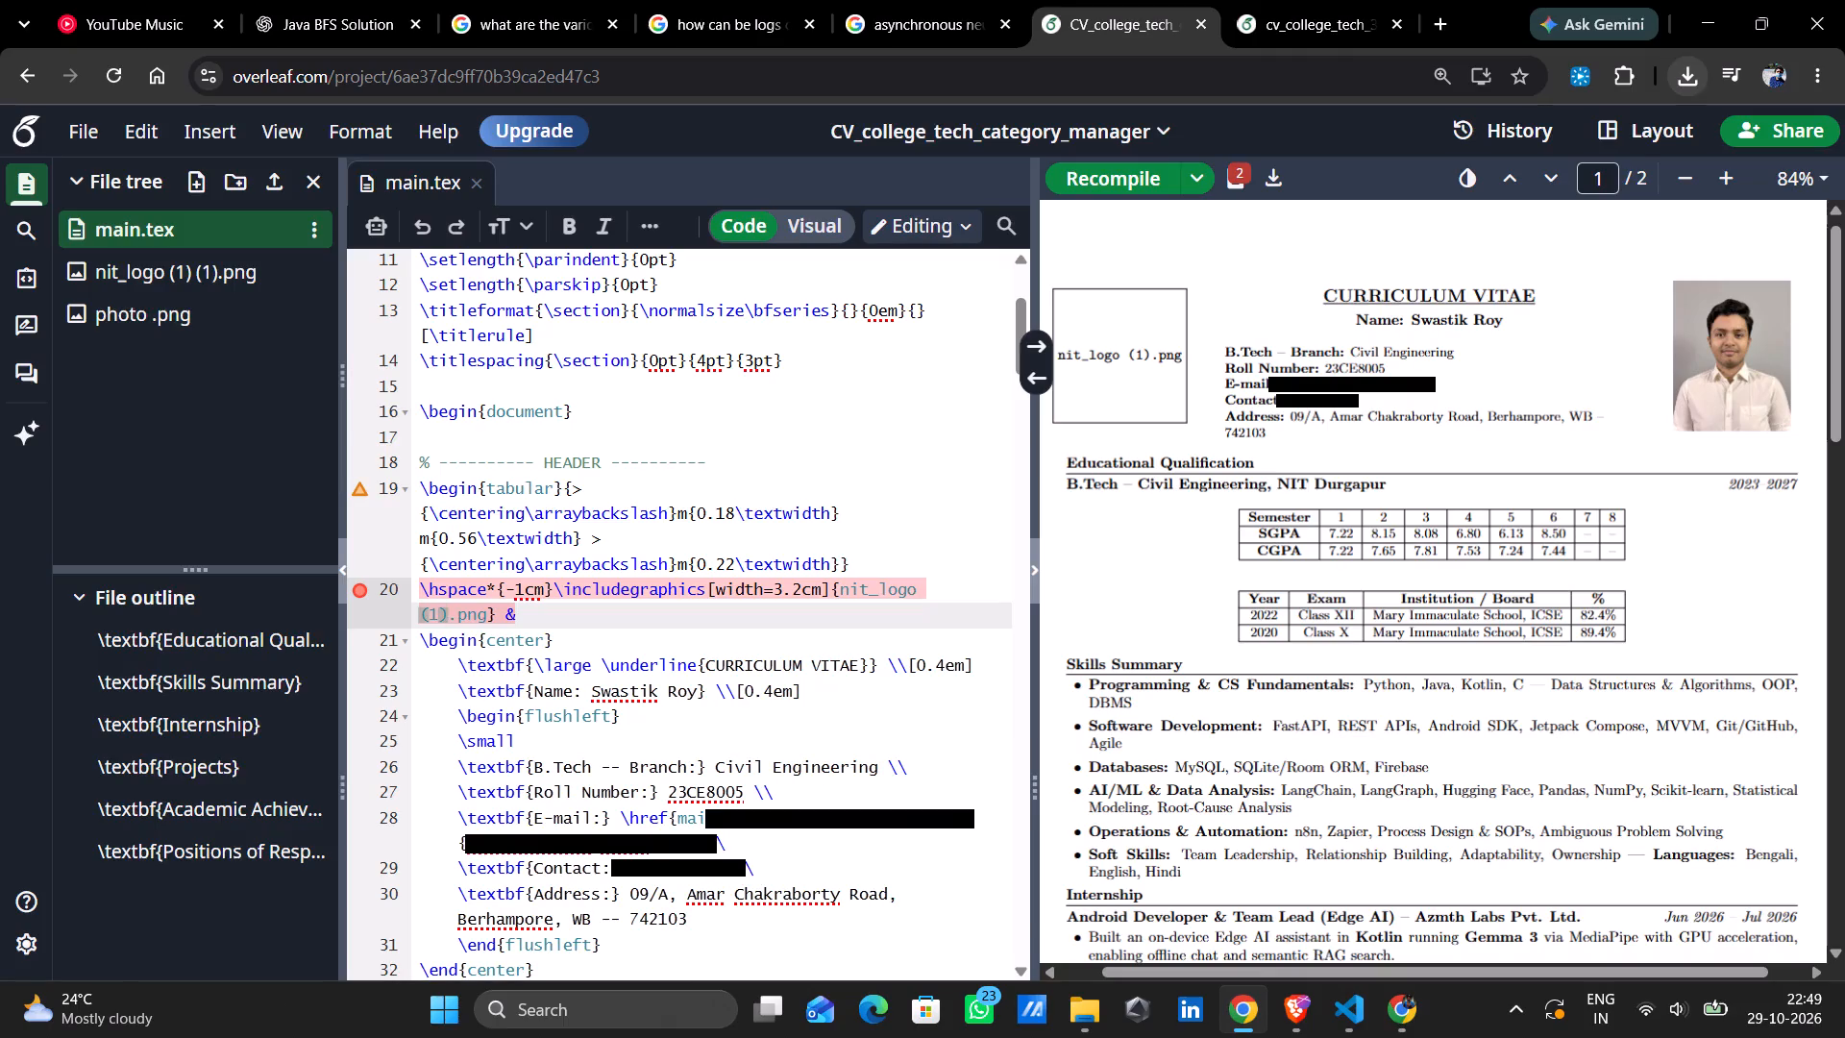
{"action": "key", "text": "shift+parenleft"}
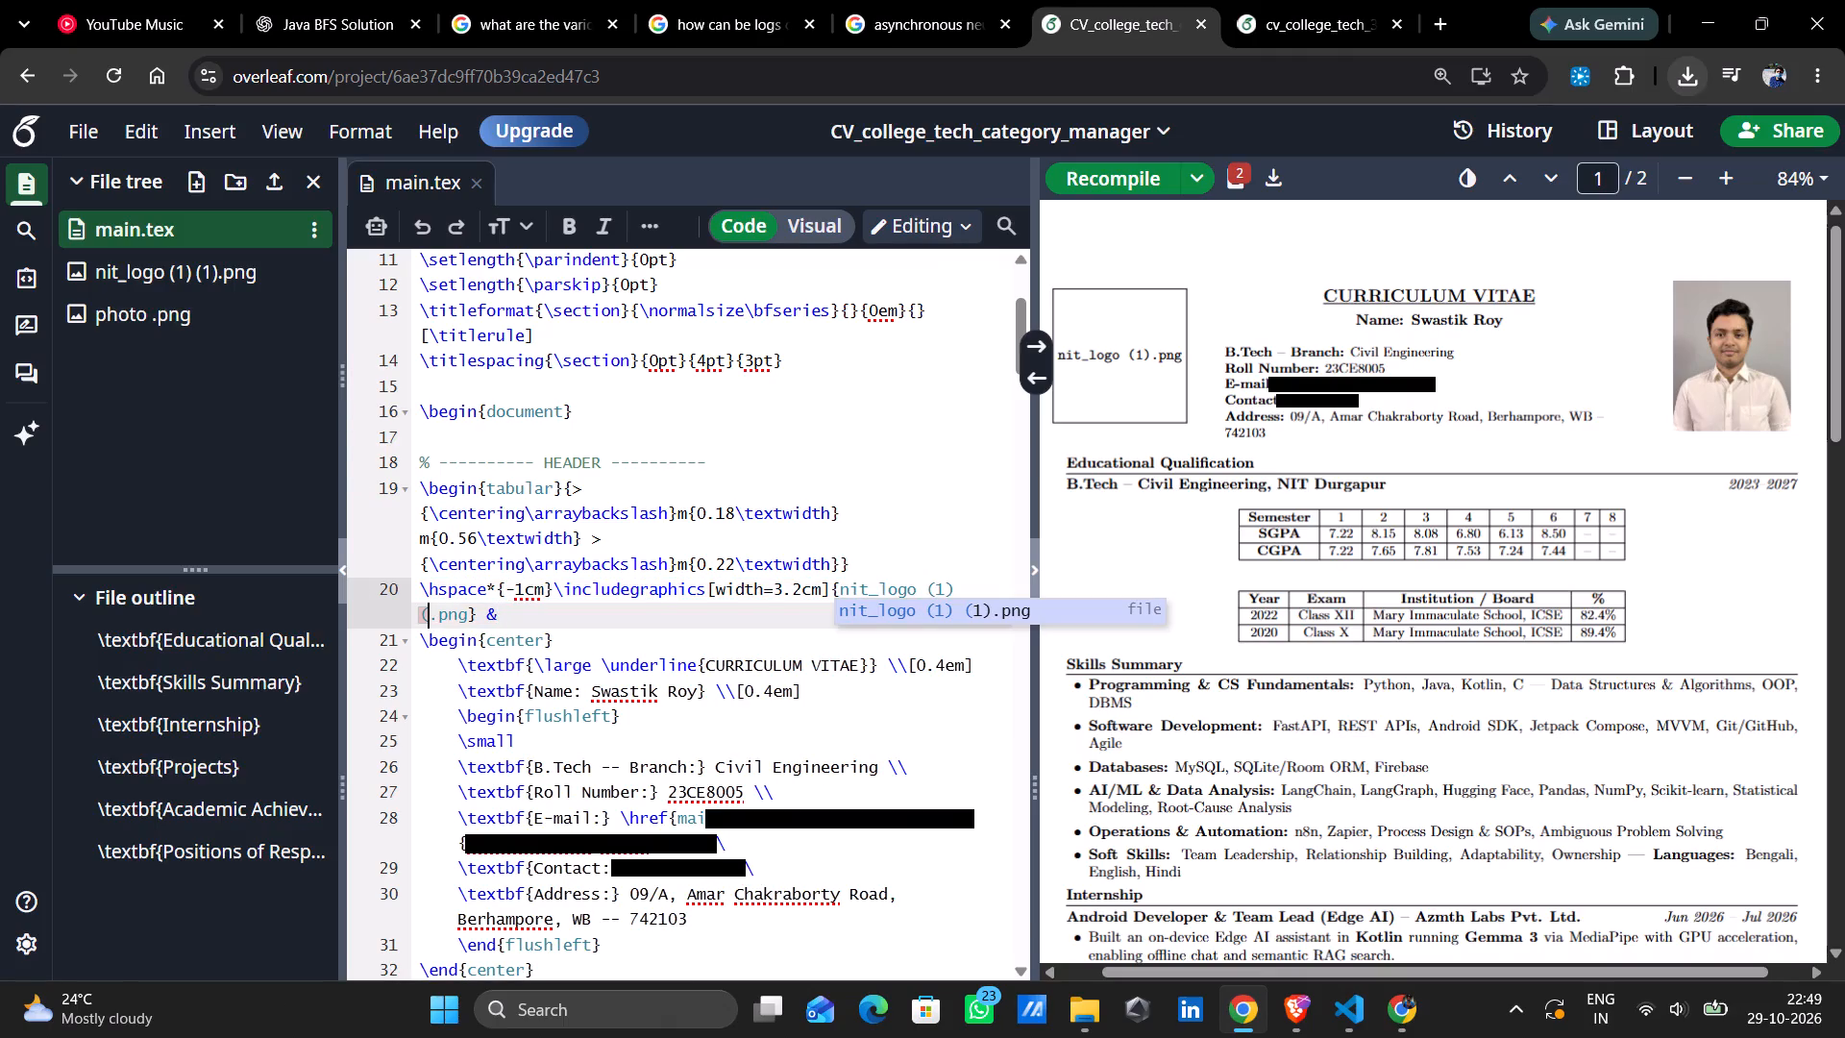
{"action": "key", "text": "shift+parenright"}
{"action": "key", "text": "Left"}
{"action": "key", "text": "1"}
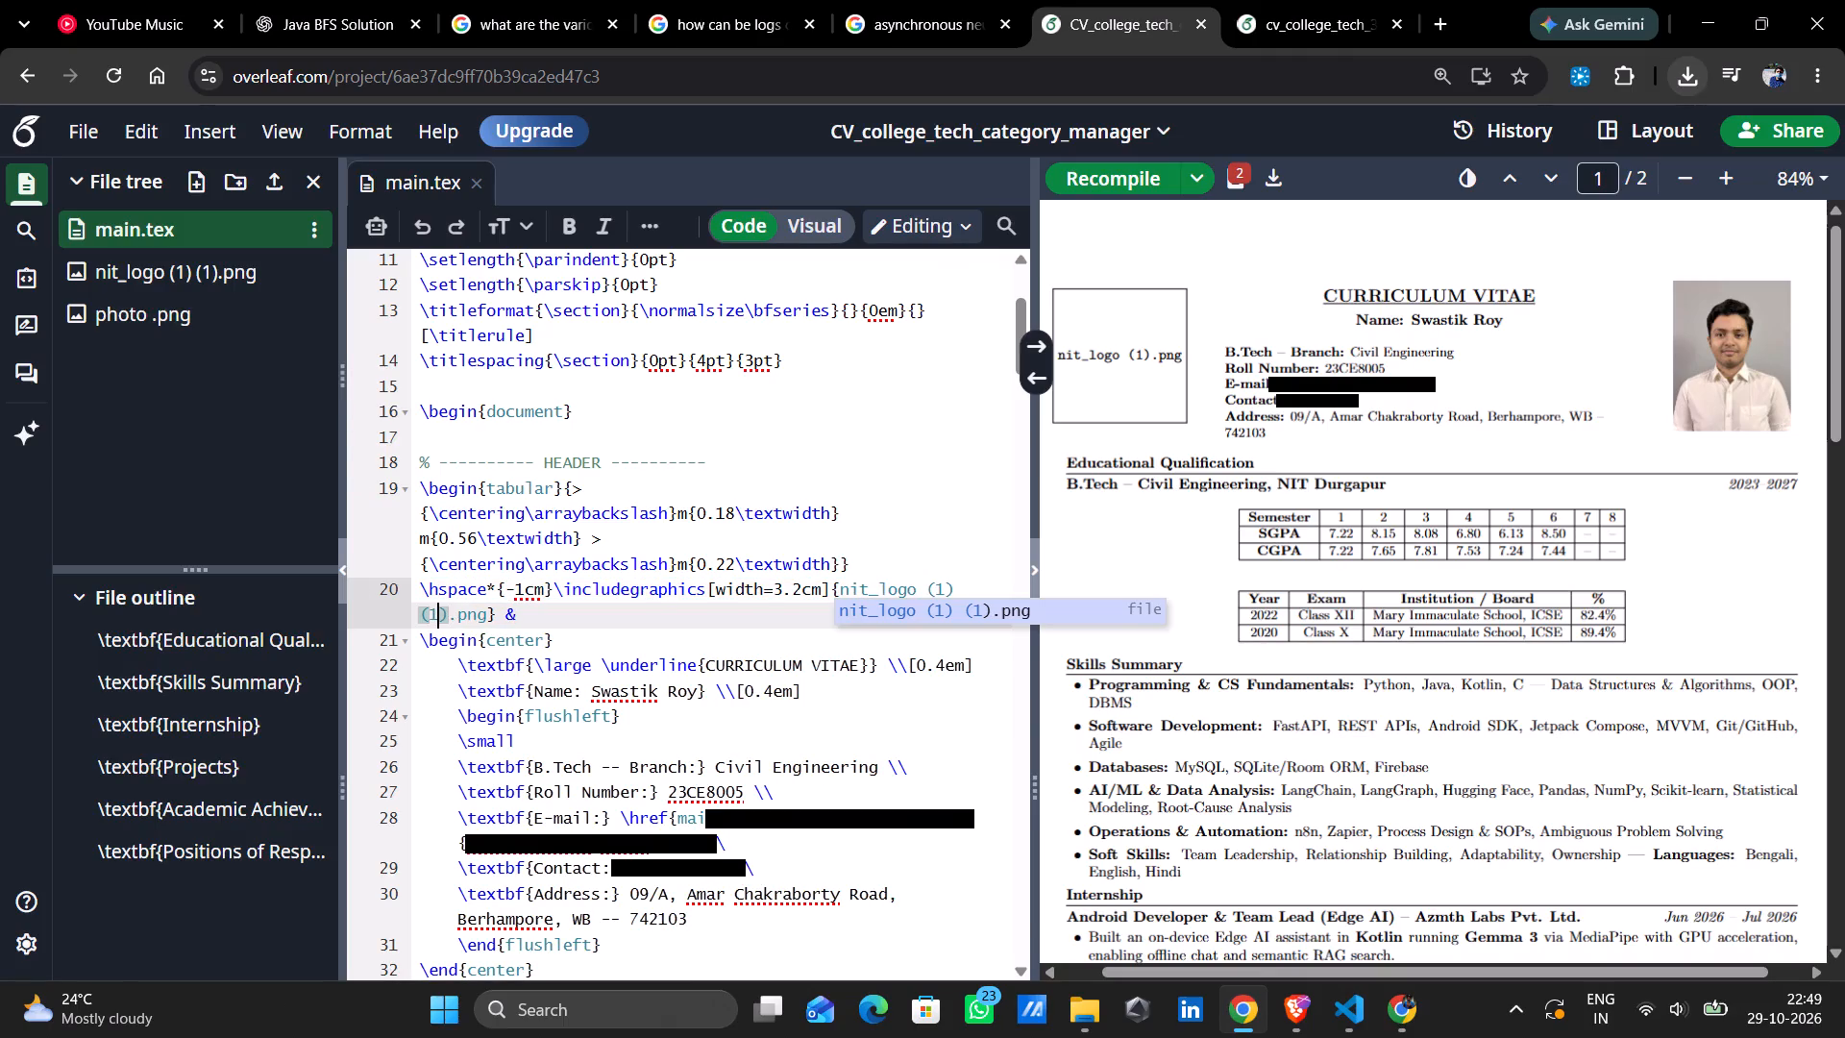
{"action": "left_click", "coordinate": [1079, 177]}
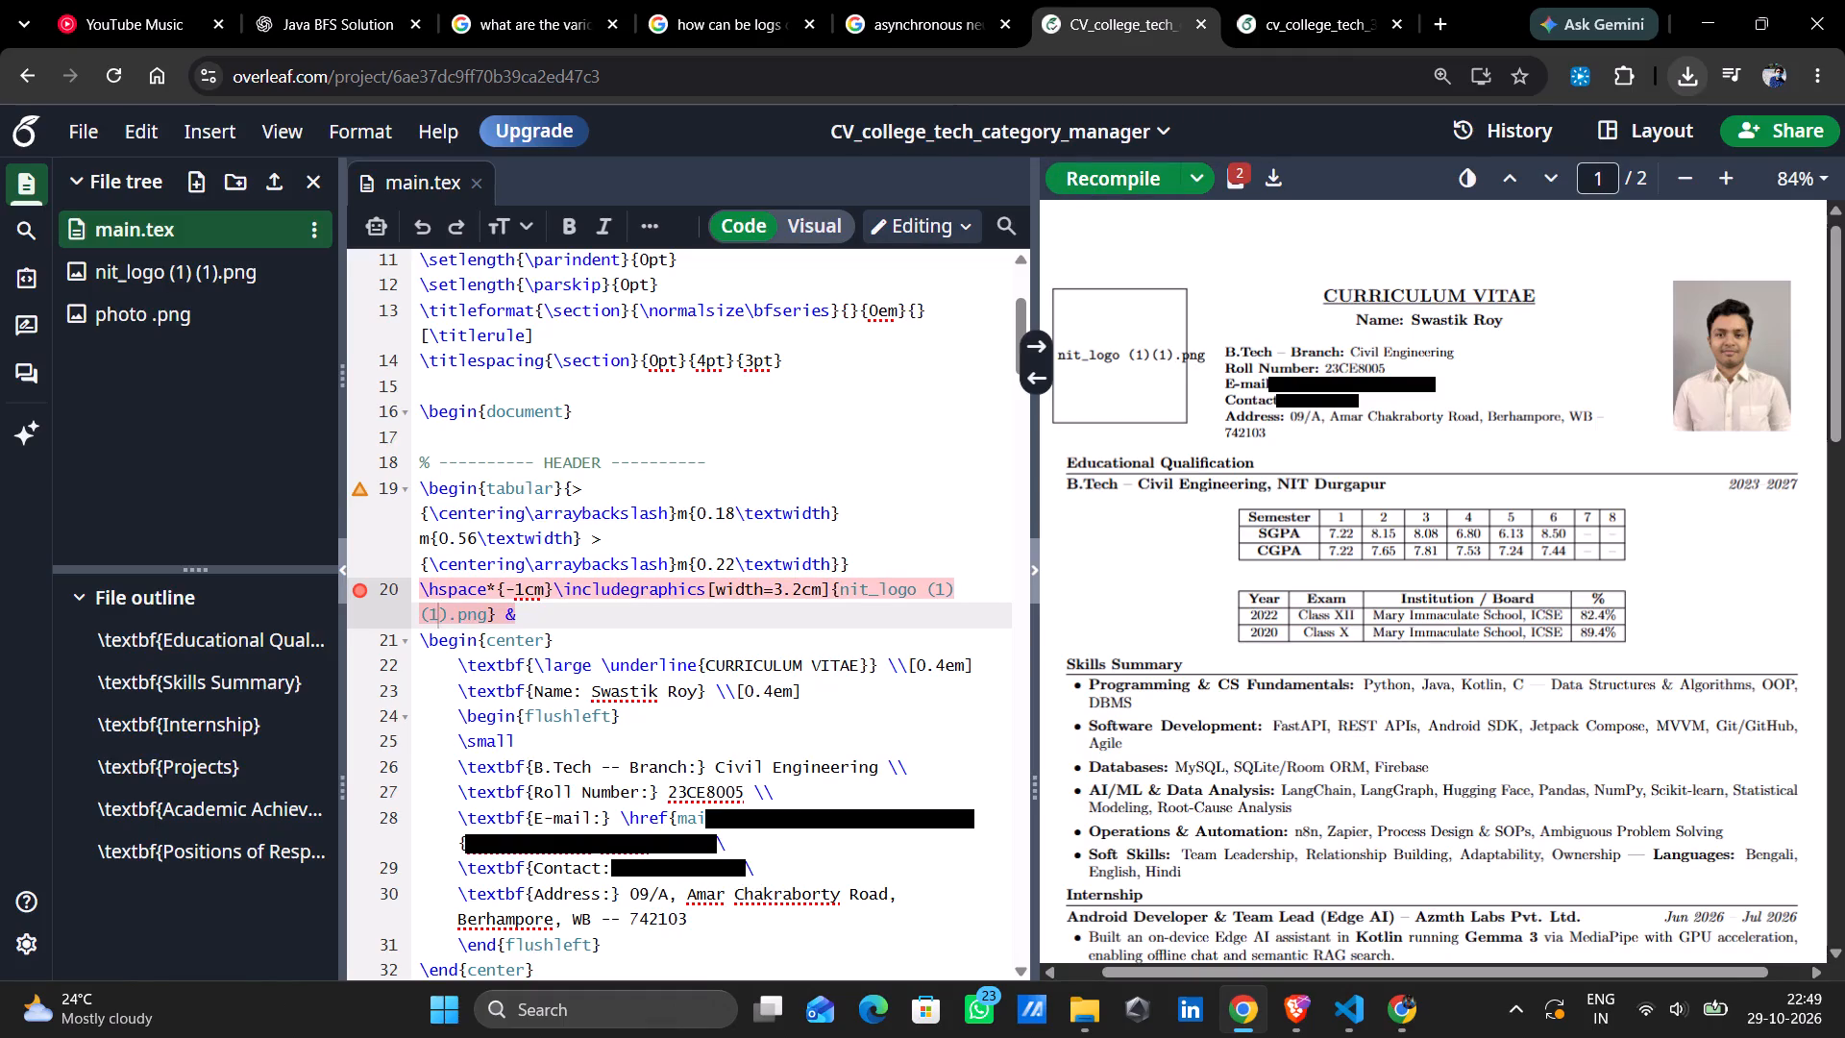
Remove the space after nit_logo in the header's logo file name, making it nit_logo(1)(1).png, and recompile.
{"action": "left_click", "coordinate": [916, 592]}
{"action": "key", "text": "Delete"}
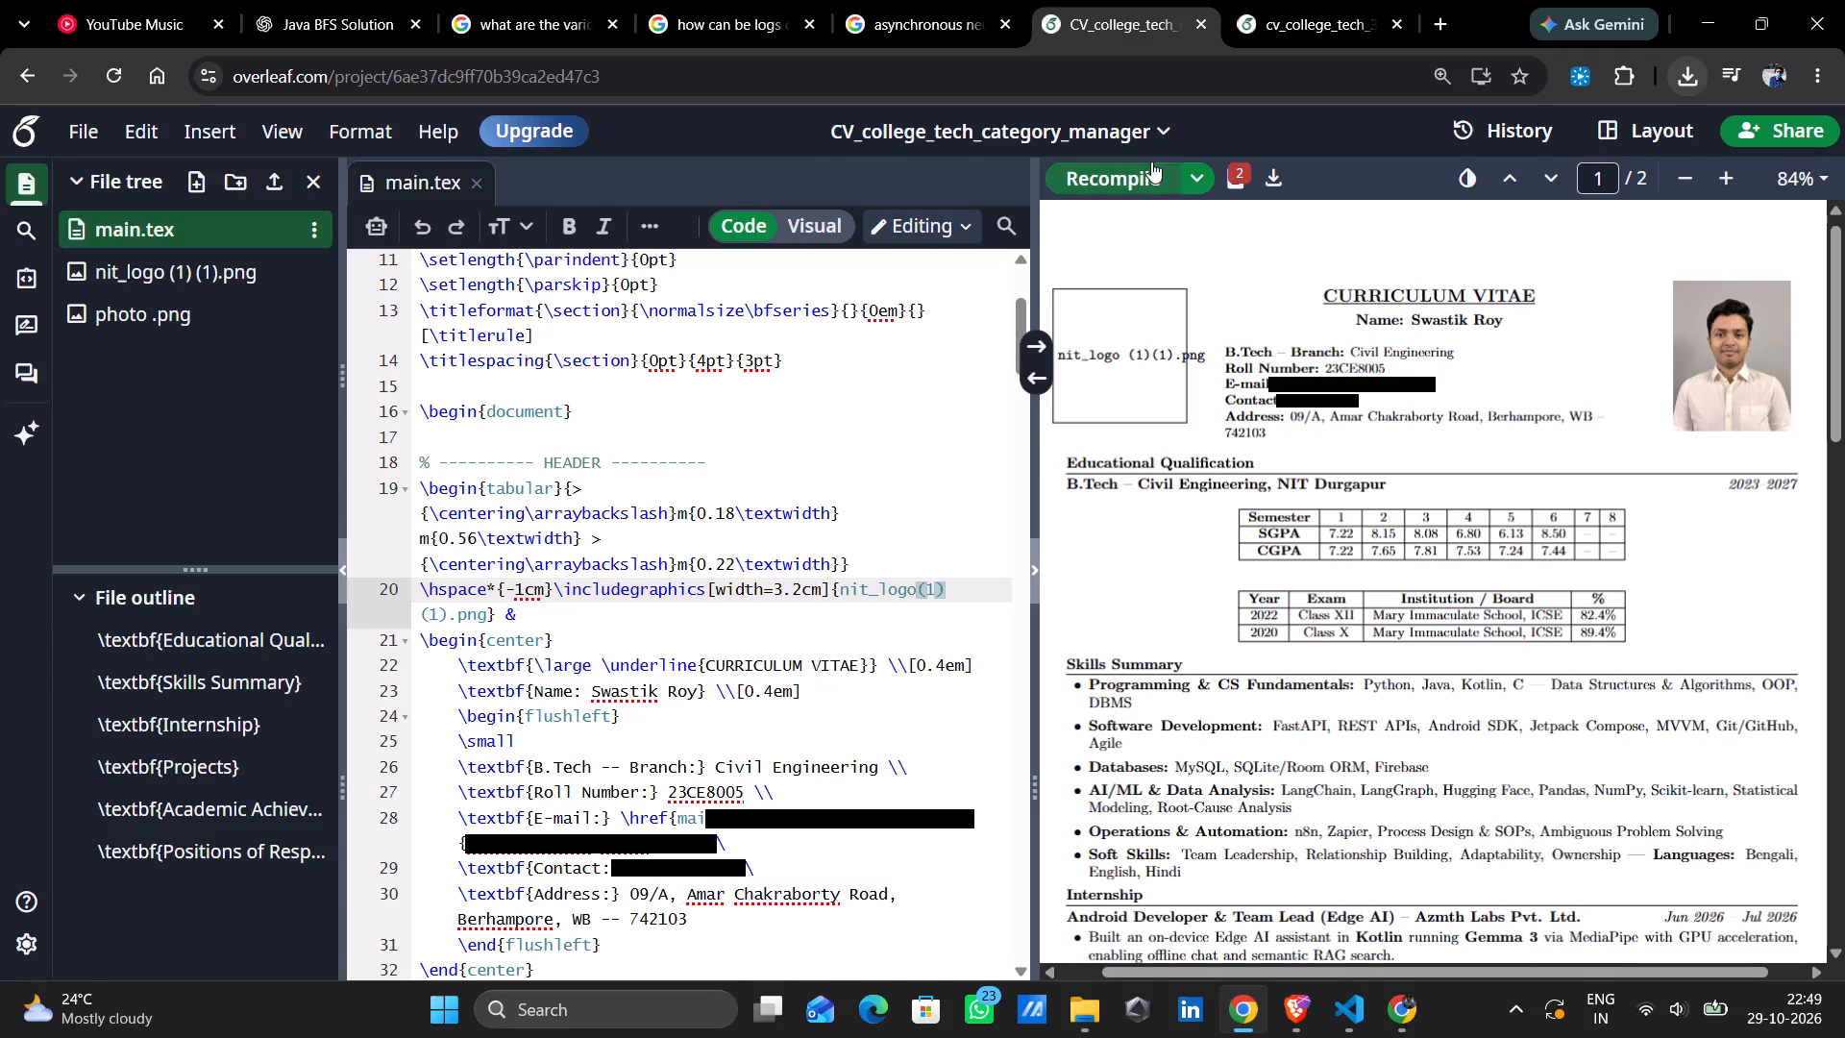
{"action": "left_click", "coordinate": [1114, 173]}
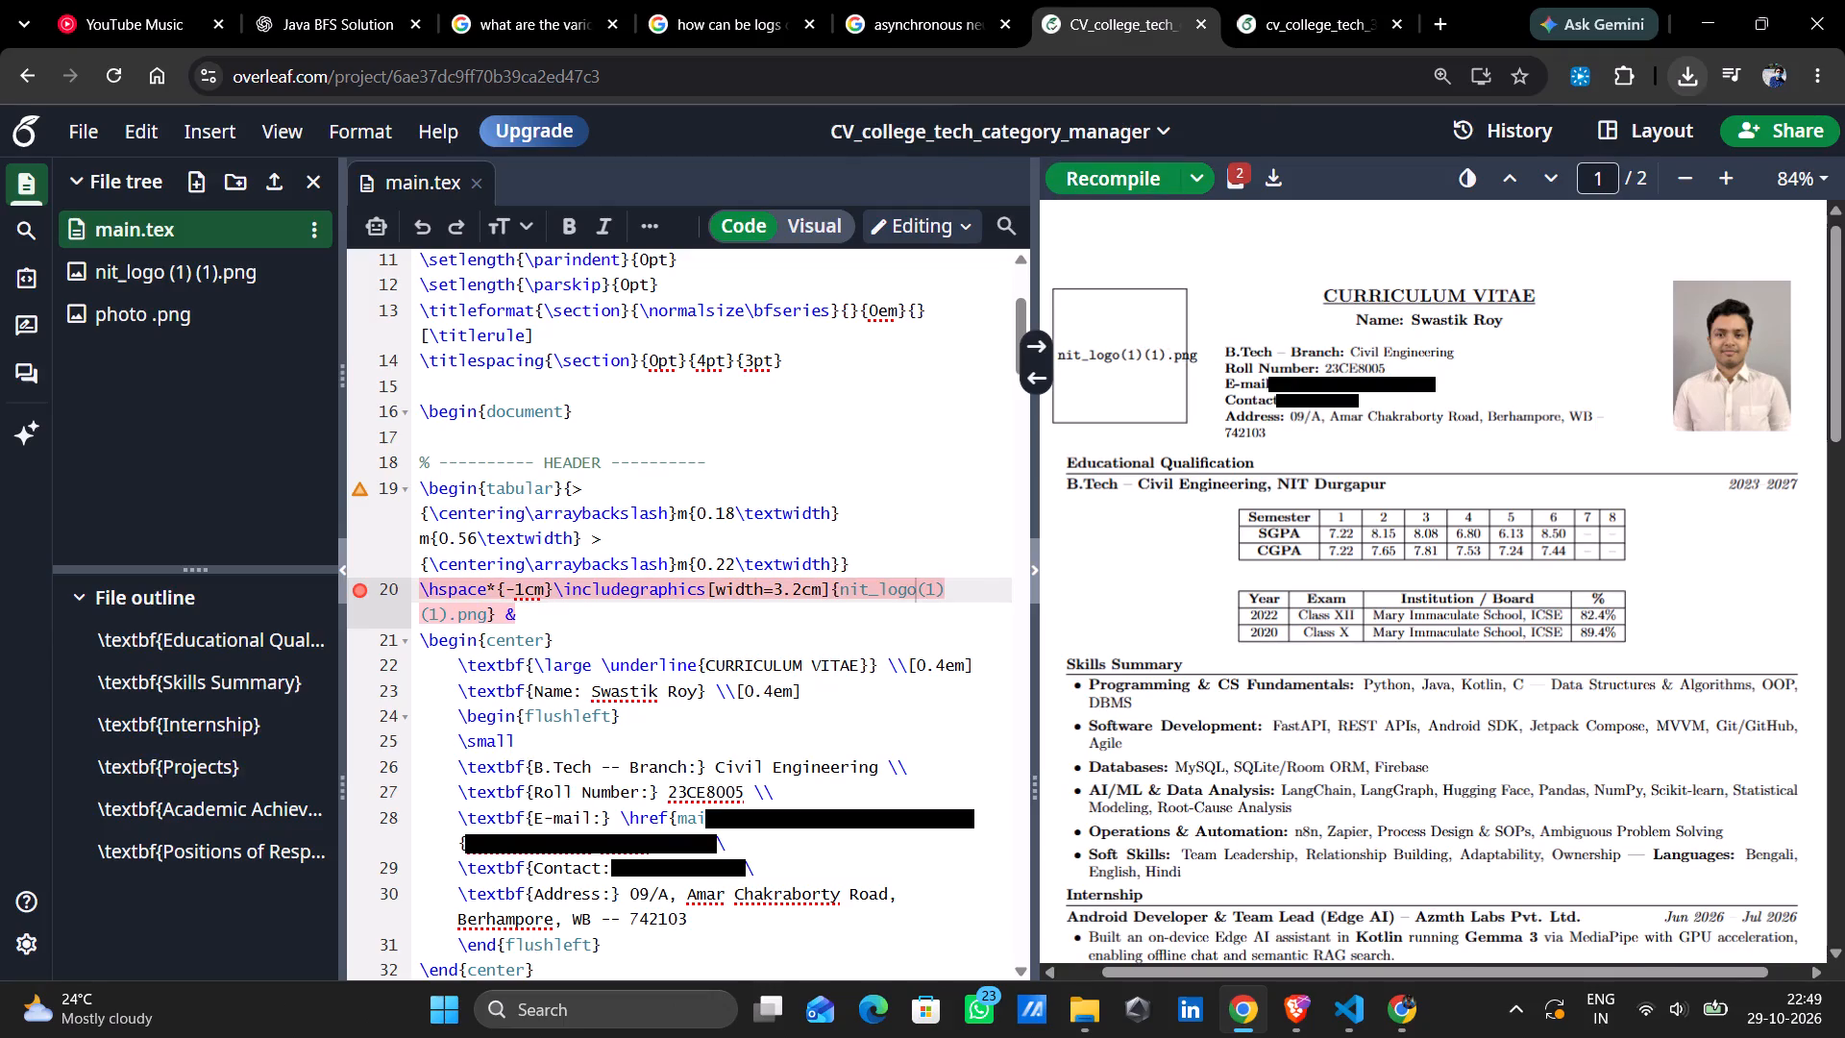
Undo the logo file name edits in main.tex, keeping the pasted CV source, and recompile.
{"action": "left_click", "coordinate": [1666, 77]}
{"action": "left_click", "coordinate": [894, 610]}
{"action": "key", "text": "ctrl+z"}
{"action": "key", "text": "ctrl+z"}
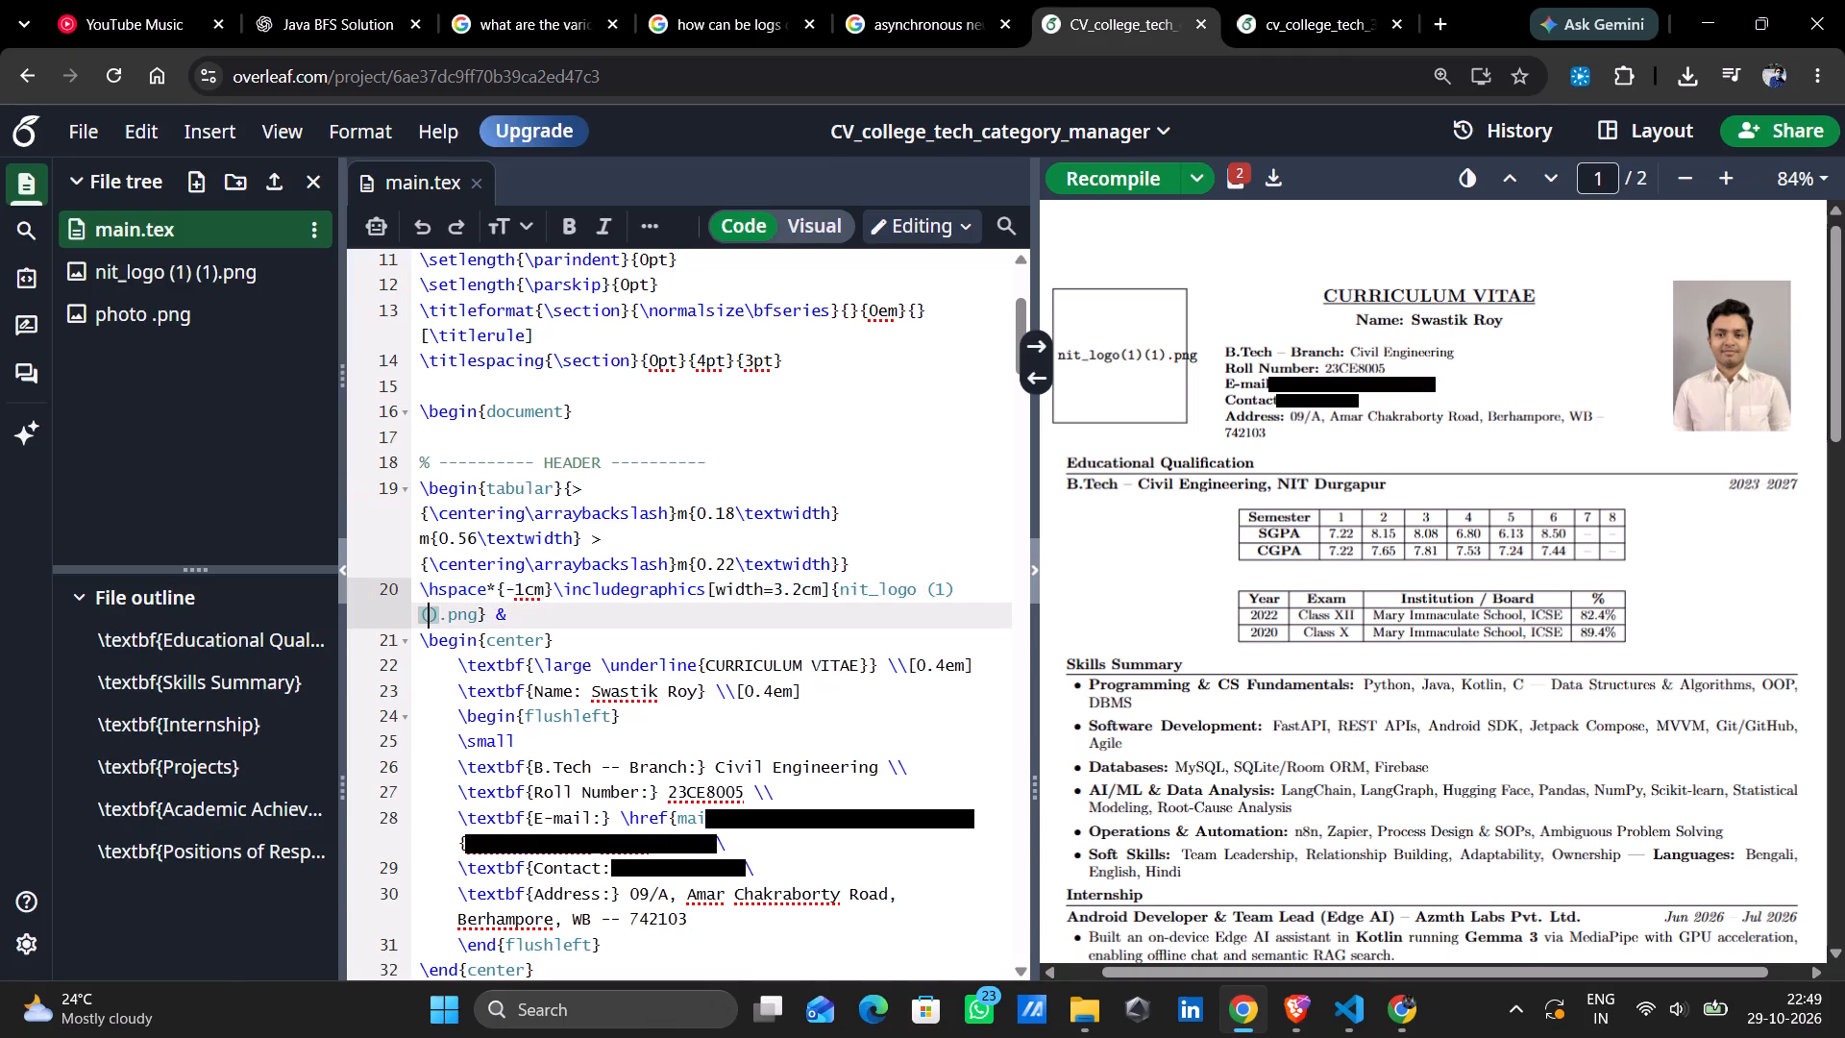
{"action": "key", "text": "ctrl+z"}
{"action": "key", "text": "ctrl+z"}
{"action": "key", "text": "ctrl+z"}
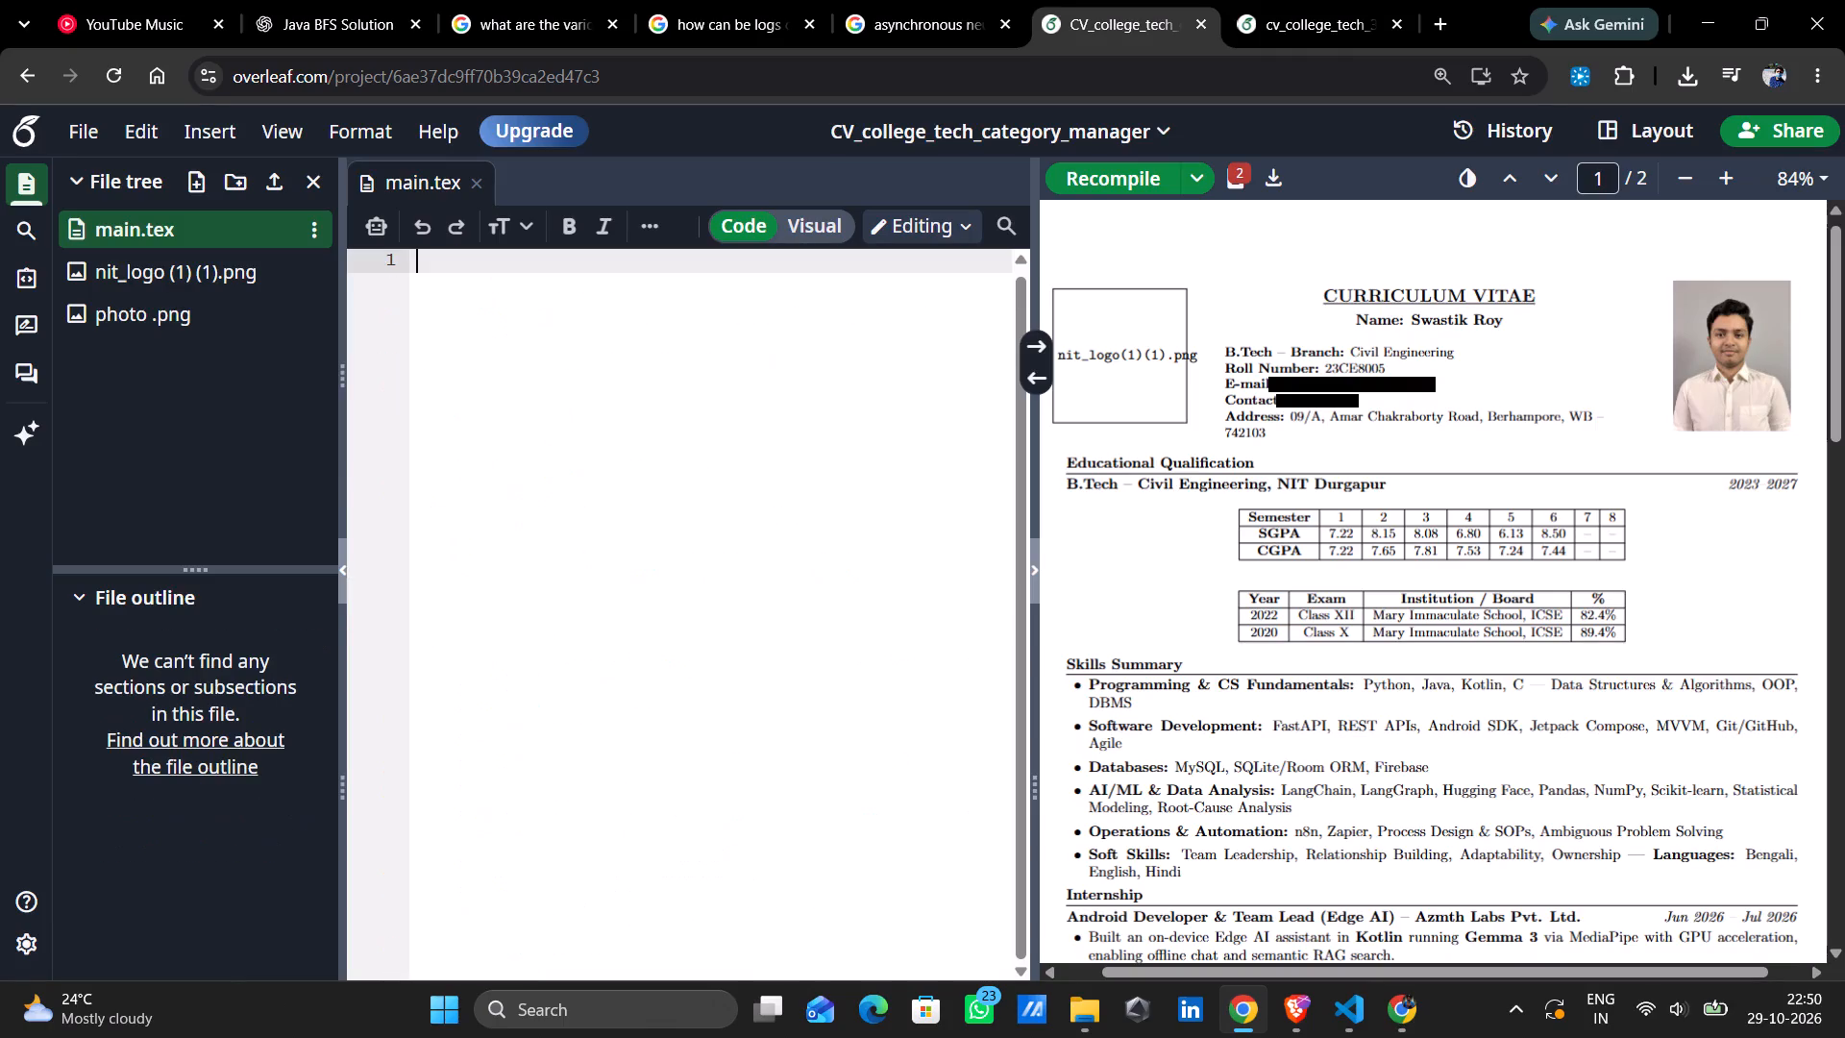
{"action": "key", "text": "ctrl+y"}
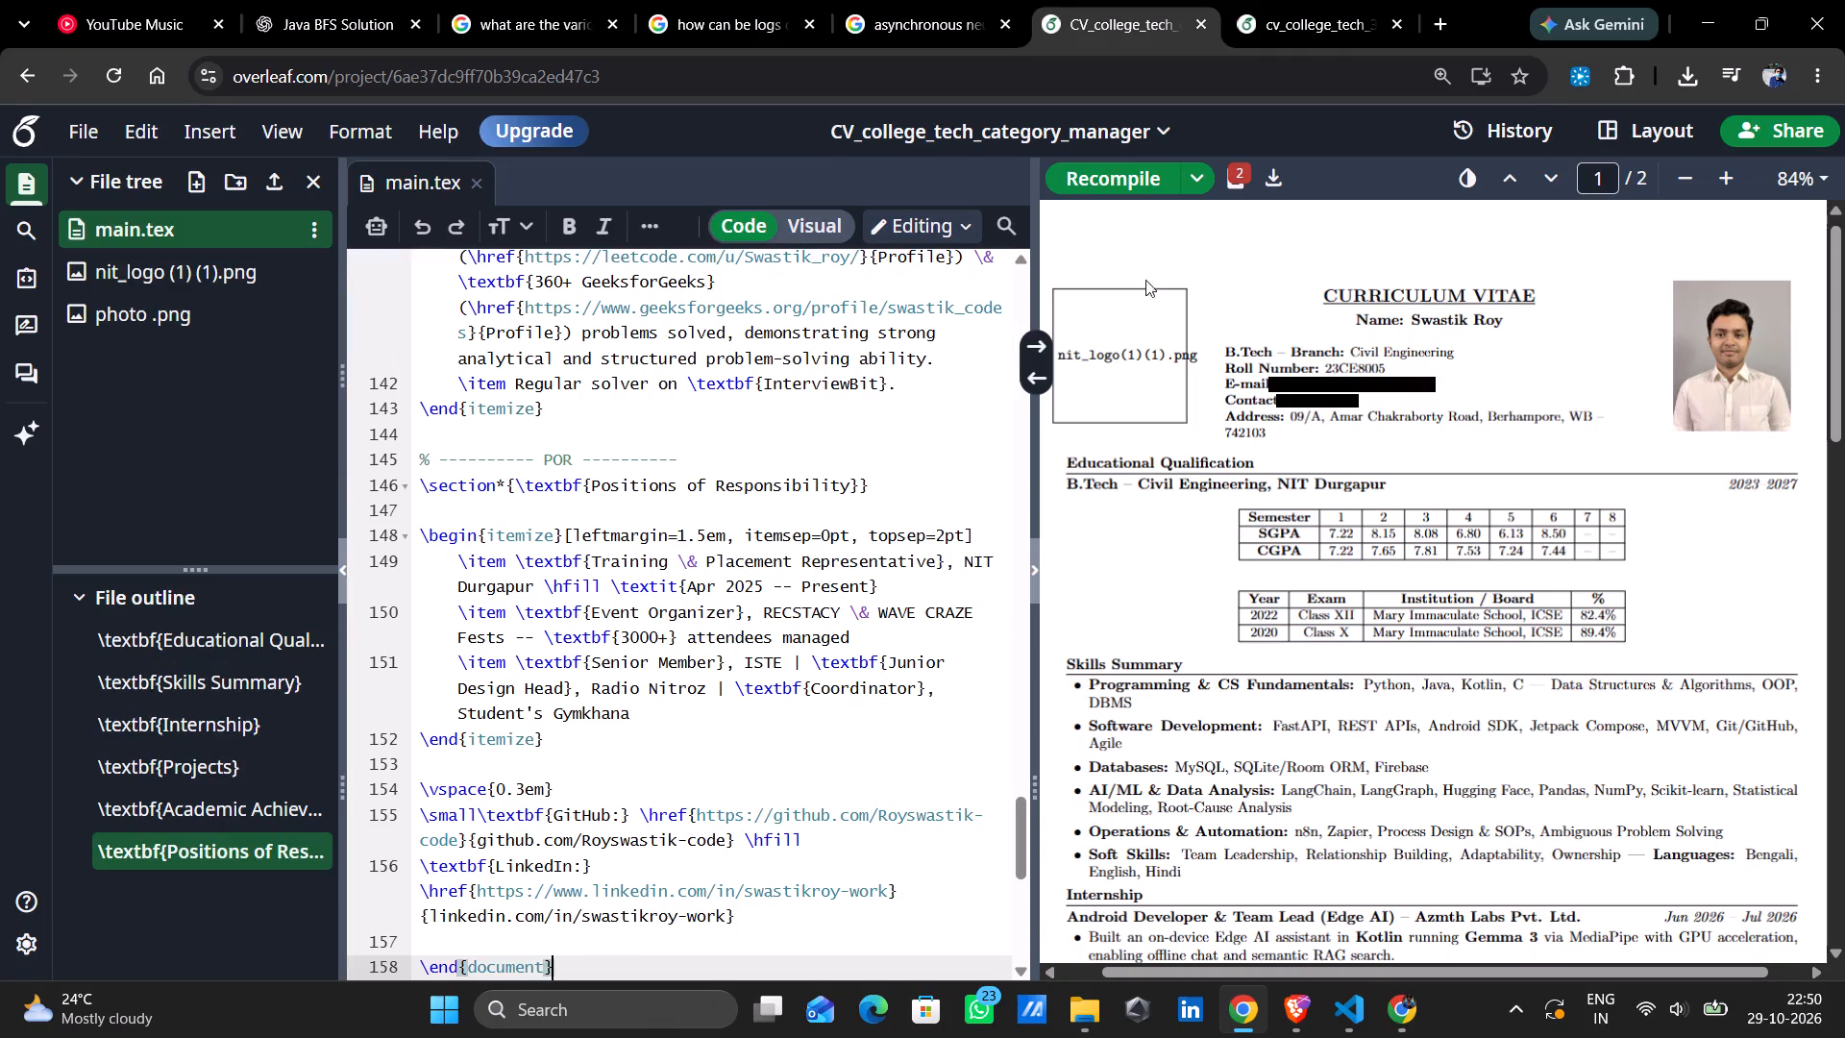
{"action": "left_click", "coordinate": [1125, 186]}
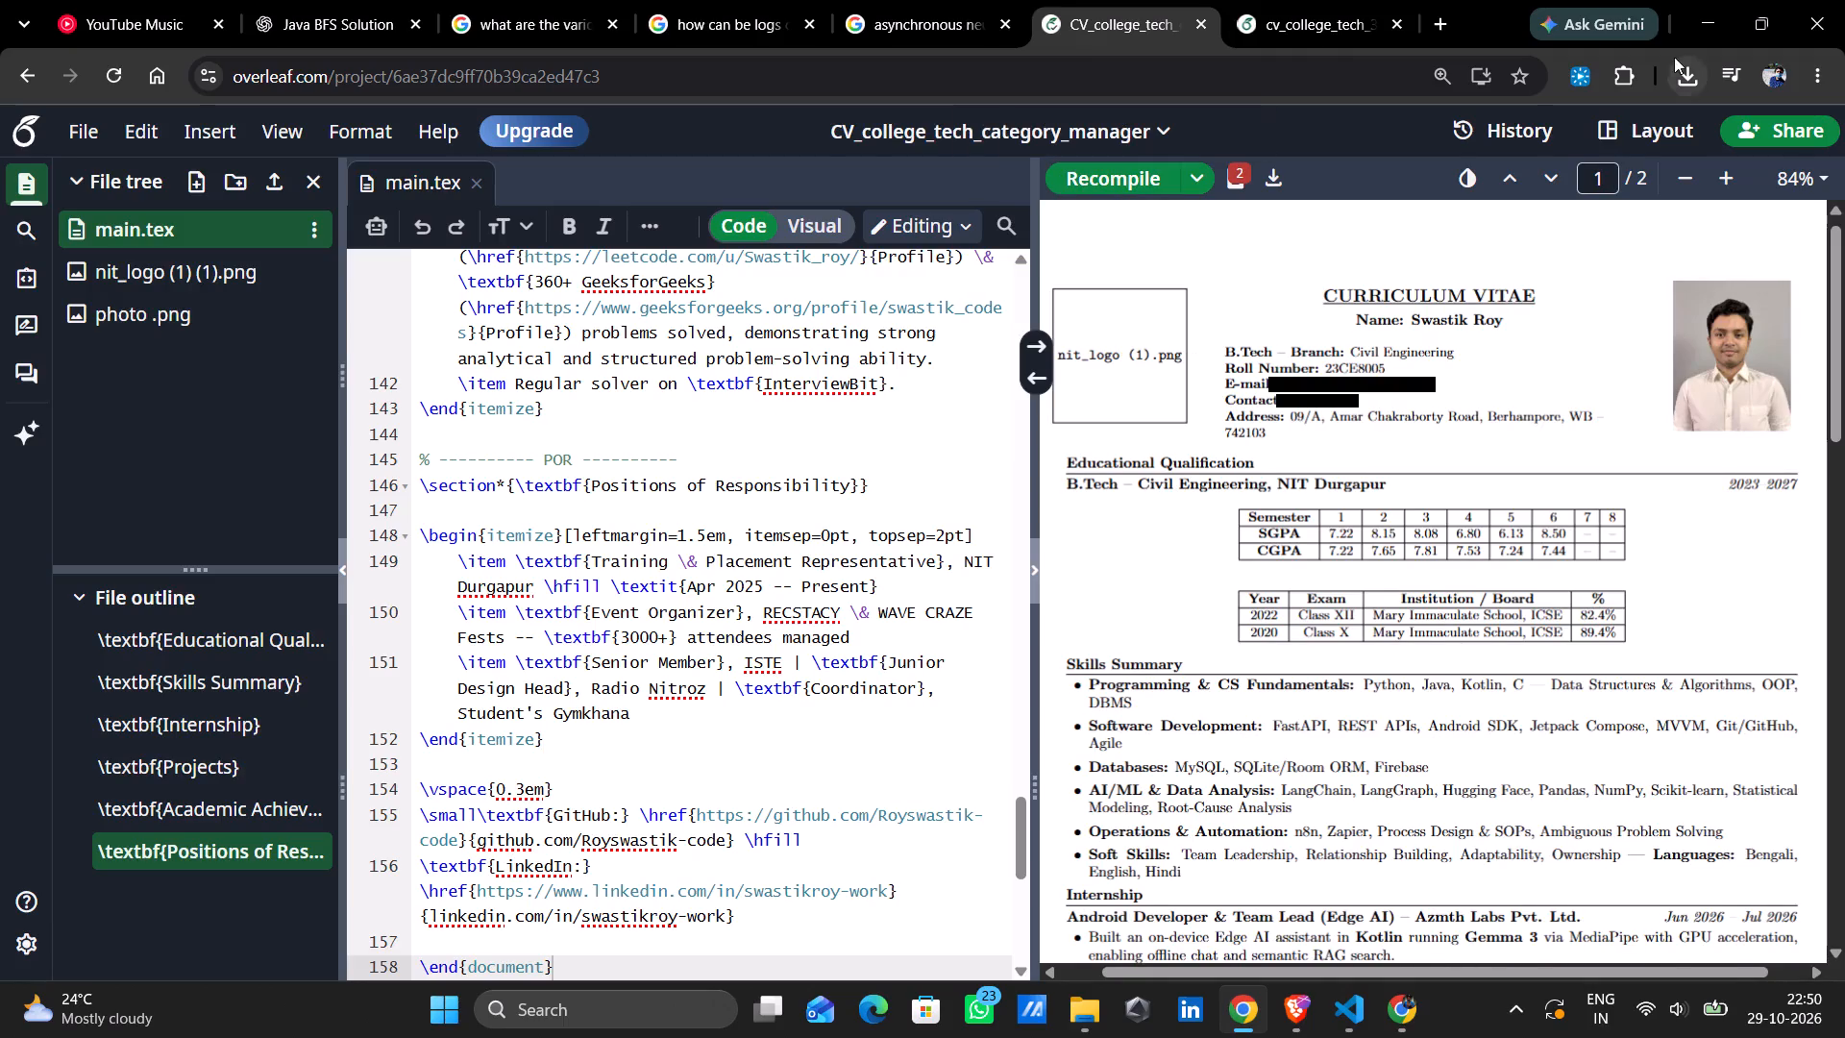
Rename the uploaded logo file nit_logo (1) (1).png as nit_logo (1) .png and recompile.
{"action": "left_click", "coordinate": [274, 272]}
{"action": "left_click", "coordinate": [303, 270]}
{"action": "left_click", "coordinate": [398, 324]}
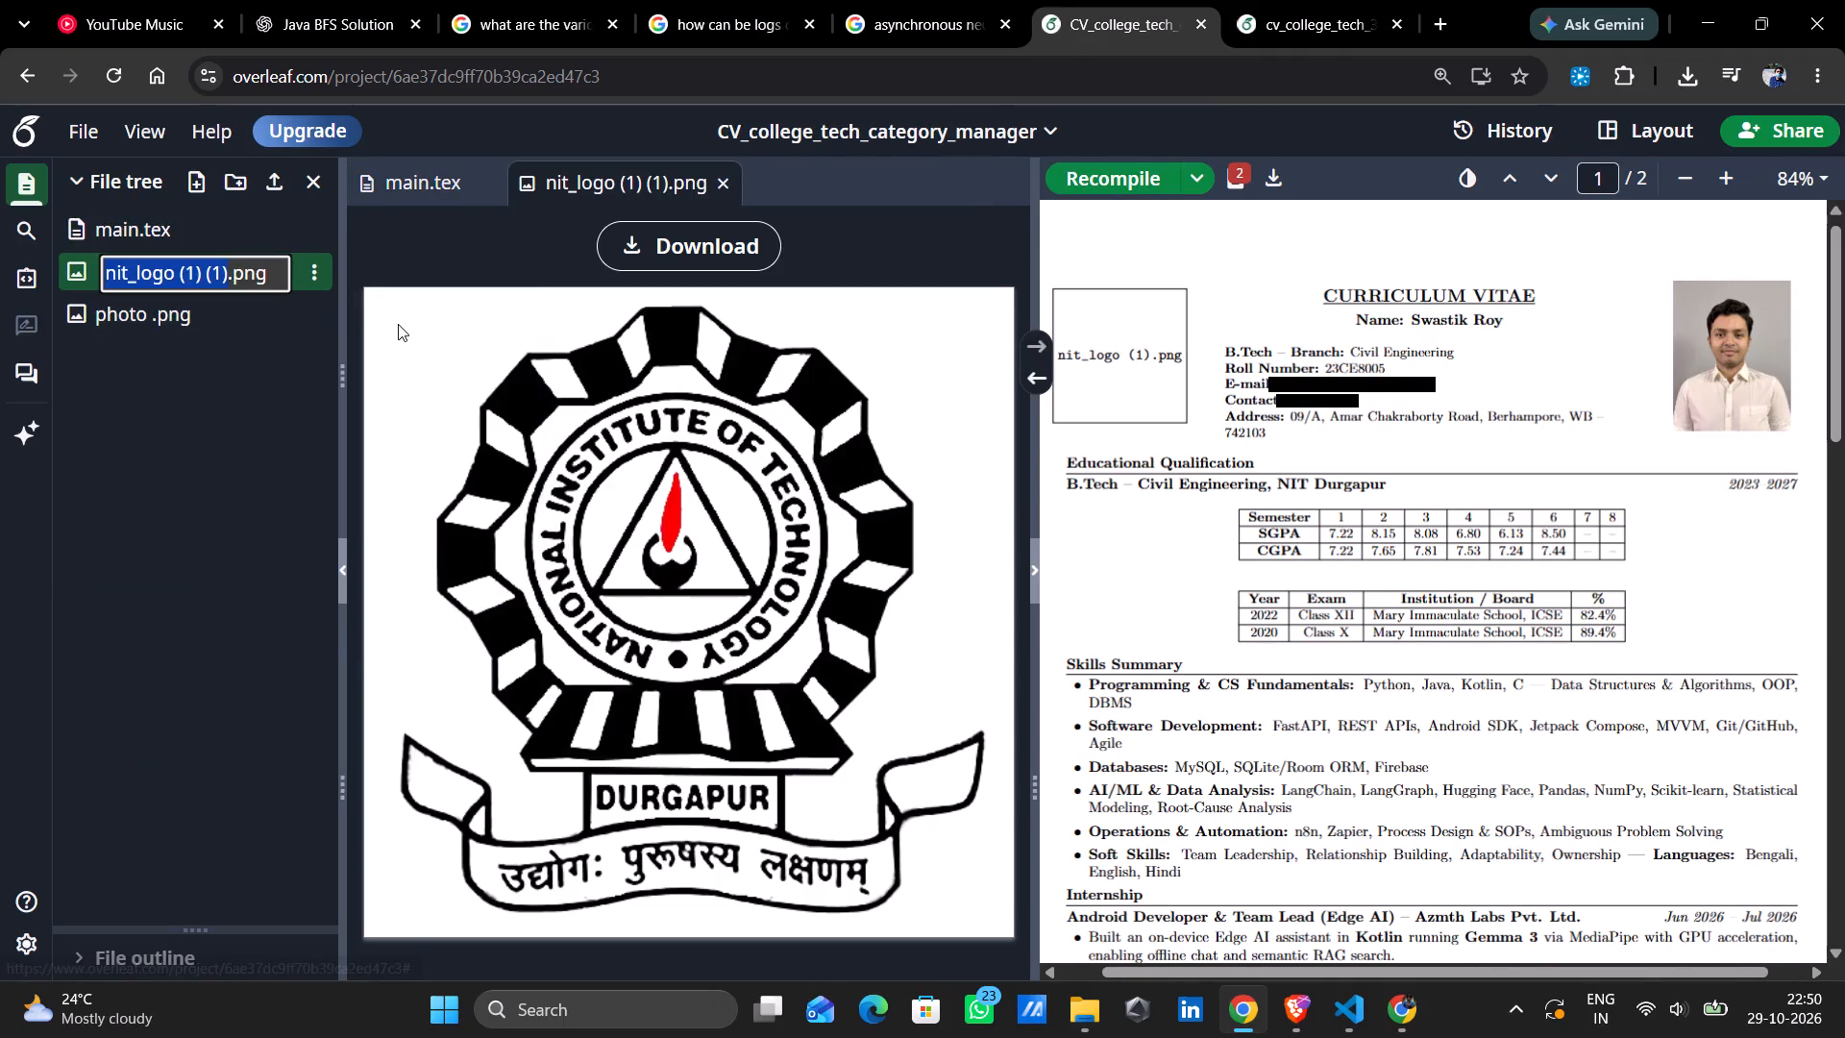
{"action": "key", "text": "Right"}
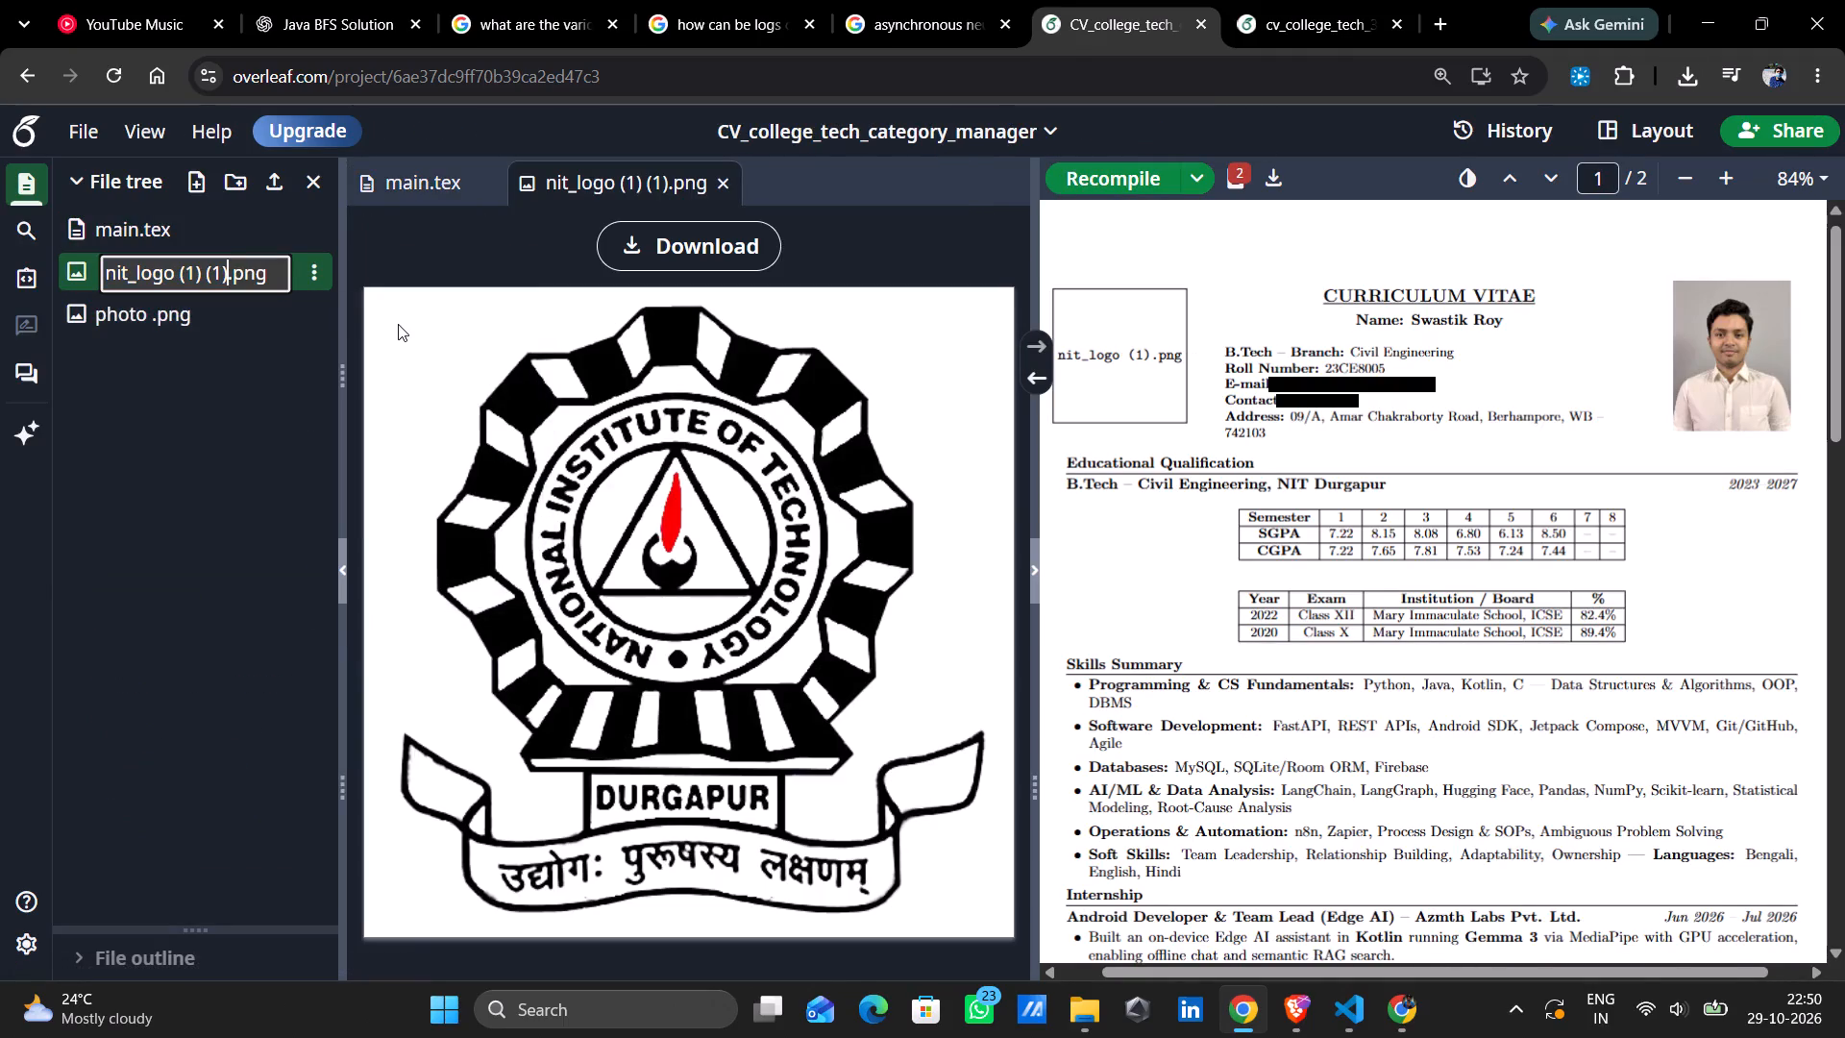
{"action": "key", "text": "BackSpace"}
{"action": "key", "text": "BackSpace"}
{"action": "key", "text": "BackSpace"}
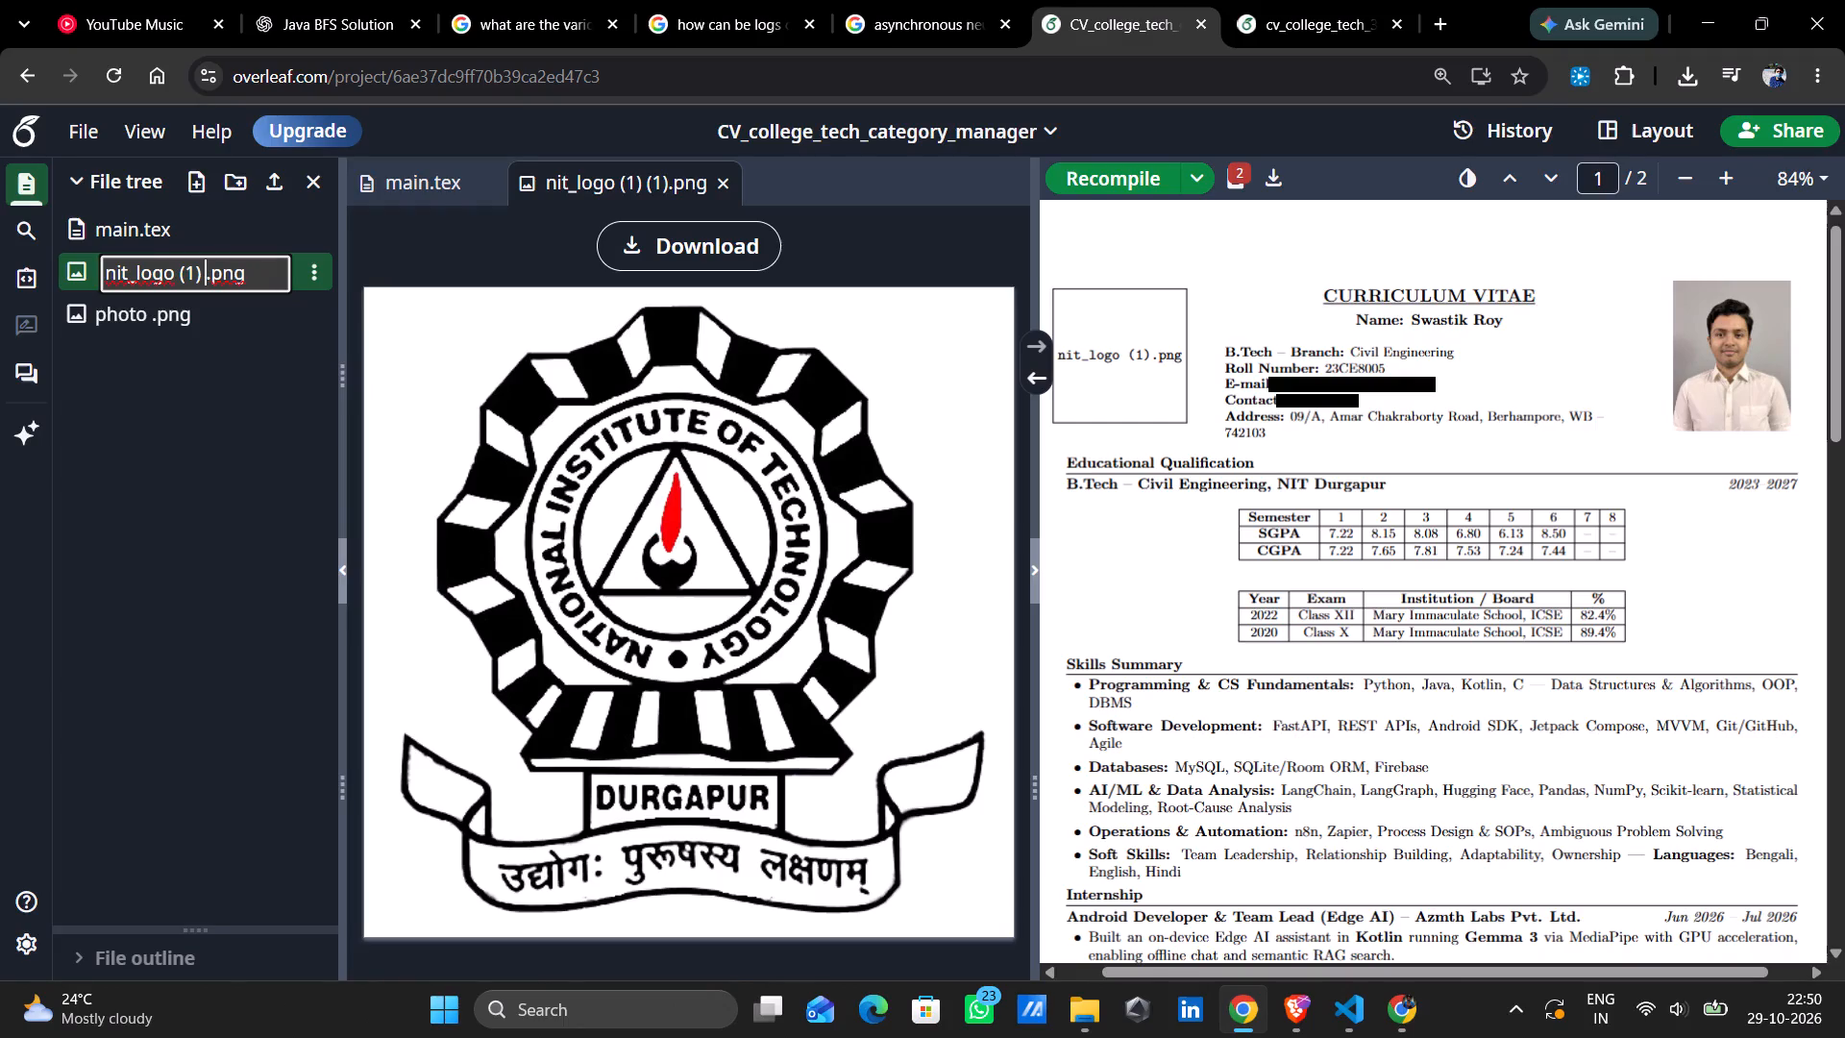
{"action": "key", "text": "Left"}
{"action": "key", "text": "Left"}
{"action": "key", "text": "Left"}
{"action": "key", "text": "Left"}
{"action": "left_click", "coordinate": [1105, 180]}
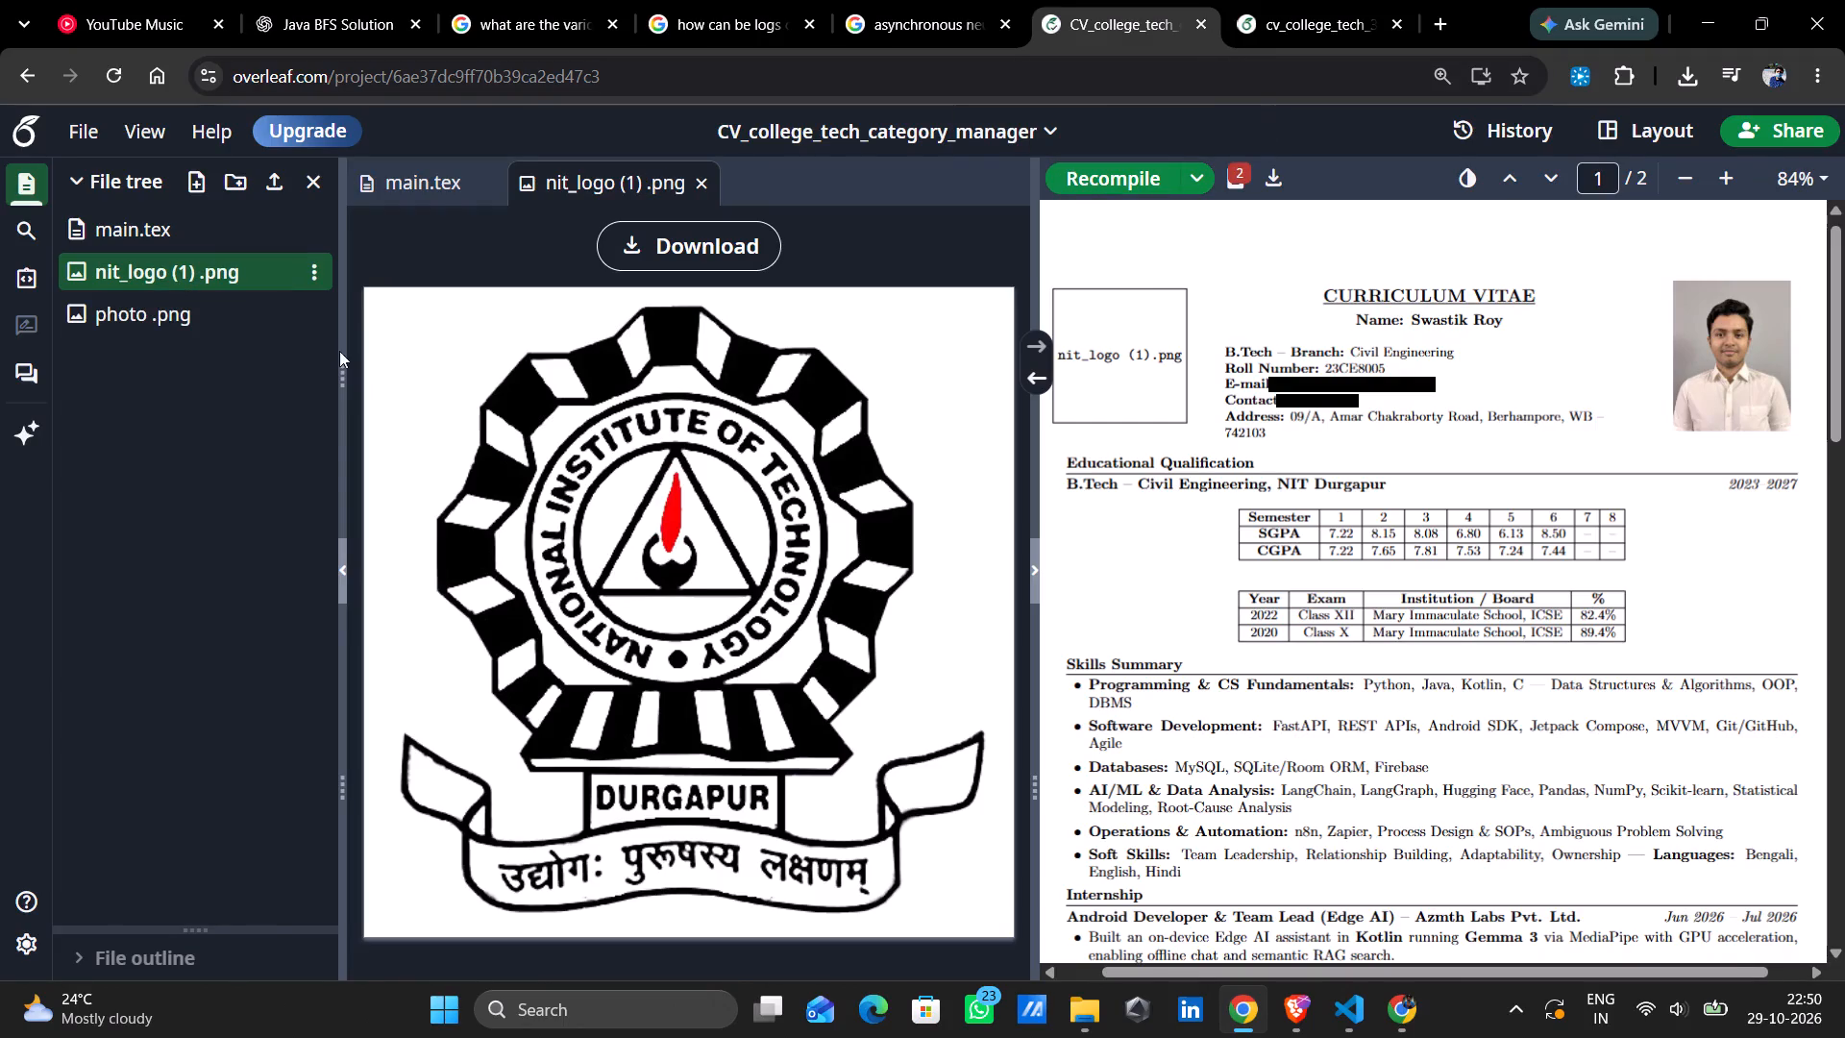
Rename the logo file with one extra space before and one extra space after (1), and recompile.
{"action": "left_click", "coordinate": [316, 276]}
{"action": "left_click", "coordinate": [422, 332]}
{"action": "key", "text": "Right"}
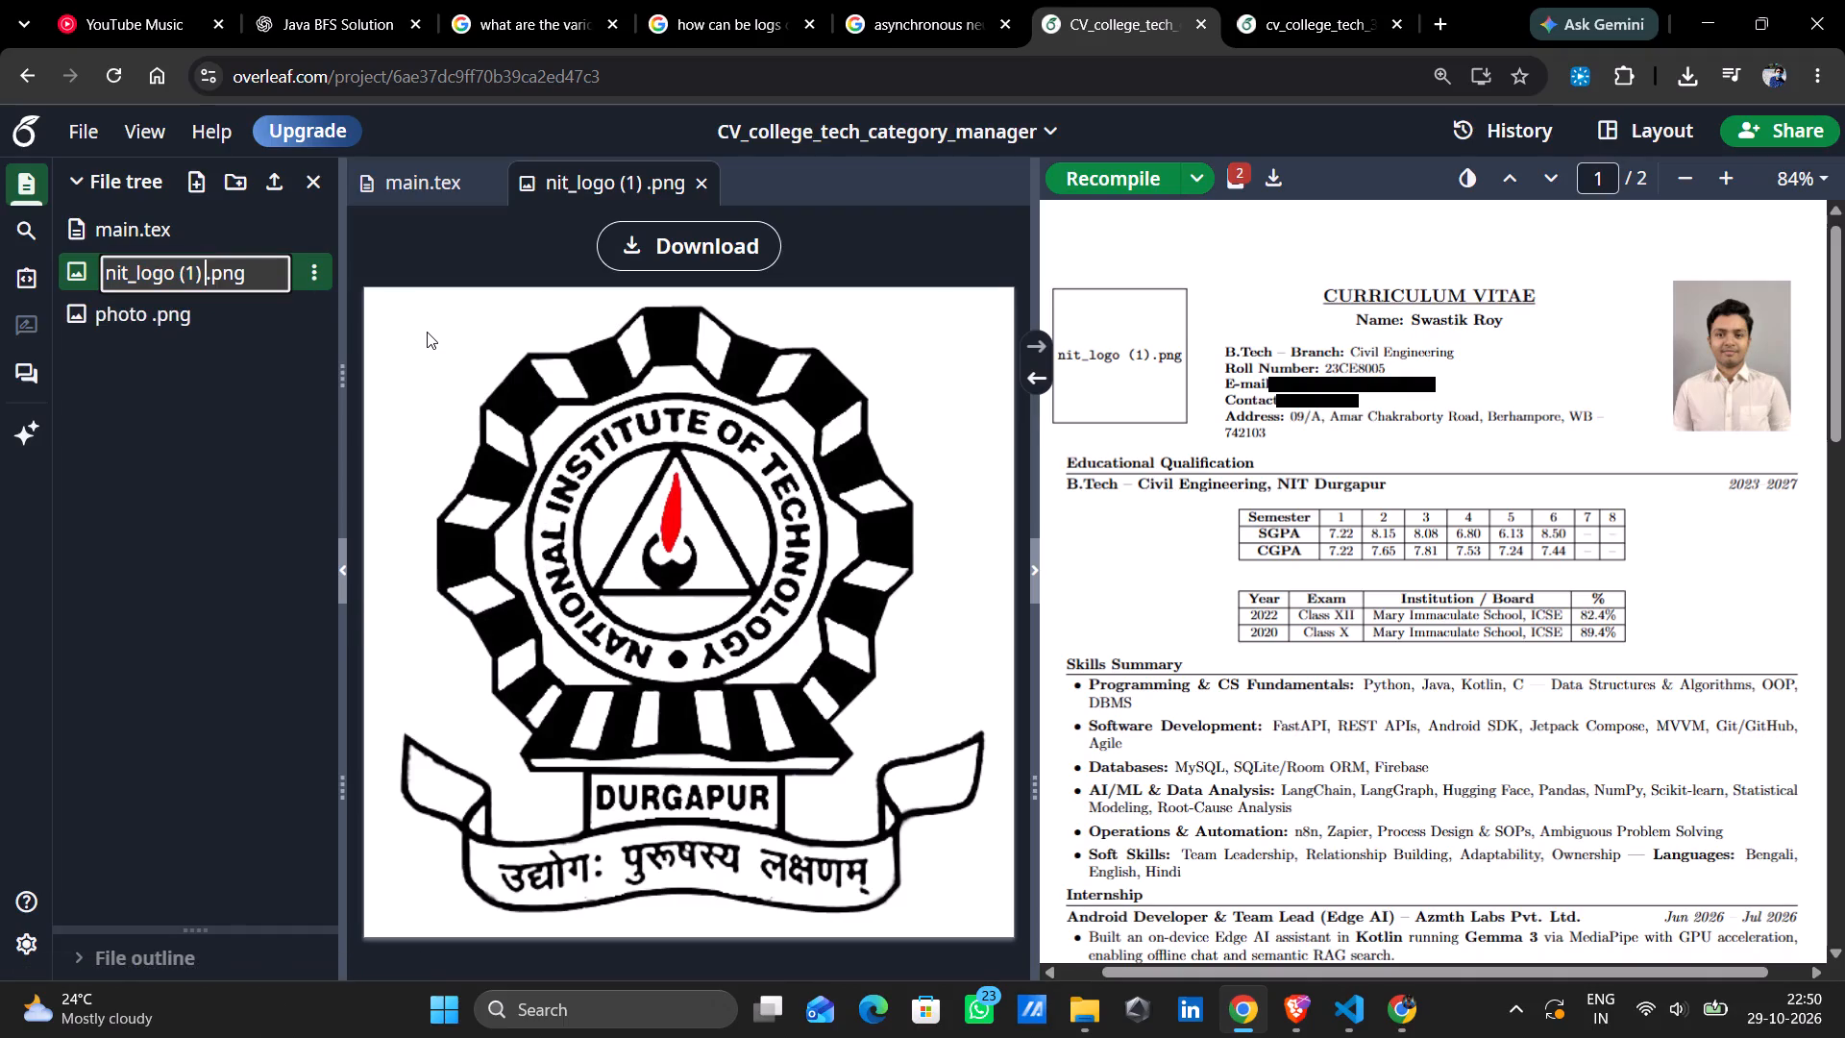
{"action": "key", "text": "Left"}
{"action": "key", "text": "Left"}
{"action": "key", "text": "Left"}
{"action": "key", "text": "Left"}
{"action": "key", "text": "space"}
{"action": "key", "text": "Right"}
{"action": "key", "text": "Right"}
{"action": "key", "text": "Right"}
{"action": "key", "text": "space"}
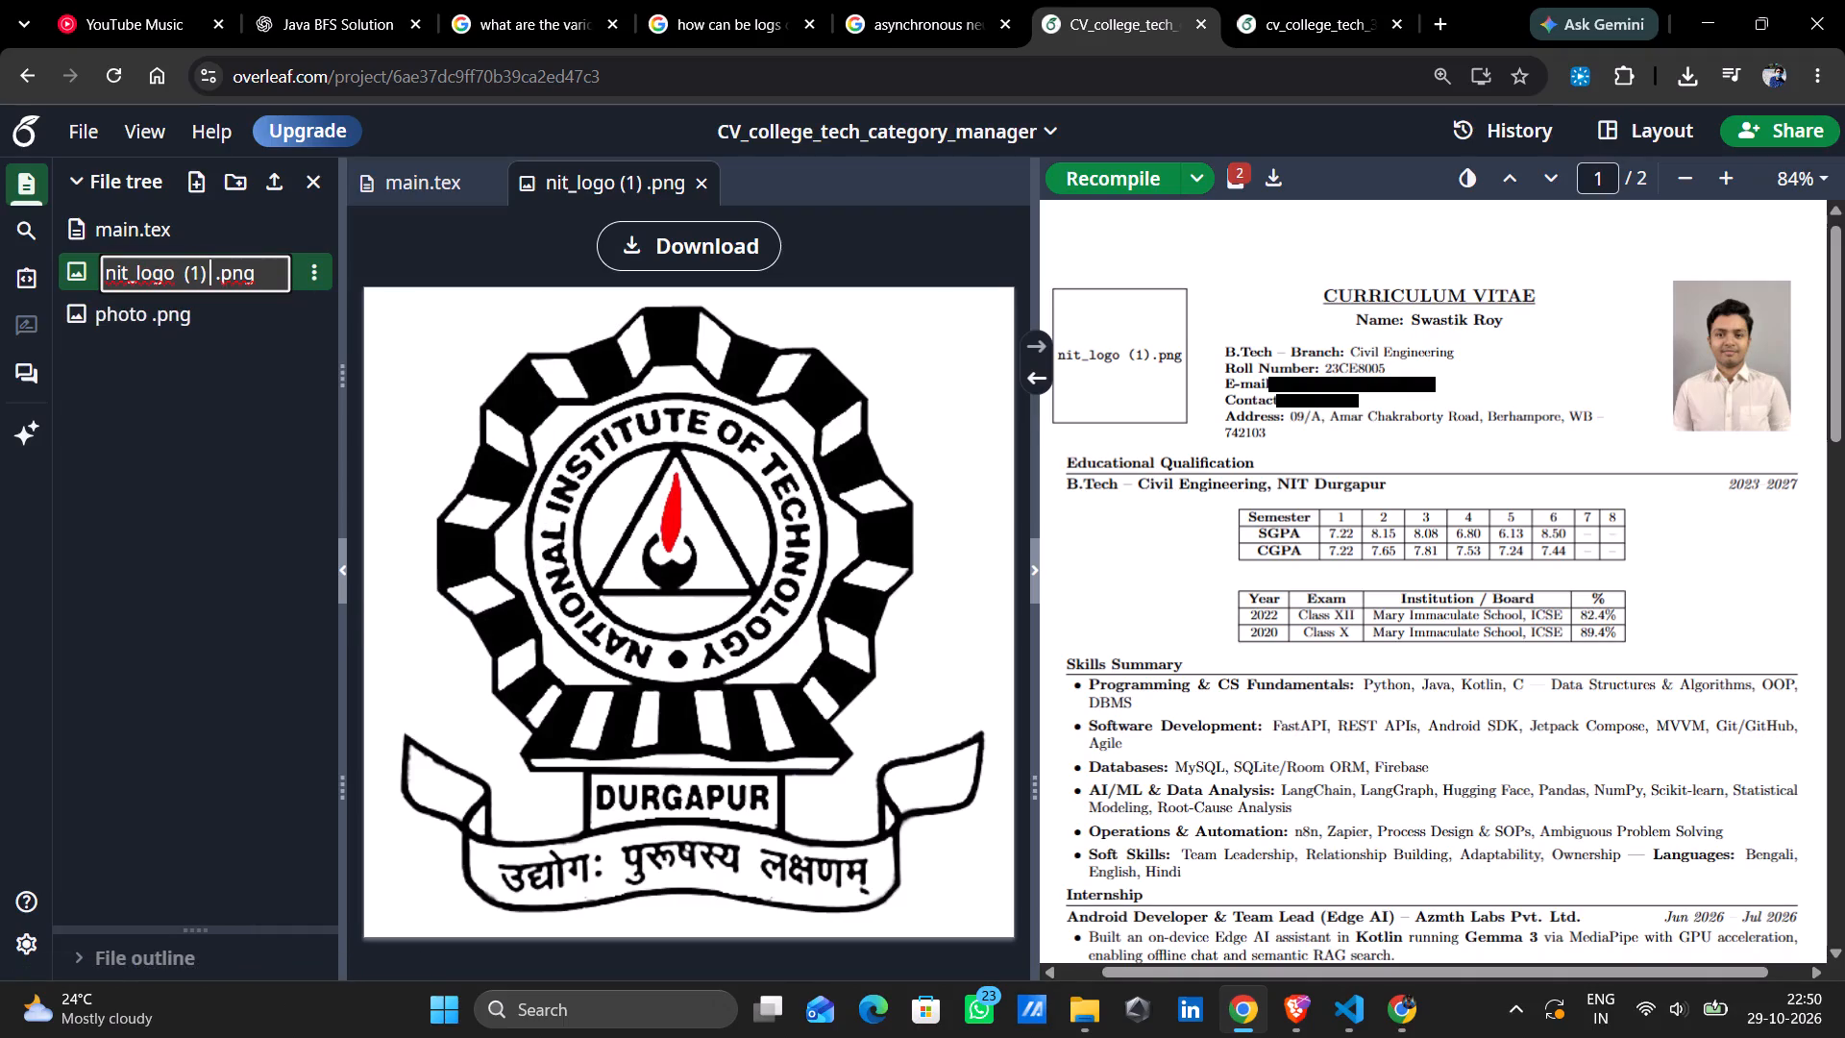
{"action": "left_click", "coordinate": [1123, 176]}
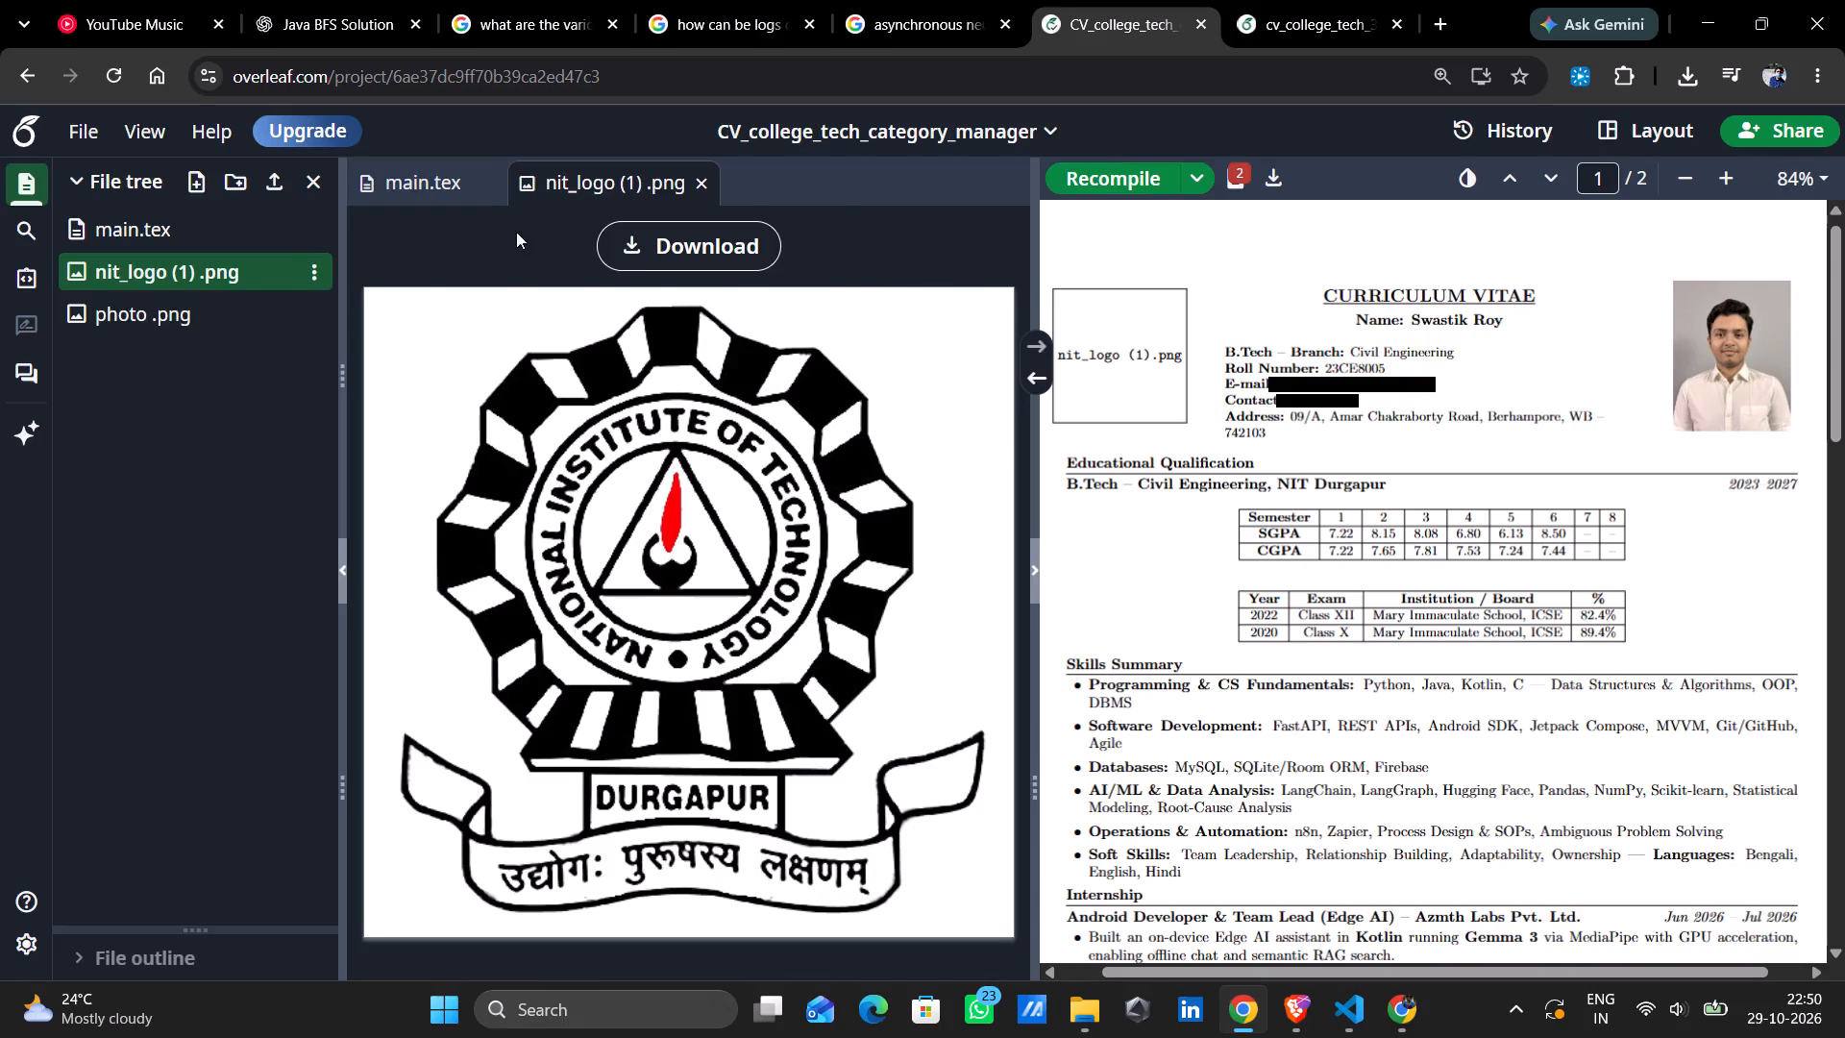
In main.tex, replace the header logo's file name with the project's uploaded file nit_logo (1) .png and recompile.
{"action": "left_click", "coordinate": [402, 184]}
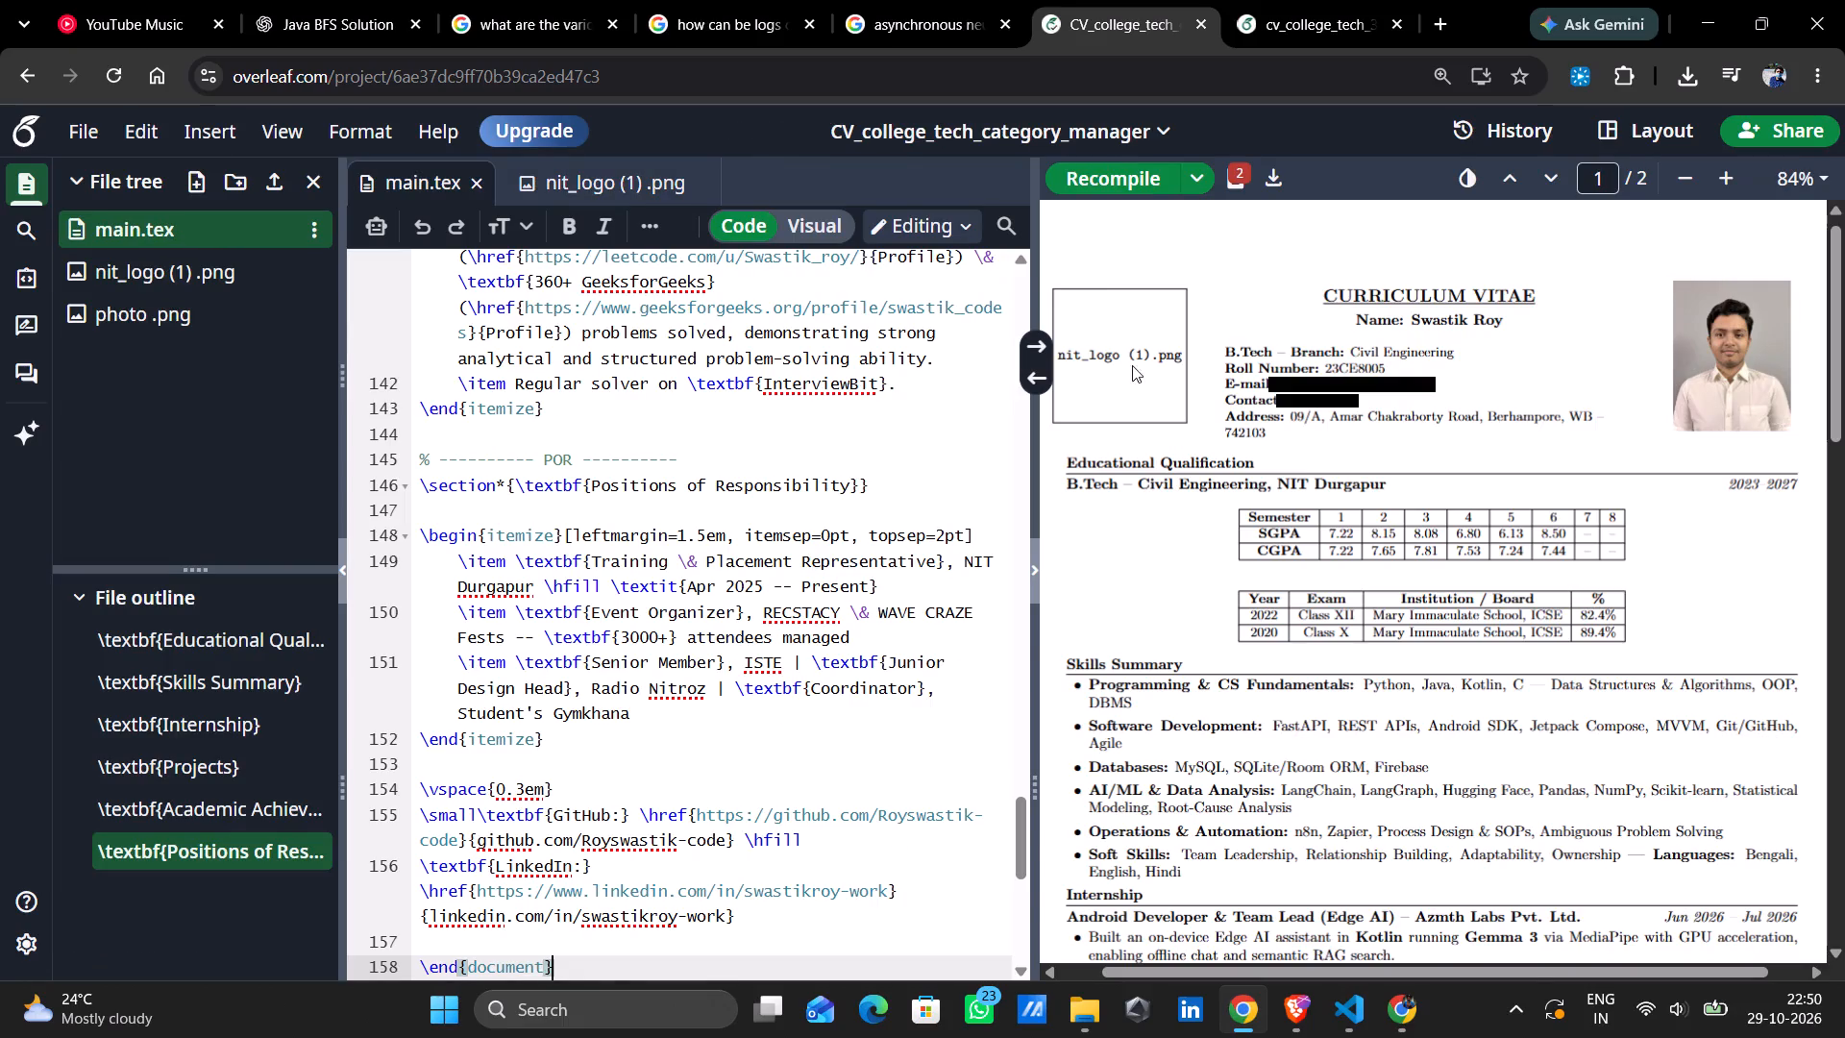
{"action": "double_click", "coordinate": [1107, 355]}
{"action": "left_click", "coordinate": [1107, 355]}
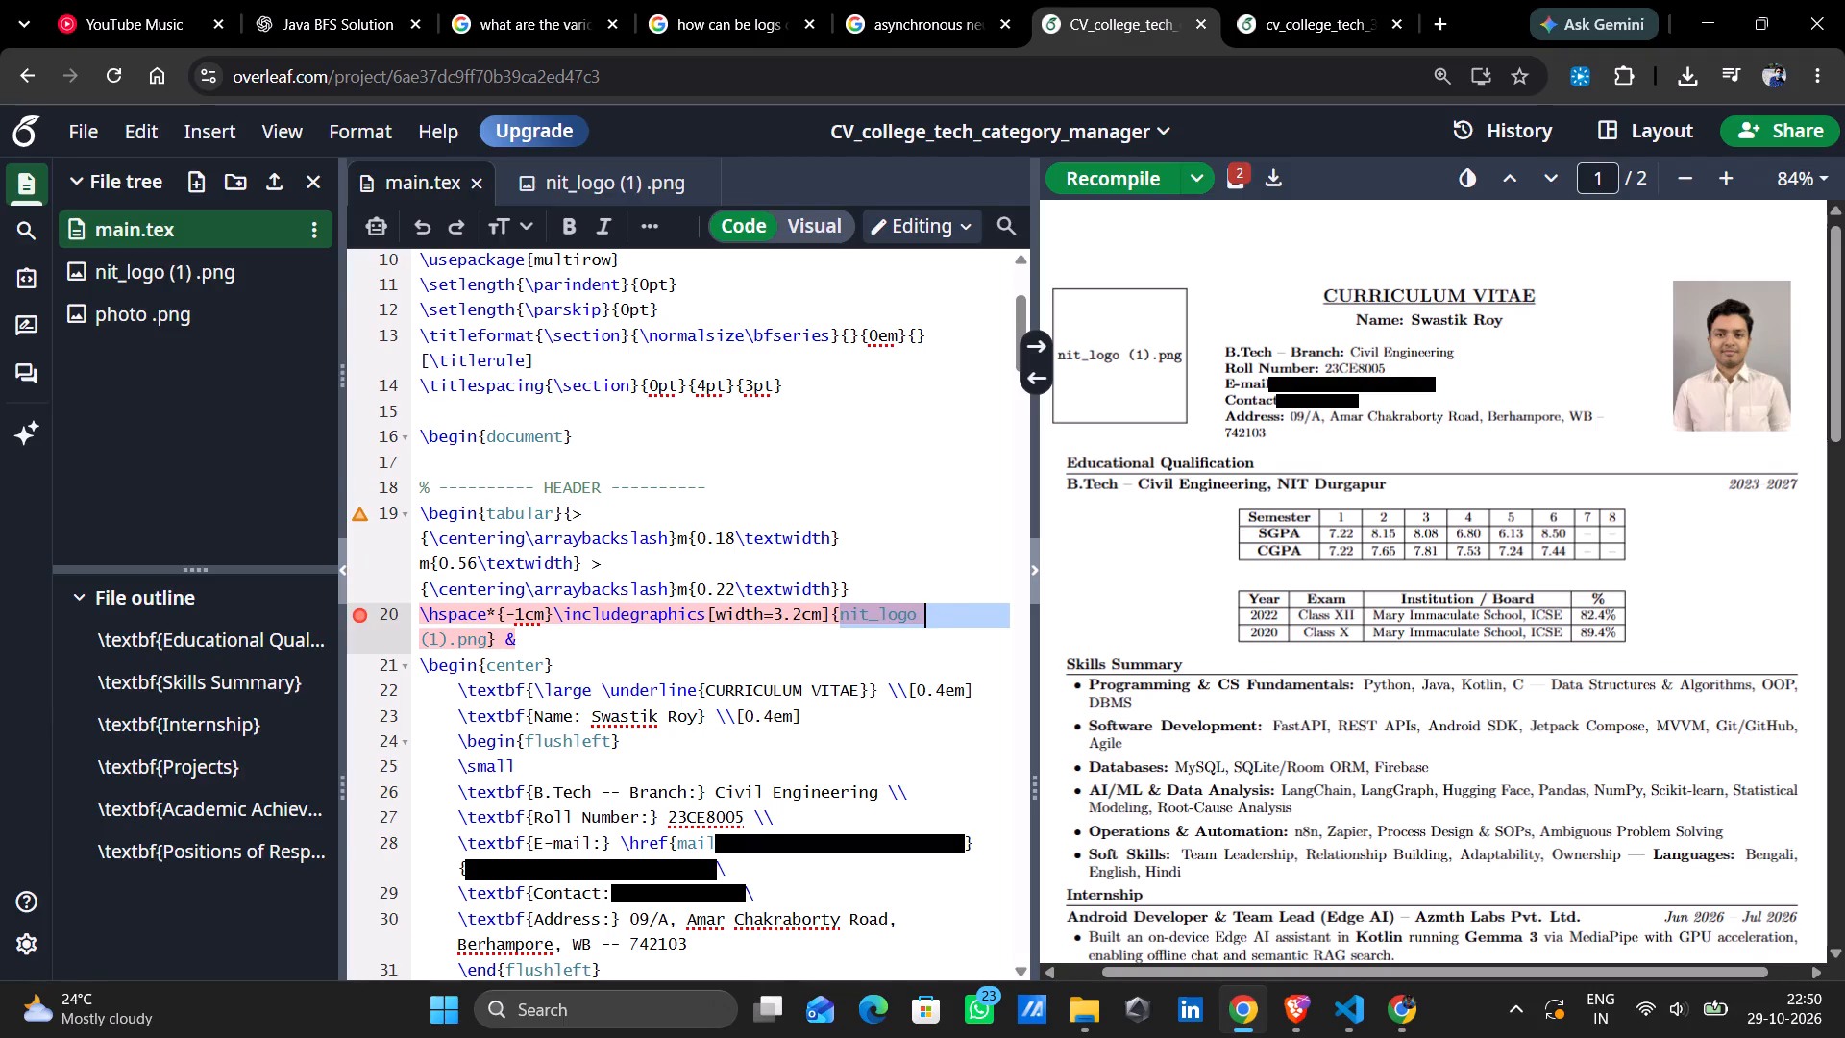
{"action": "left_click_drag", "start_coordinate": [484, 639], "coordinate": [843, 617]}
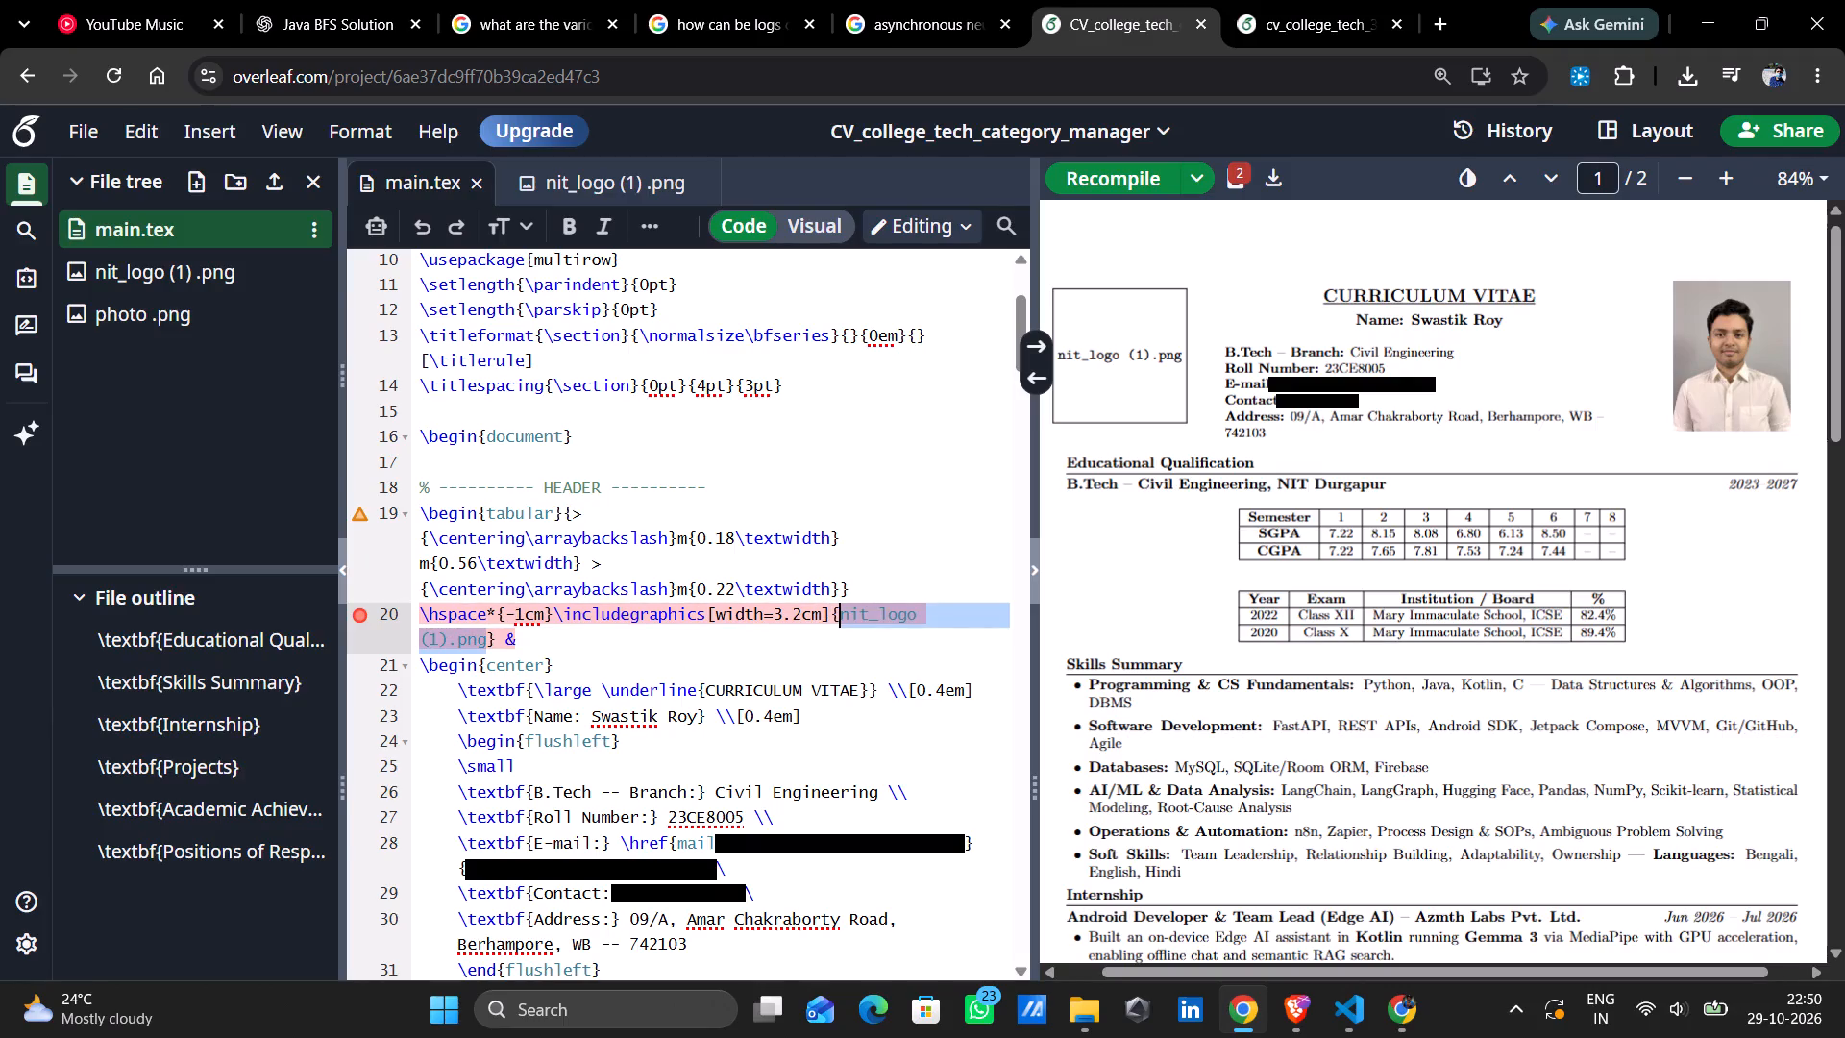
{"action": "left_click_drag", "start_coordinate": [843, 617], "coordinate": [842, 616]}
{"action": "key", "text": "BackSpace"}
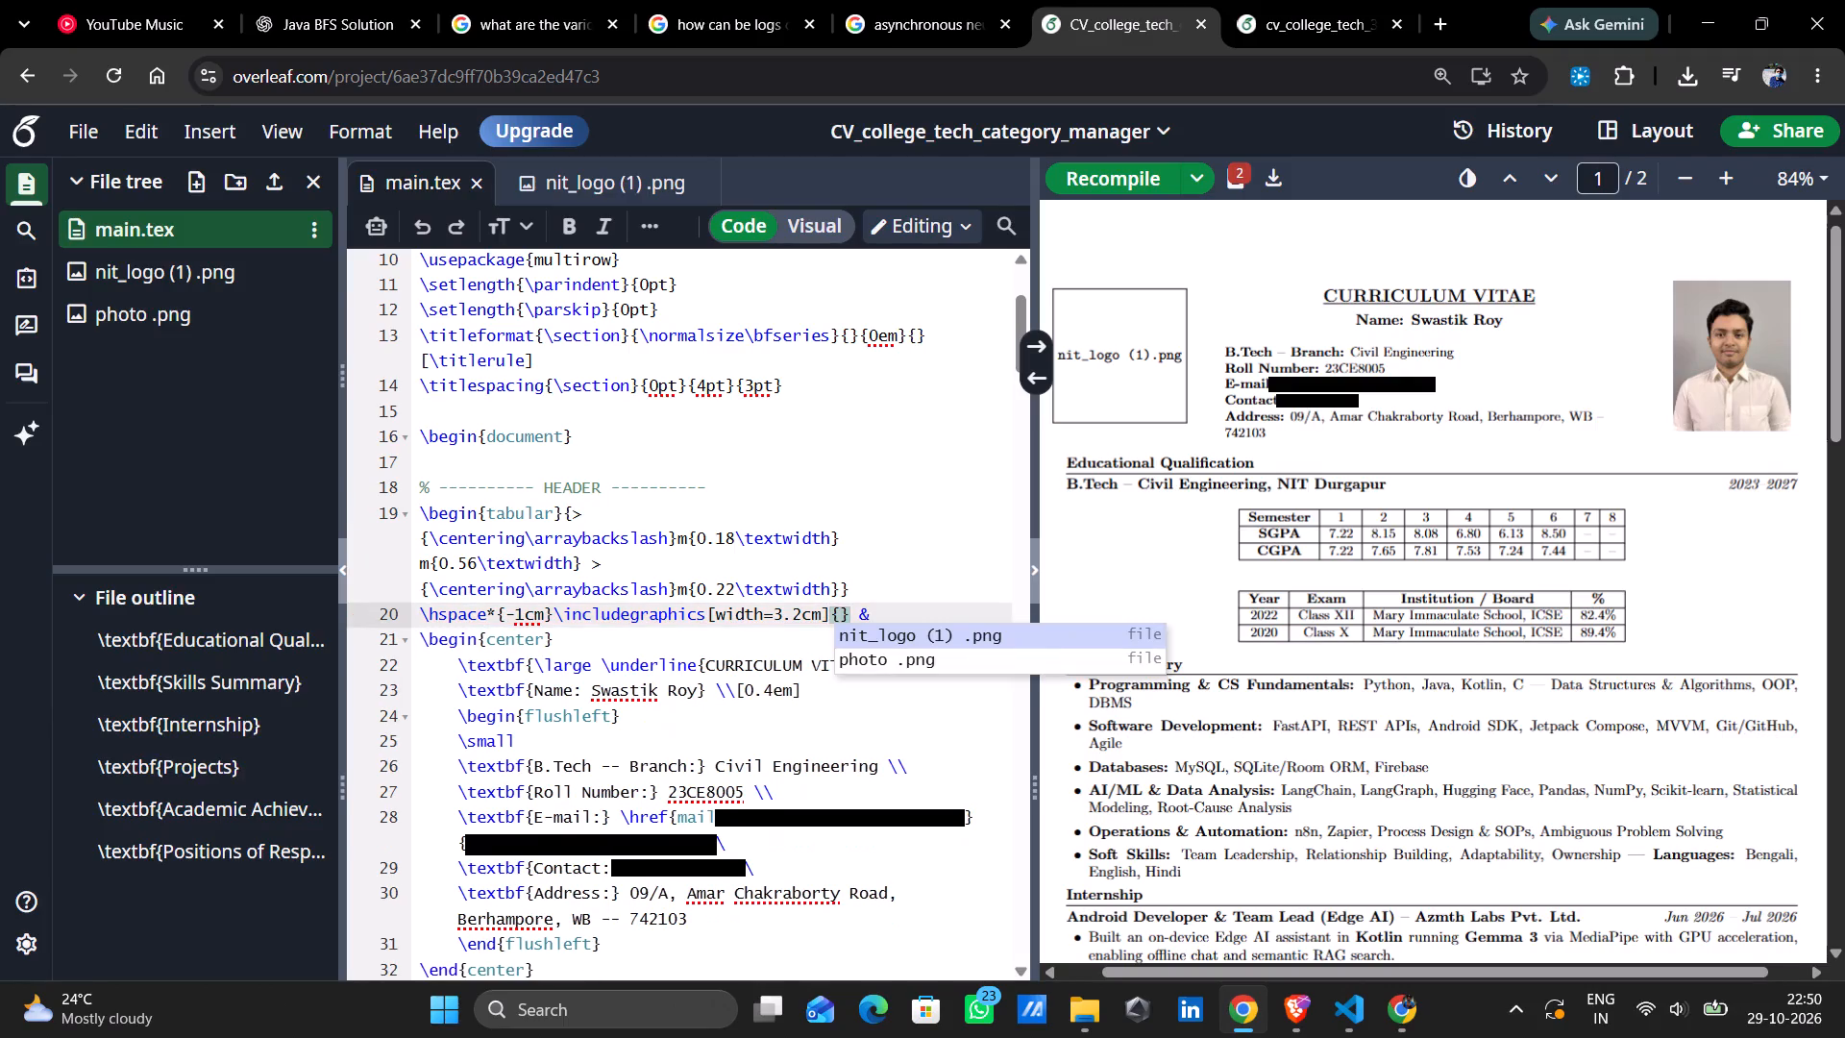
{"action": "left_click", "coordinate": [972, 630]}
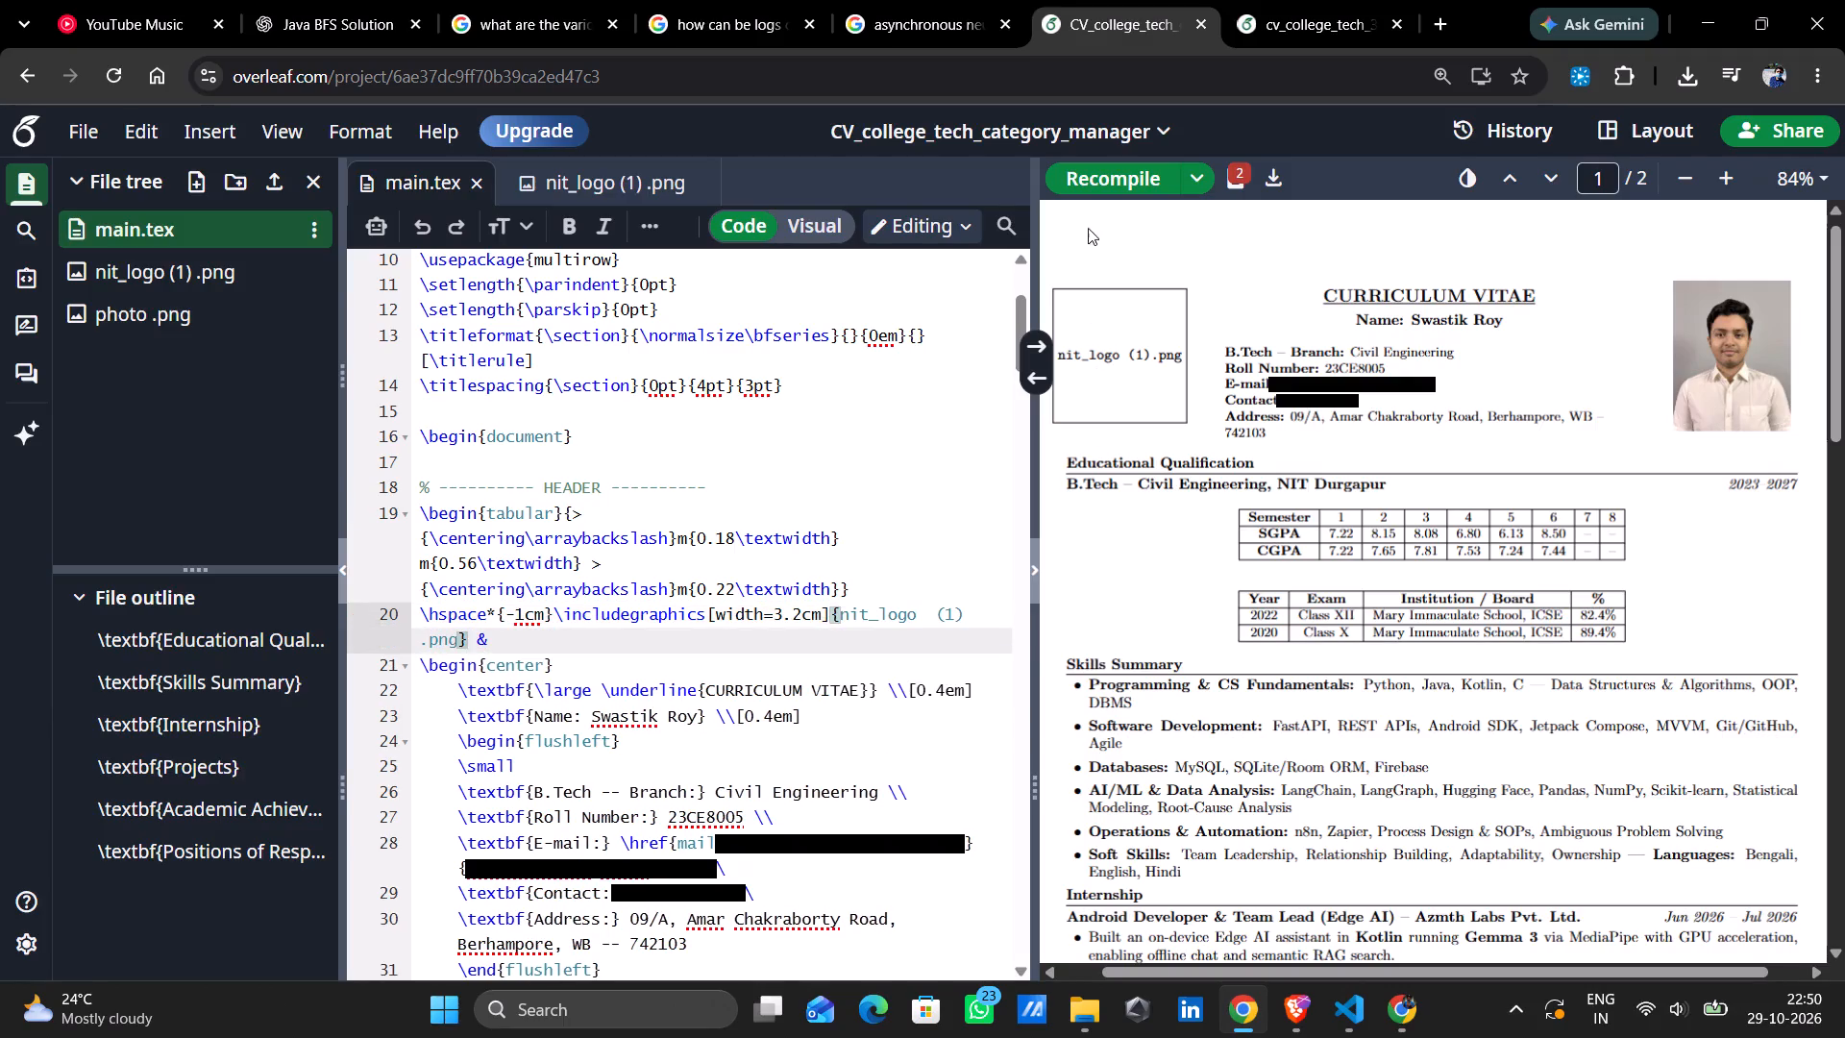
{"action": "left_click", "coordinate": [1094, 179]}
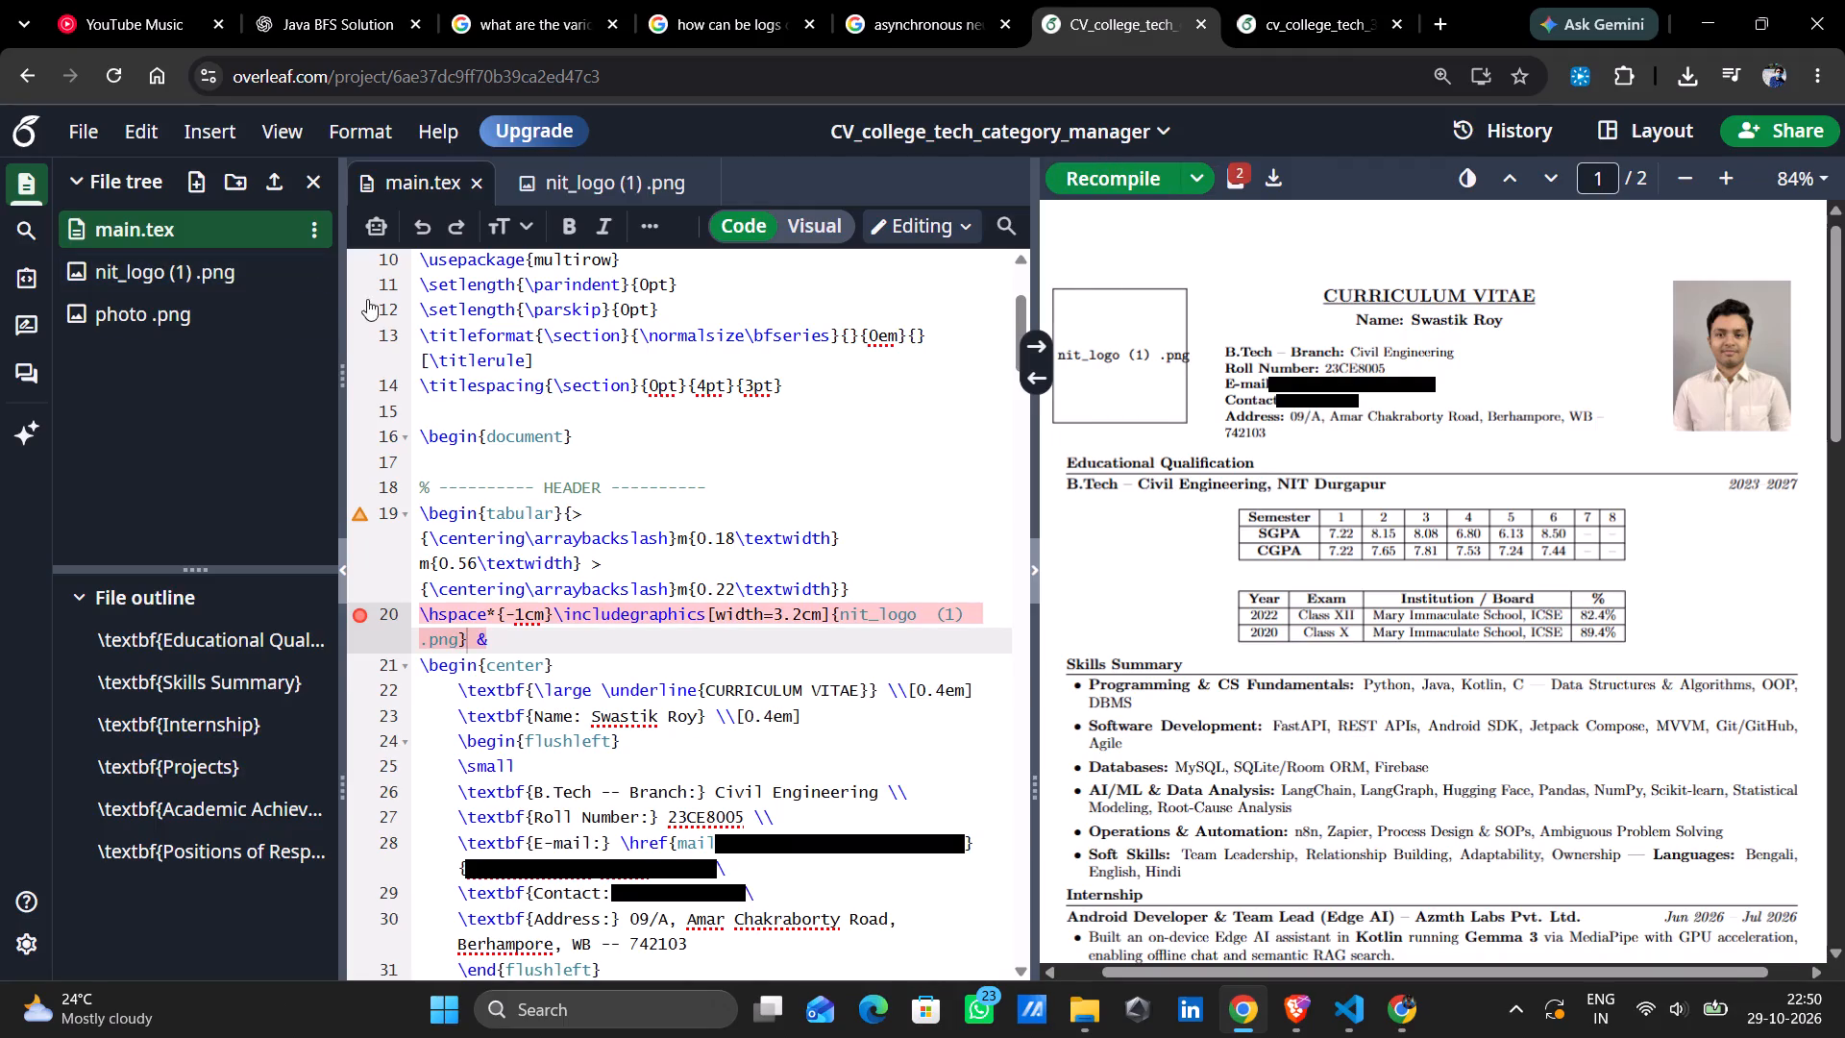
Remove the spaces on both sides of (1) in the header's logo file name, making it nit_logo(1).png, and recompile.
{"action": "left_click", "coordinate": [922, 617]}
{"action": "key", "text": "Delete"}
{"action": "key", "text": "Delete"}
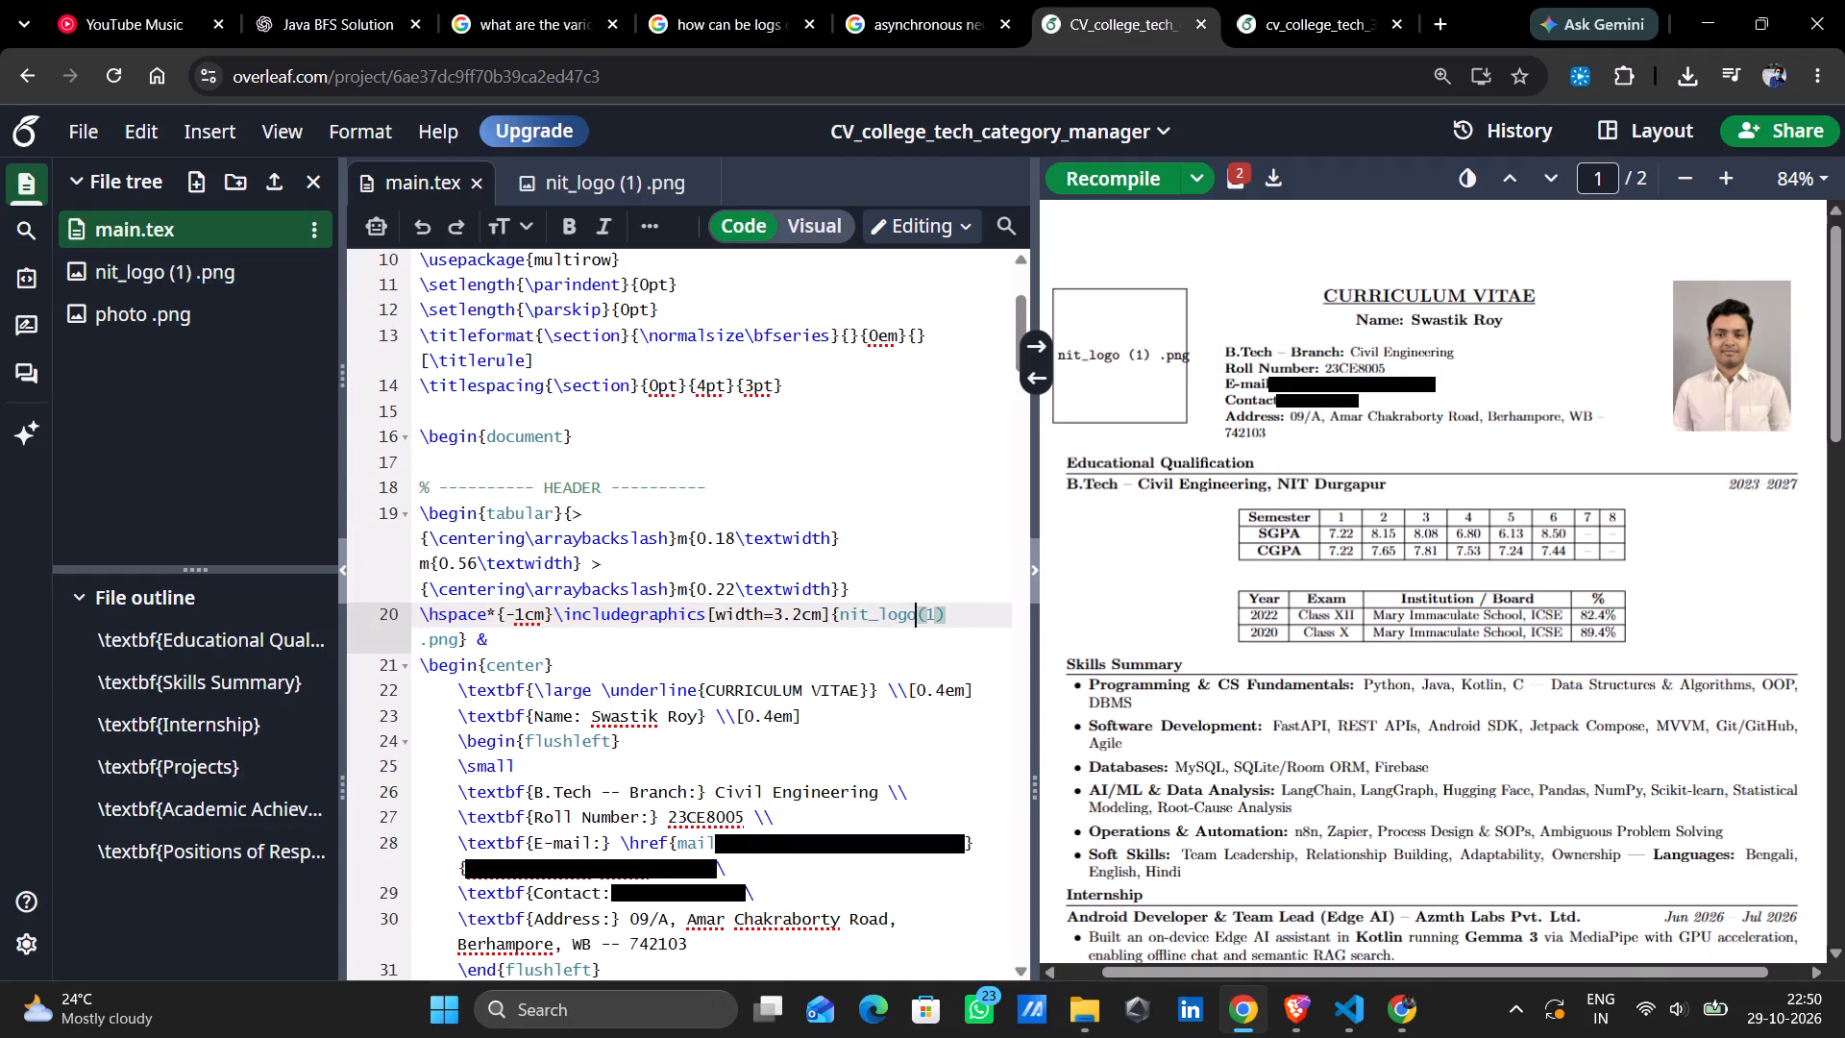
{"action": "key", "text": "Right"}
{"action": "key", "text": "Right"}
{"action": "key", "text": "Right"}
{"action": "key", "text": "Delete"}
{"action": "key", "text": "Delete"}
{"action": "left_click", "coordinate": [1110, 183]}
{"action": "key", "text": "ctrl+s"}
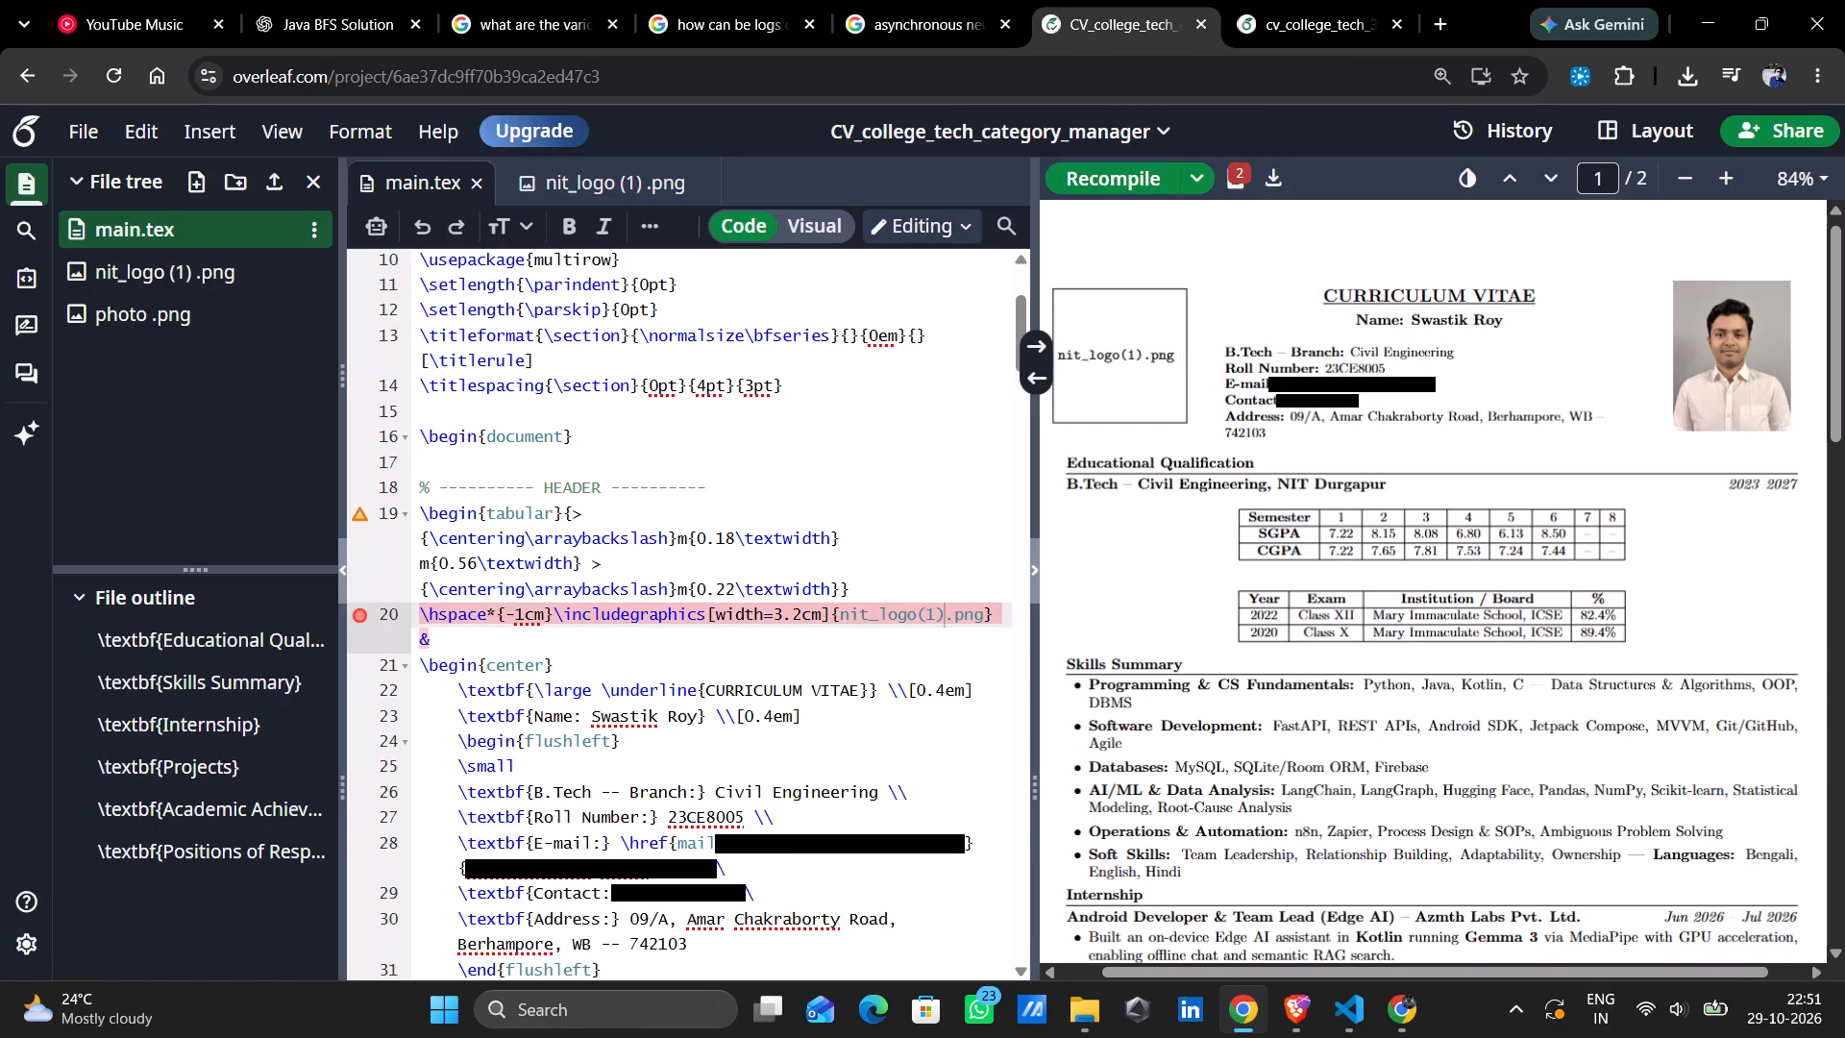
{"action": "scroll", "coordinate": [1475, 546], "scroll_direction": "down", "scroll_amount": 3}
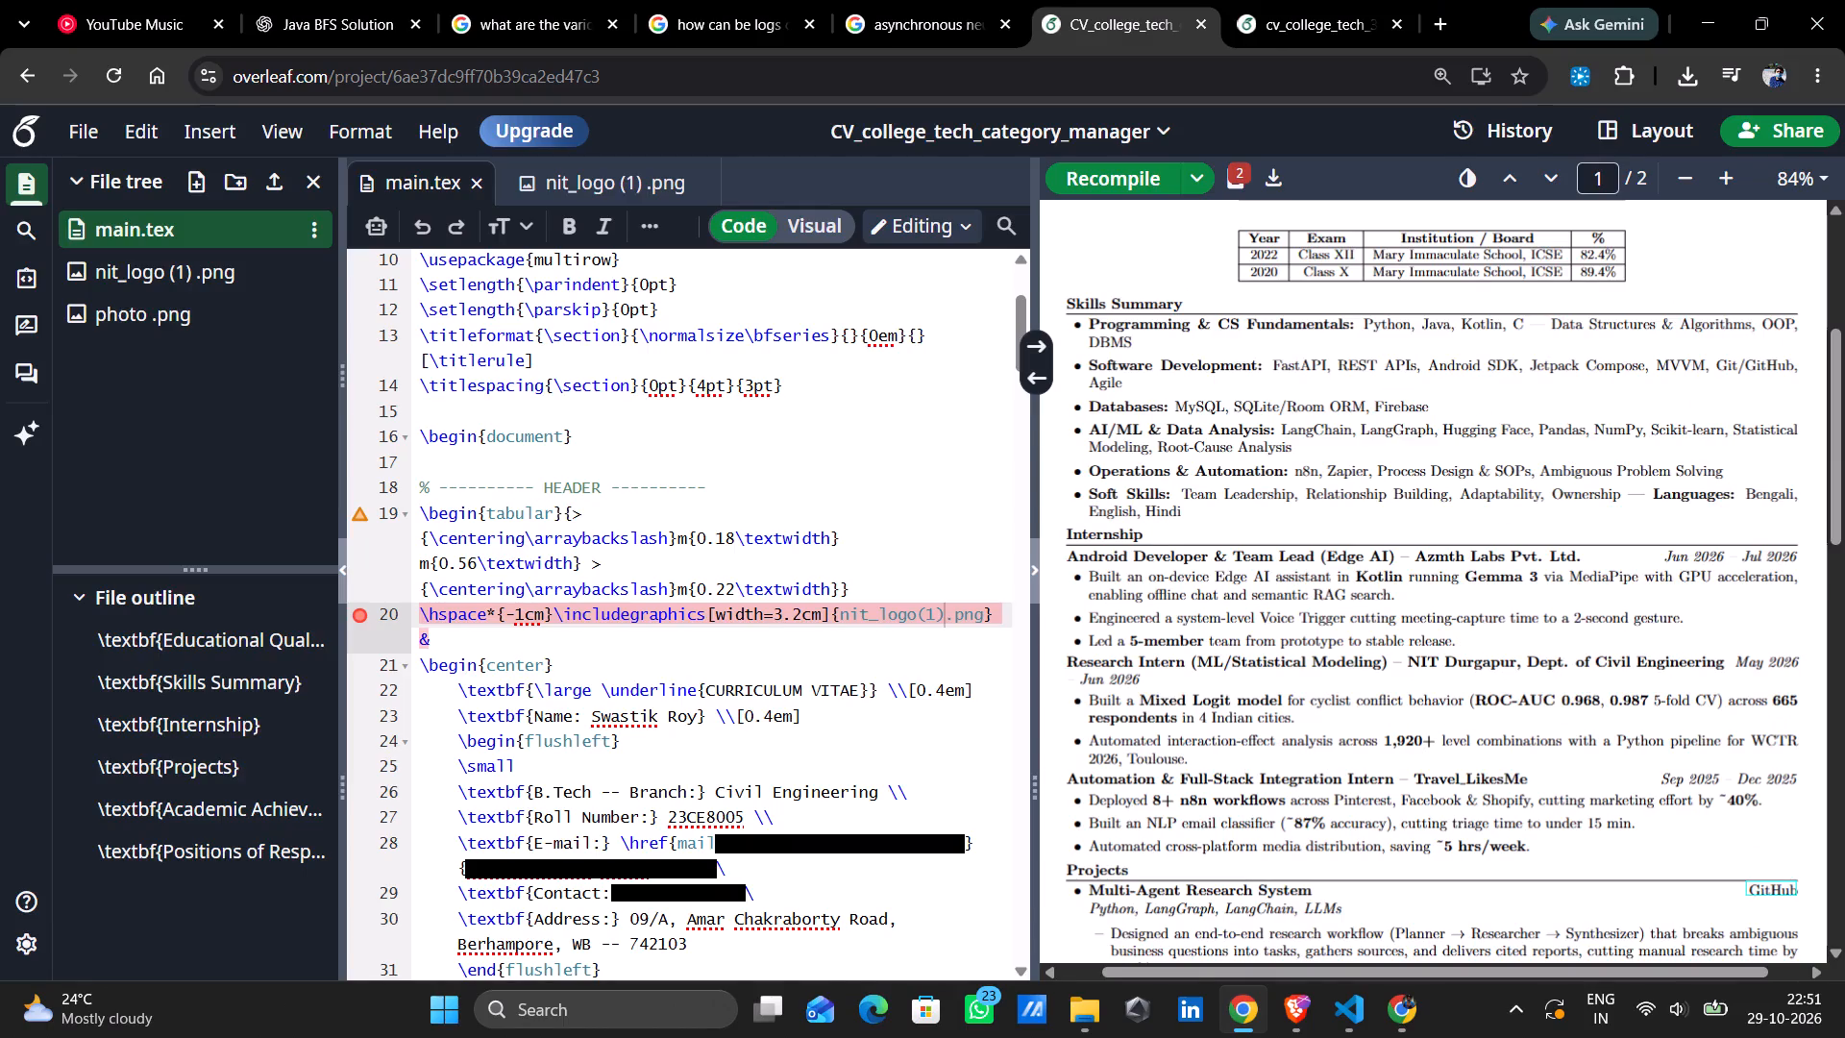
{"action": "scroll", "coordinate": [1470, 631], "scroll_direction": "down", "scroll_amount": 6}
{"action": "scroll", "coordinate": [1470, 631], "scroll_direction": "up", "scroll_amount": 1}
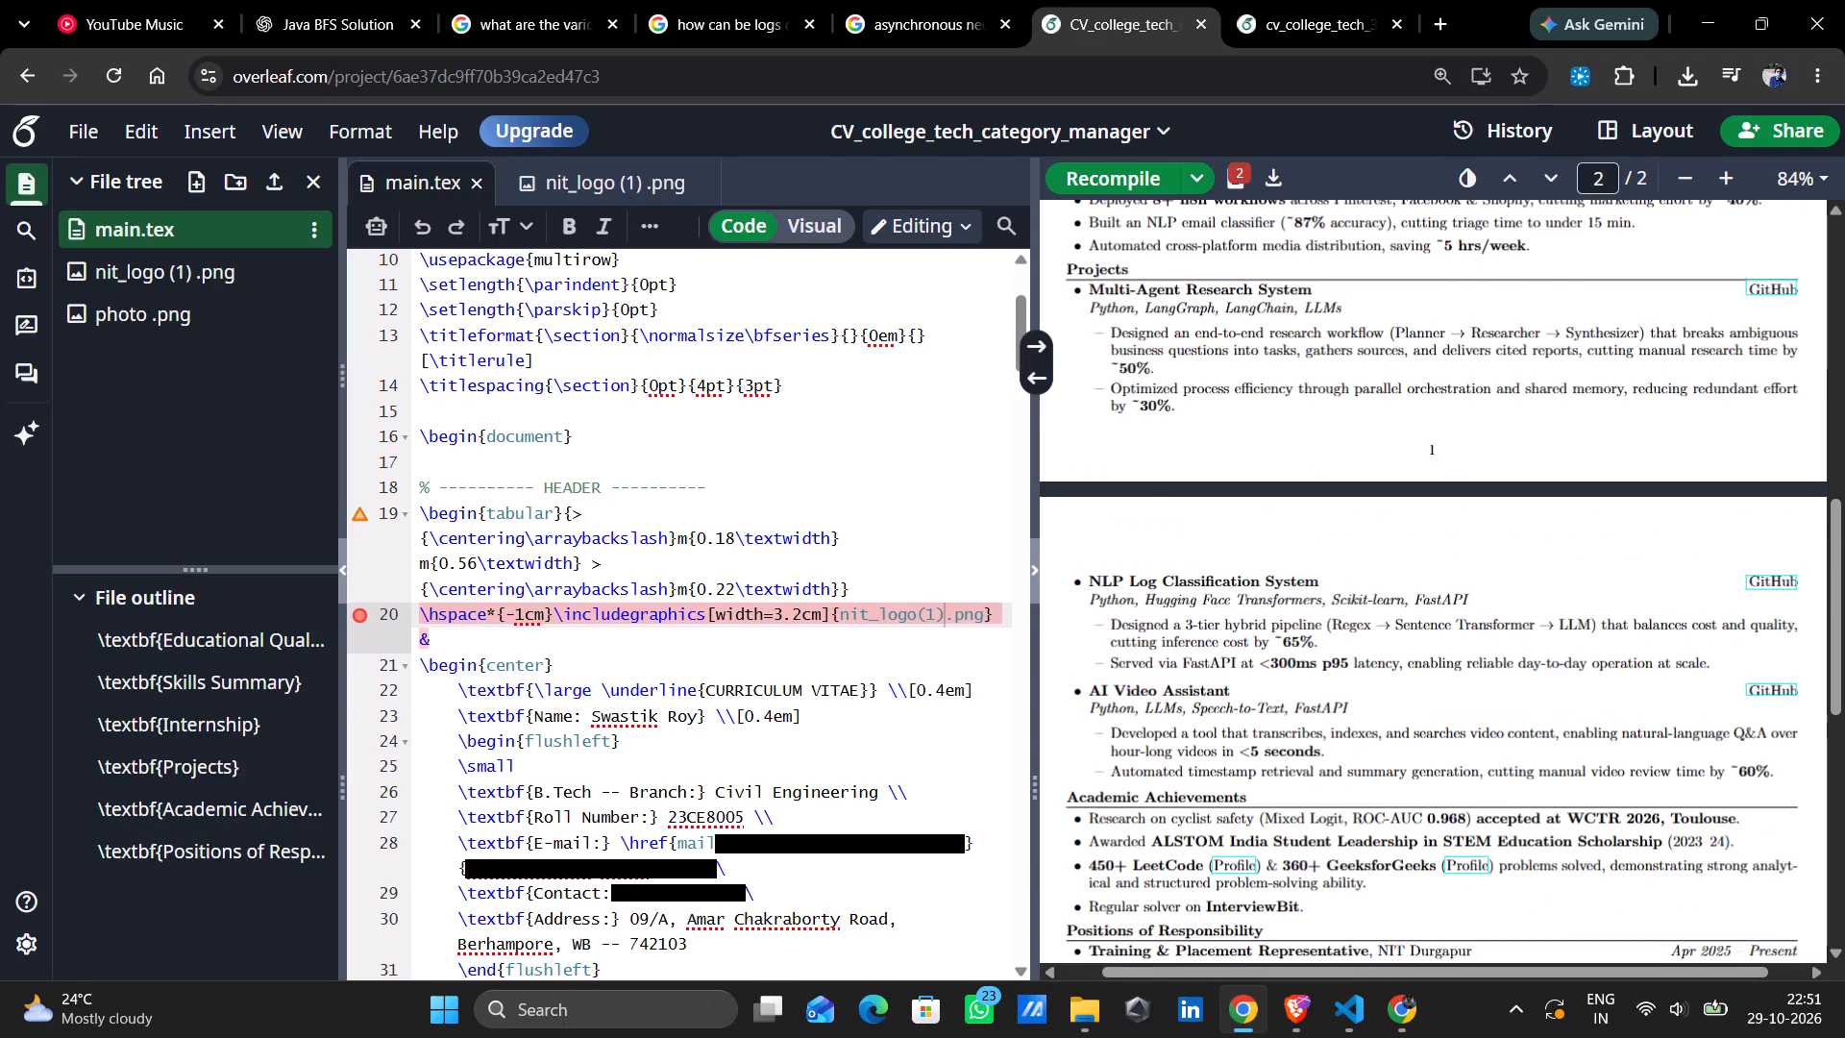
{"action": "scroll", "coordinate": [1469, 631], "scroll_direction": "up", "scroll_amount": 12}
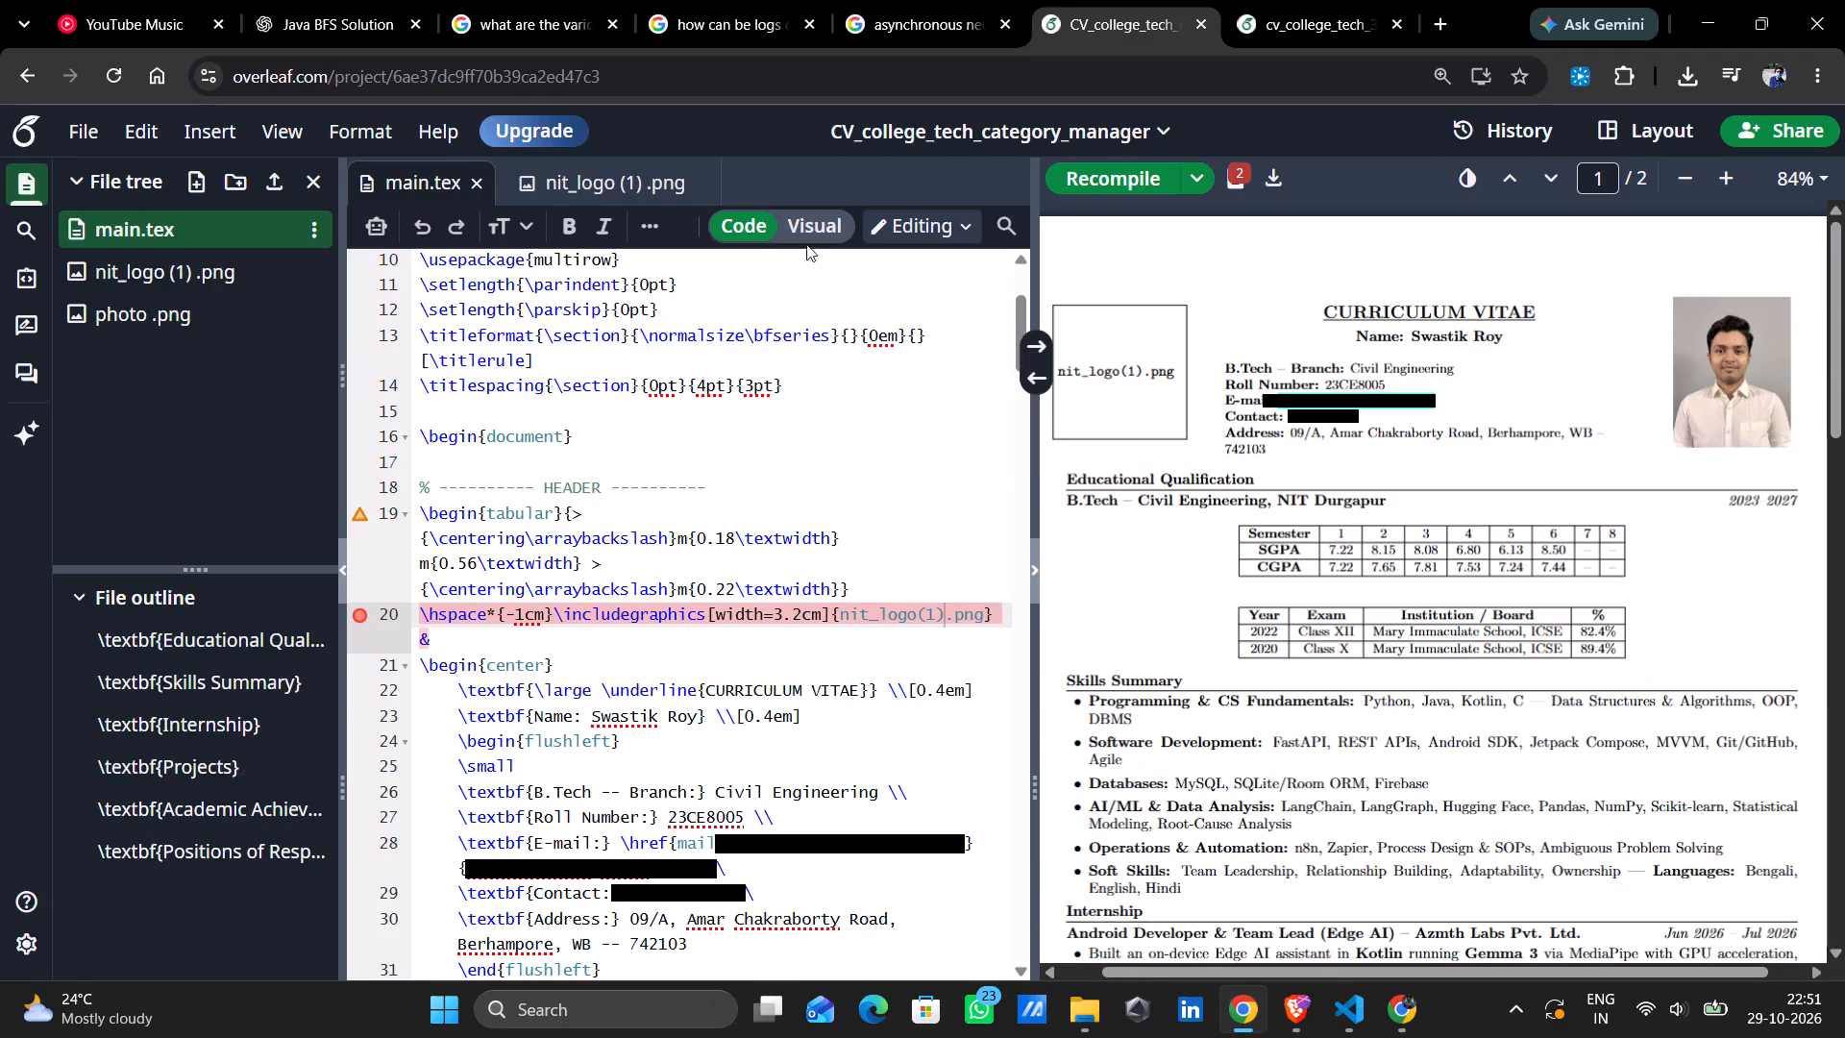
Examine the logo file, recent downloads and header logo line in cv_college_tech_3, and compare that line with the category manager CV's.
{"action": "left_click", "coordinate": [1304, 0]}
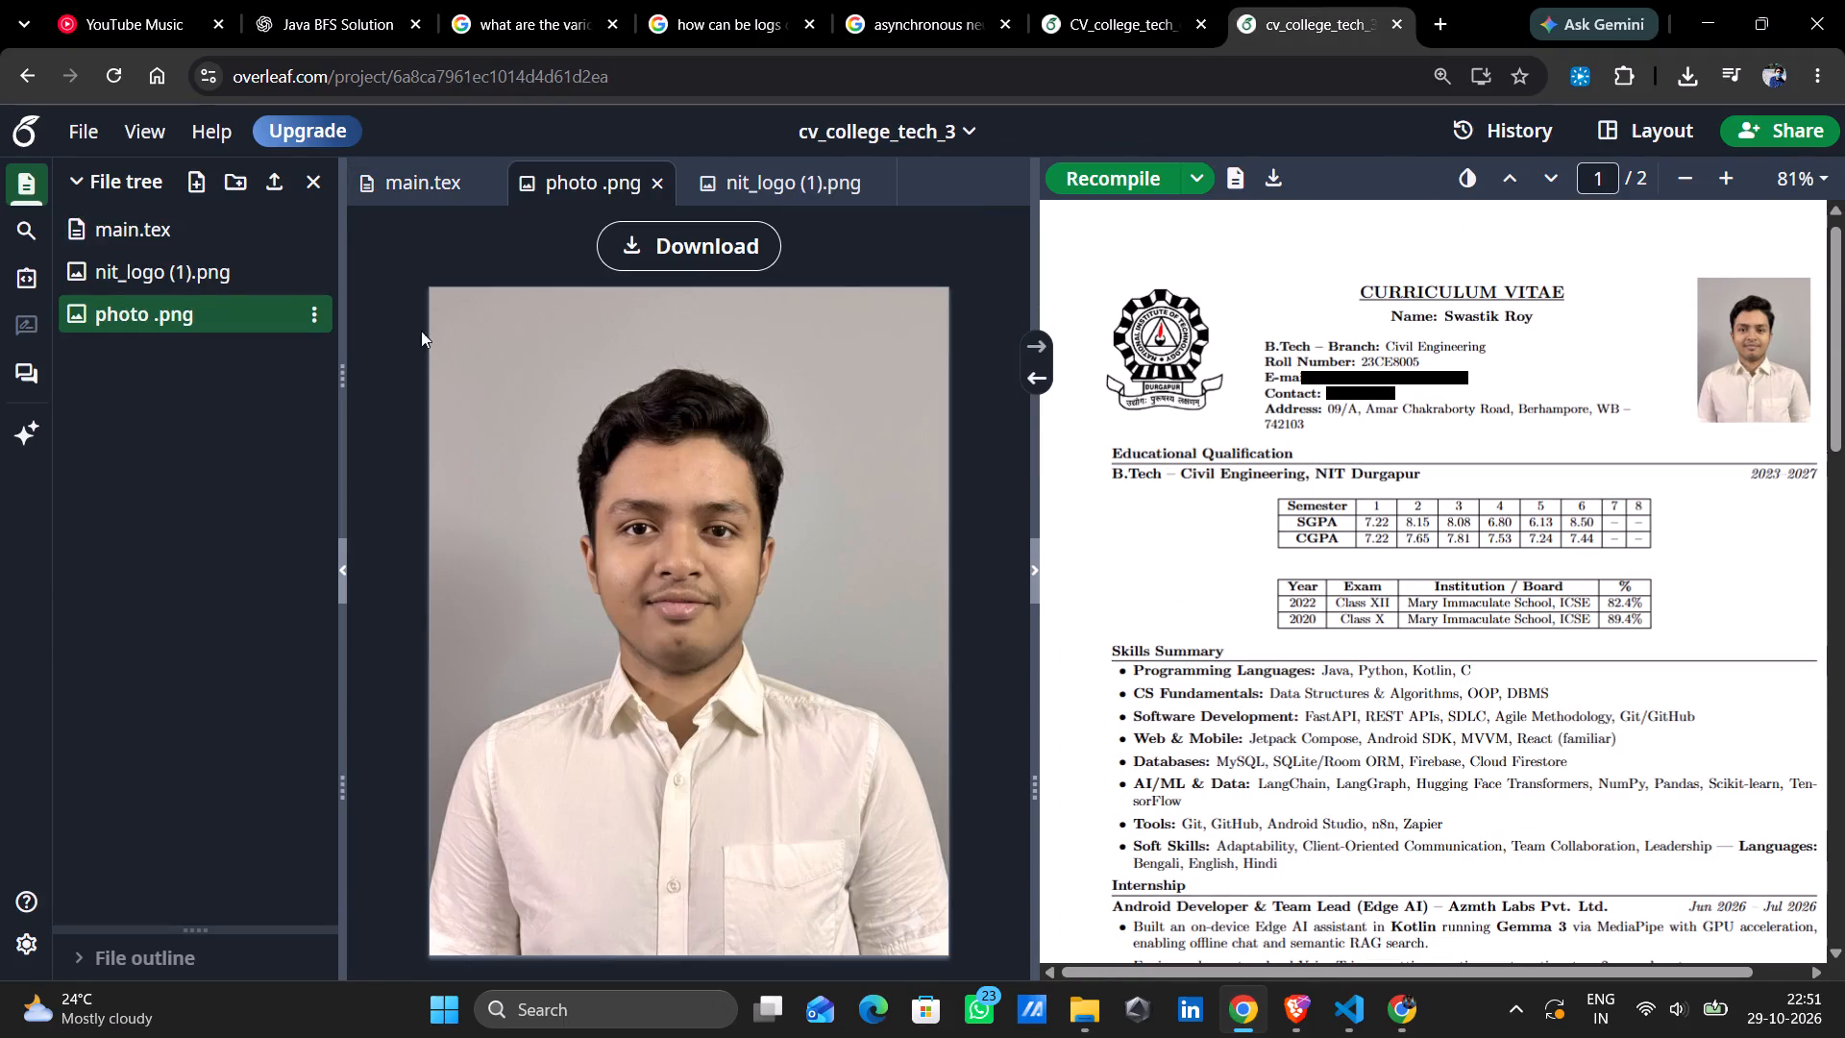
{"action": "left_click", "coordinate": [175, 273]}
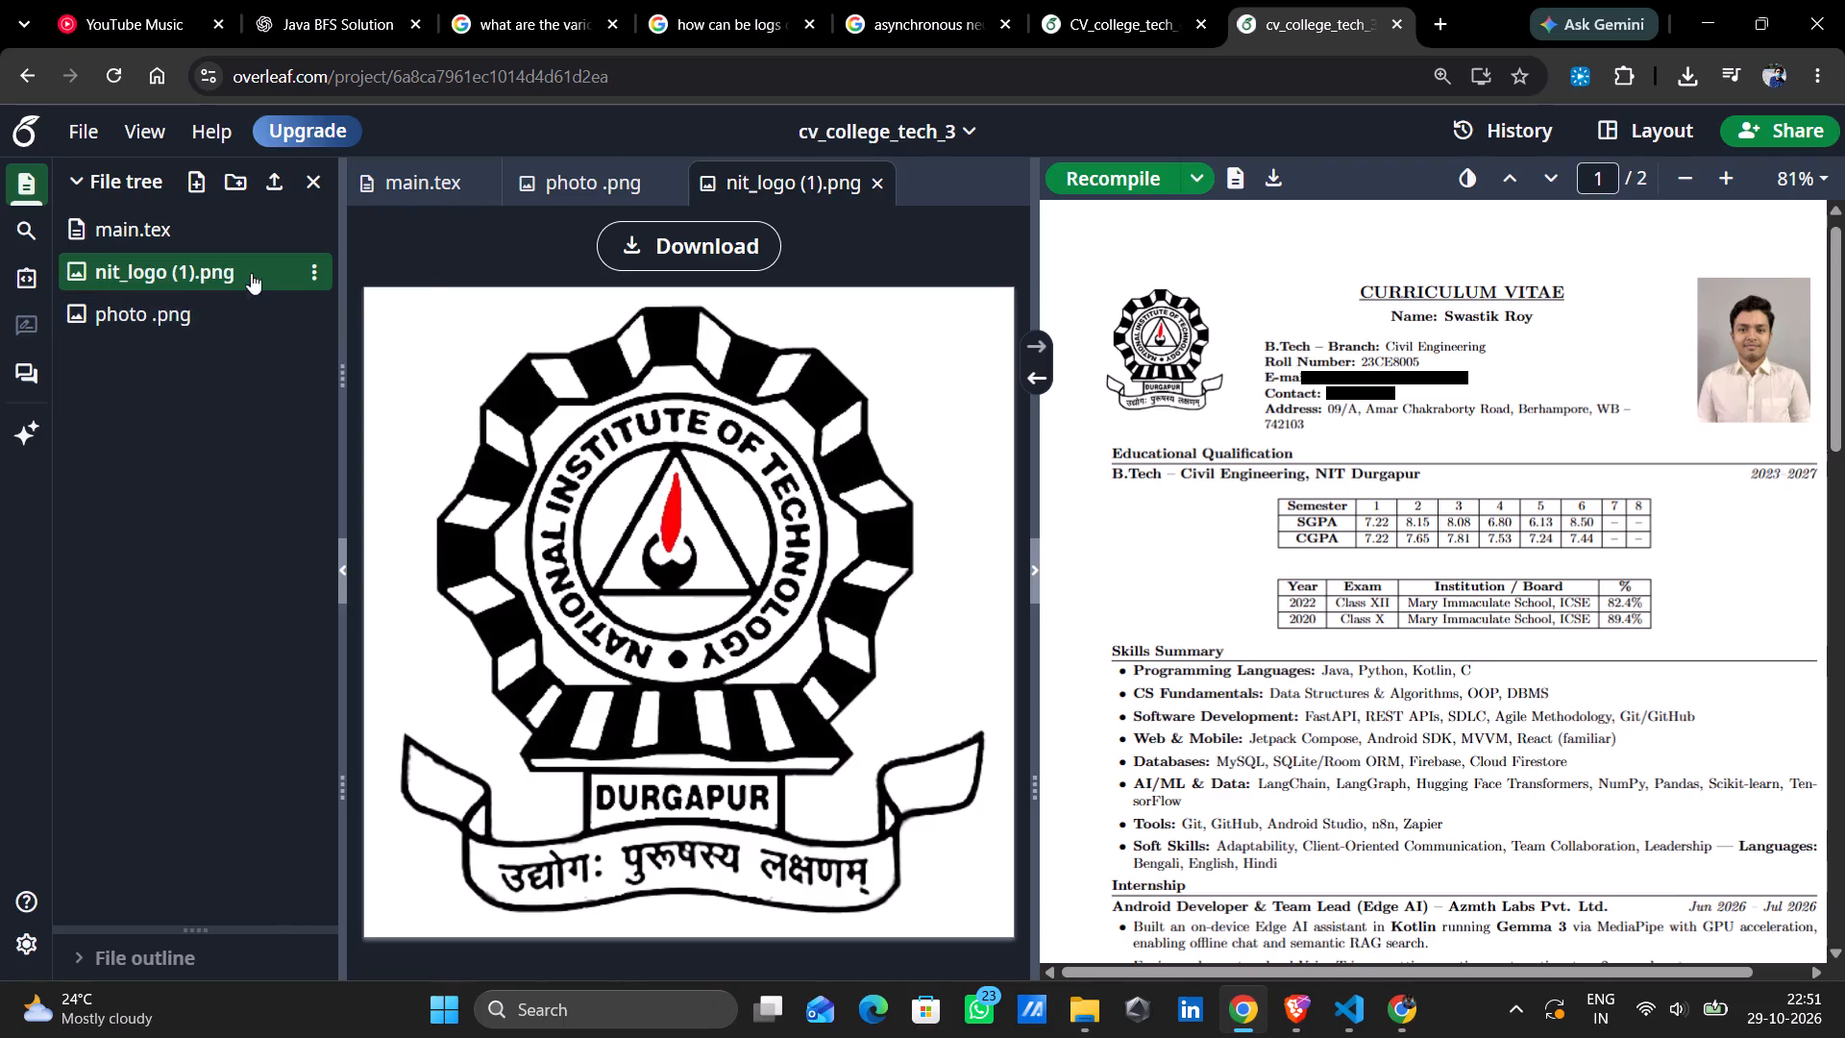
{"action": "left_click", "coordinate": [1695, 82]}
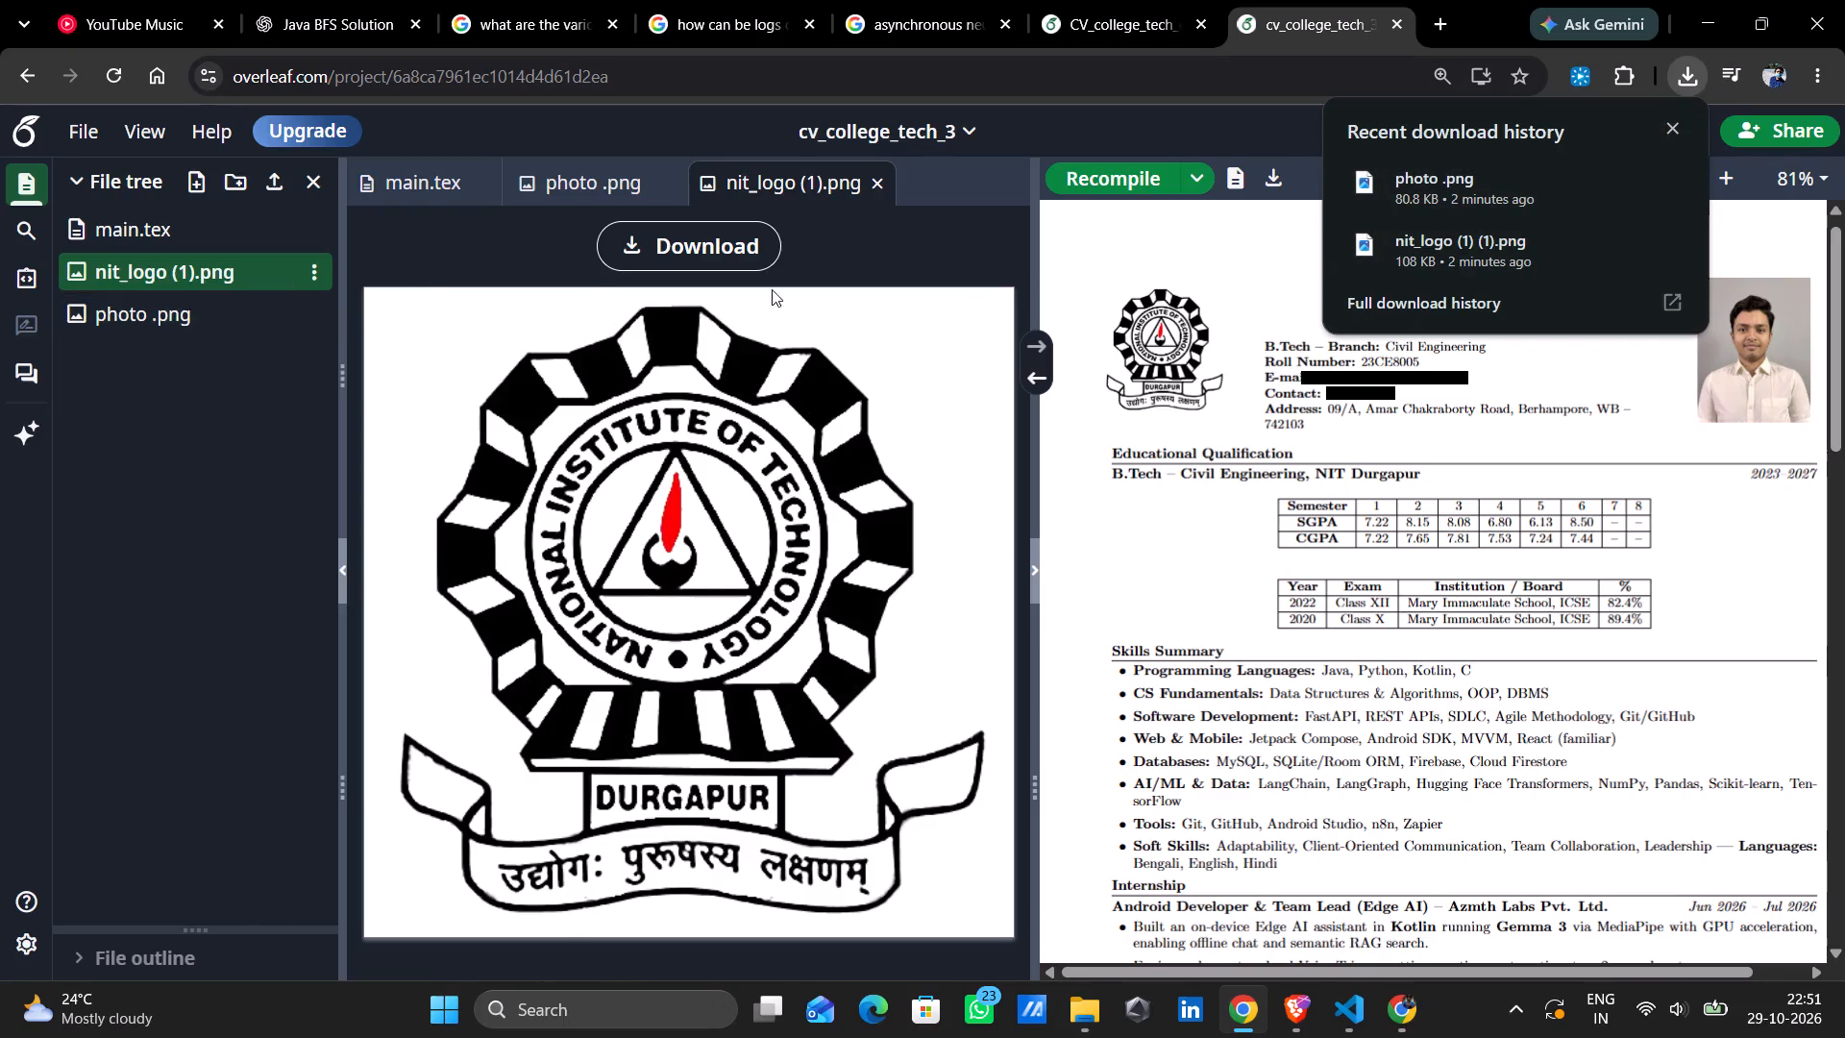
{"action": "left_click", "coordinate": [417, 186]}
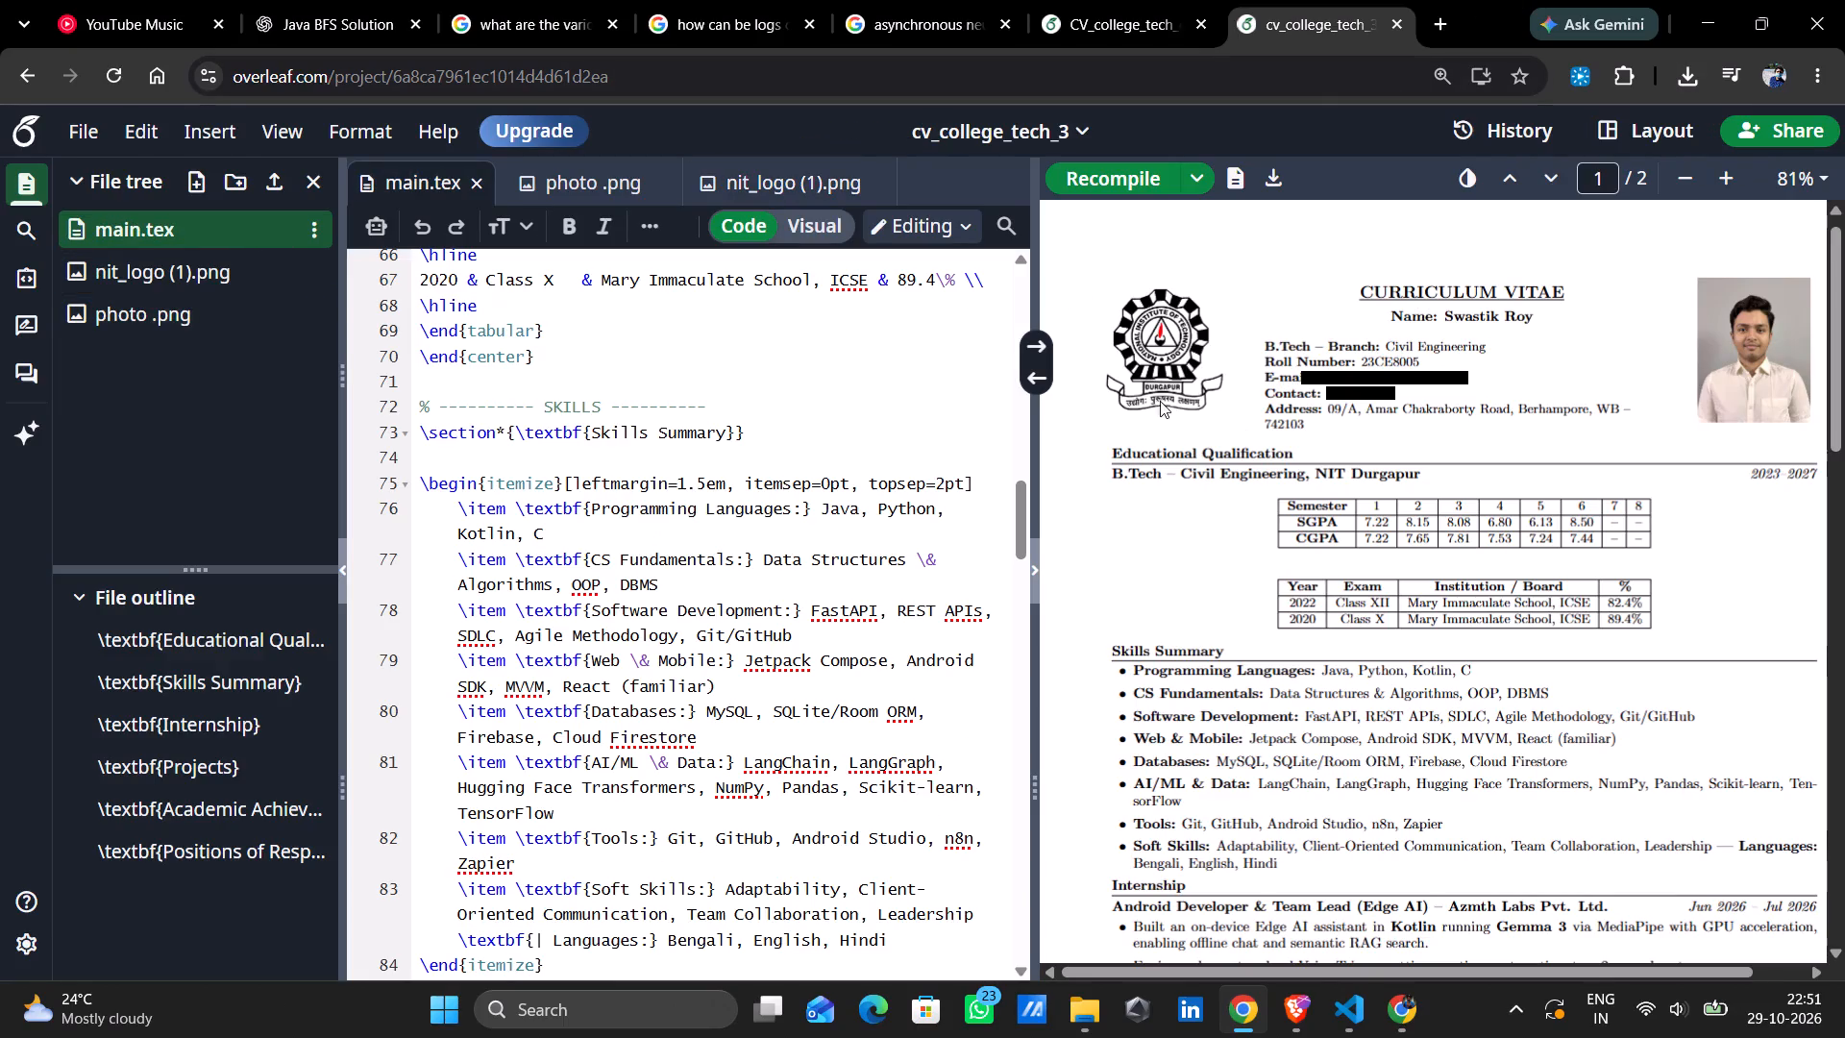
{"action": "scroll", "coordinate": [681, 592], "scroll_direction": "up", "scroll_amount": 9}
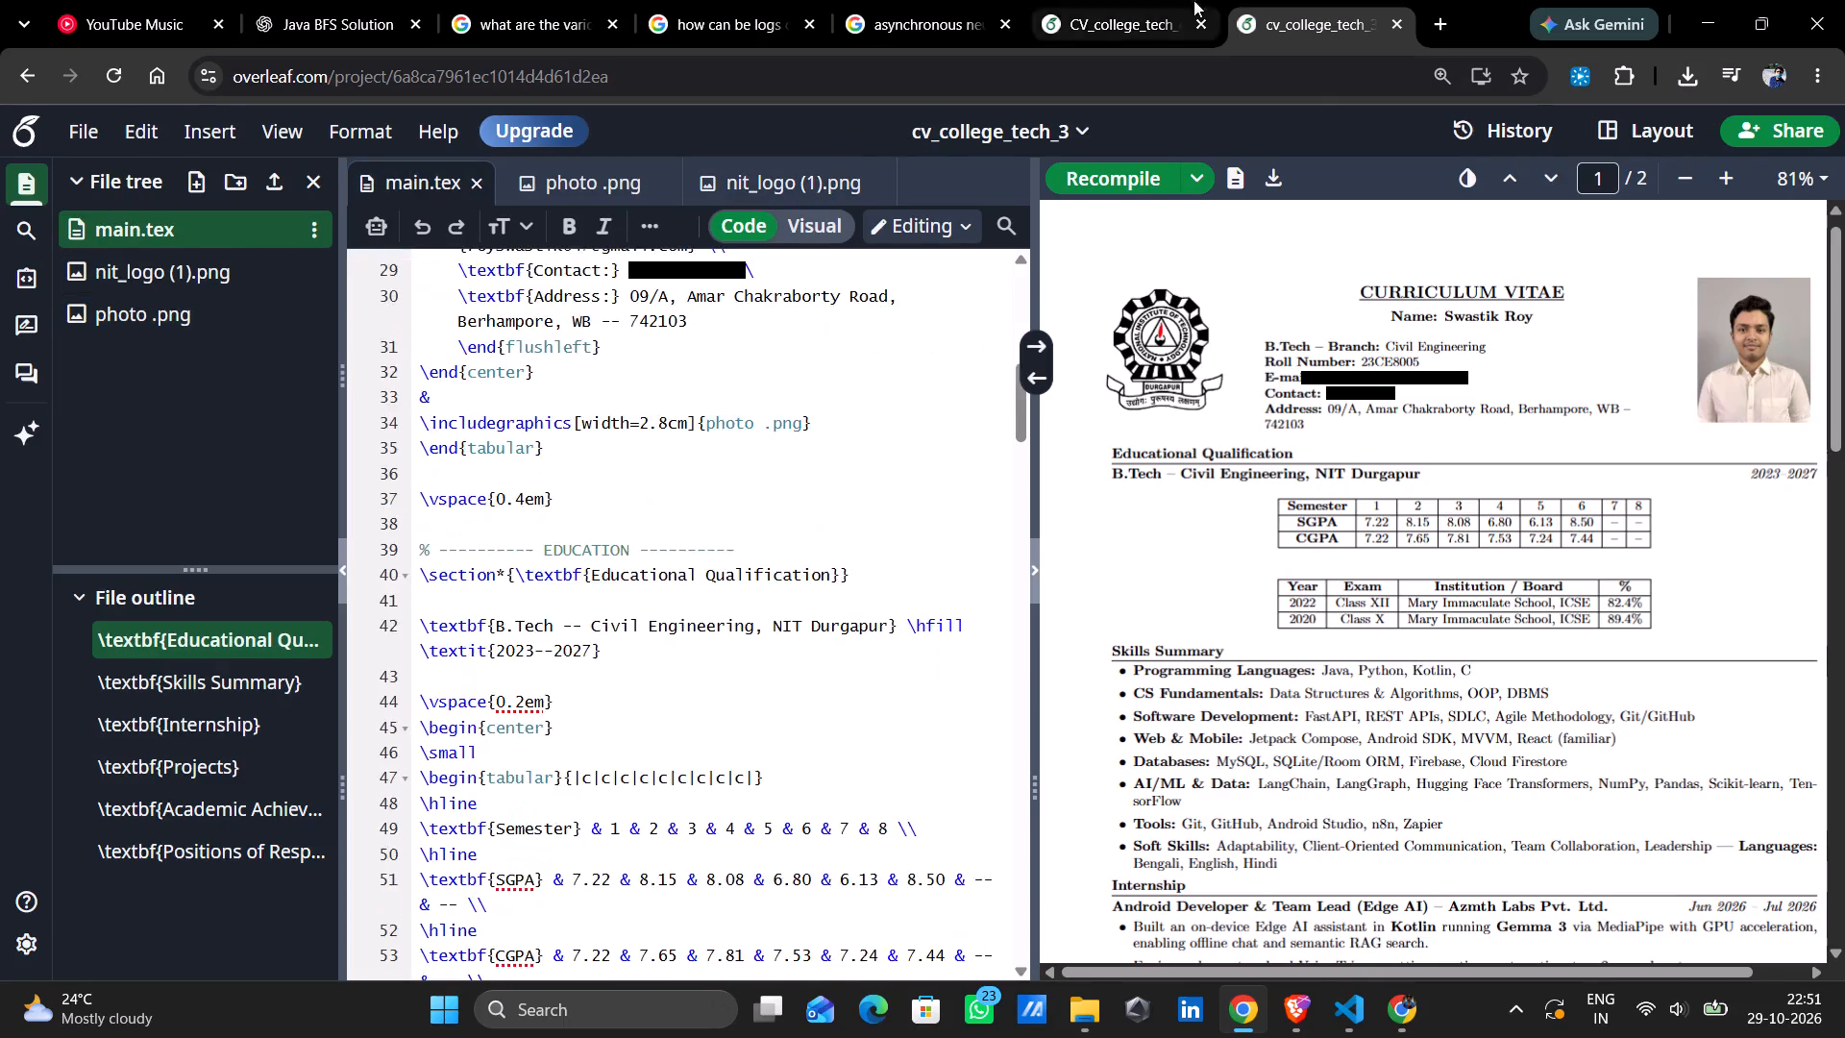
{"action": "triple_click", "coordinate": [1150, 379]}
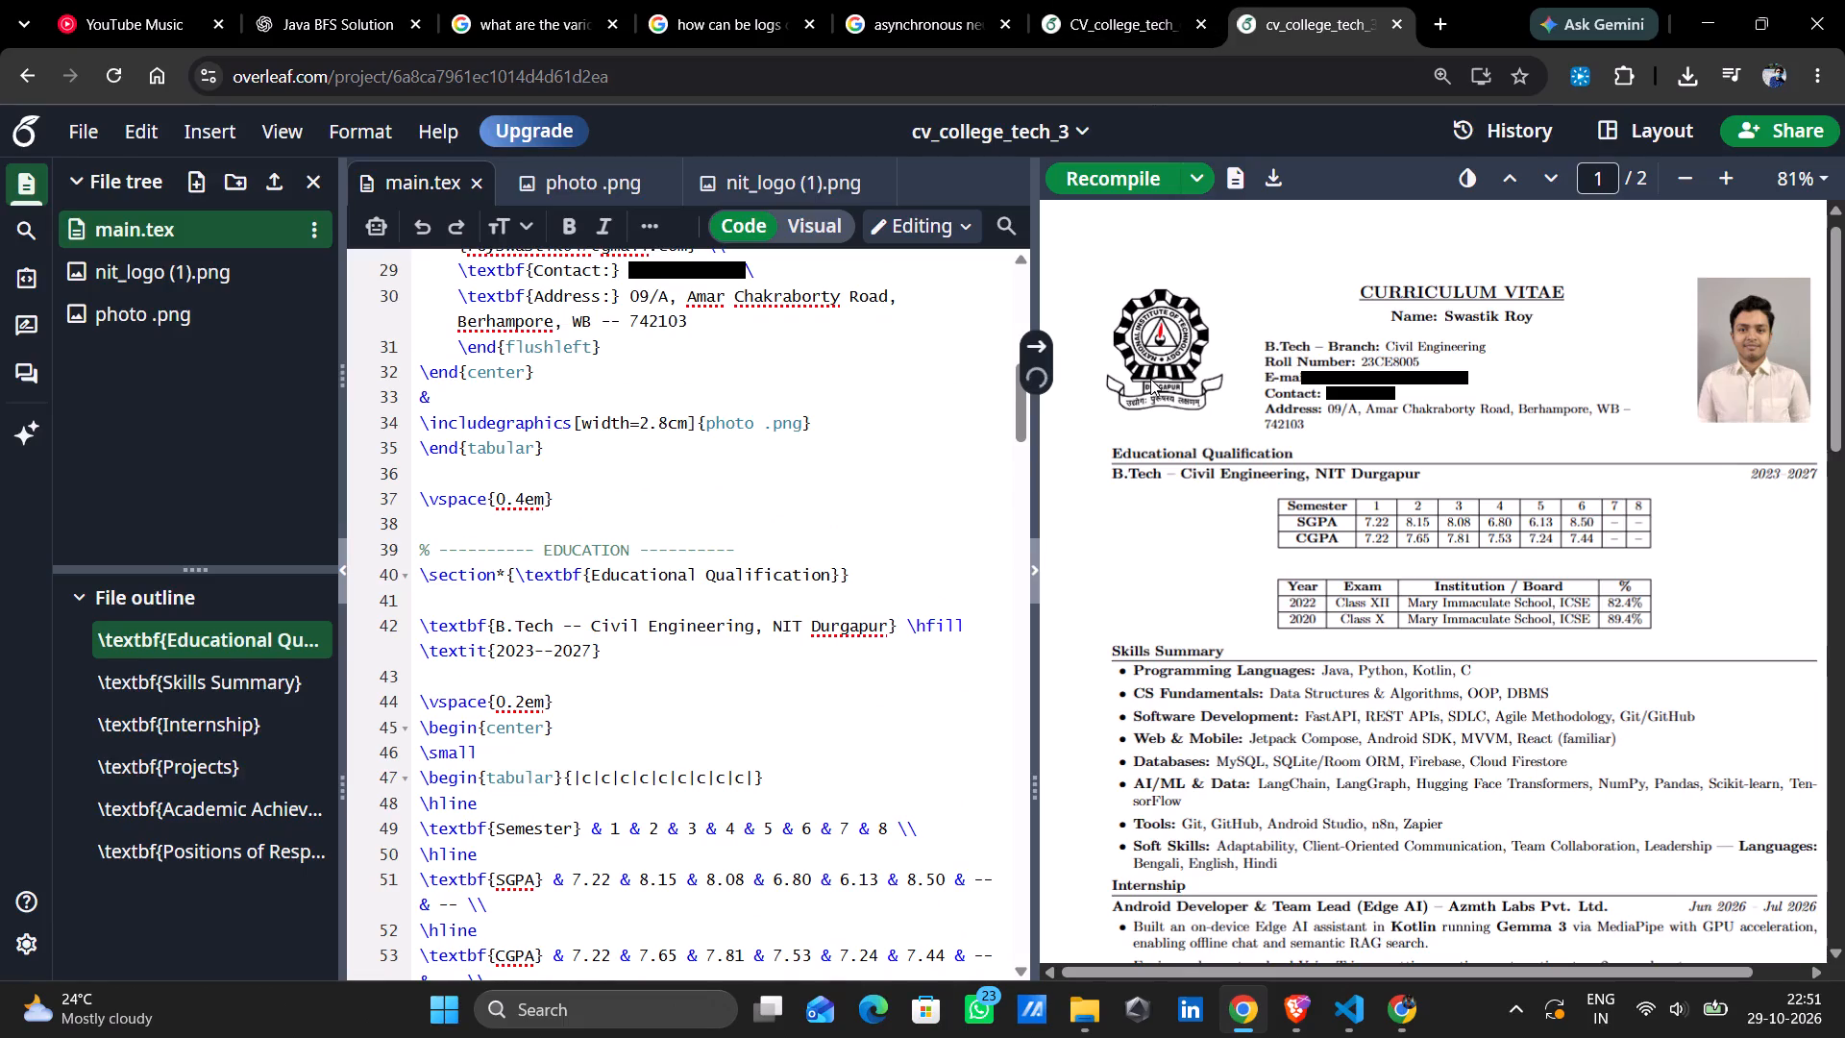
{"action": "left_click", "coordinate": [1150, 379]}
{"action": "scroll", "coordinate": [959, 624], "scroll_direction": "up", "scroll_amount": 4}
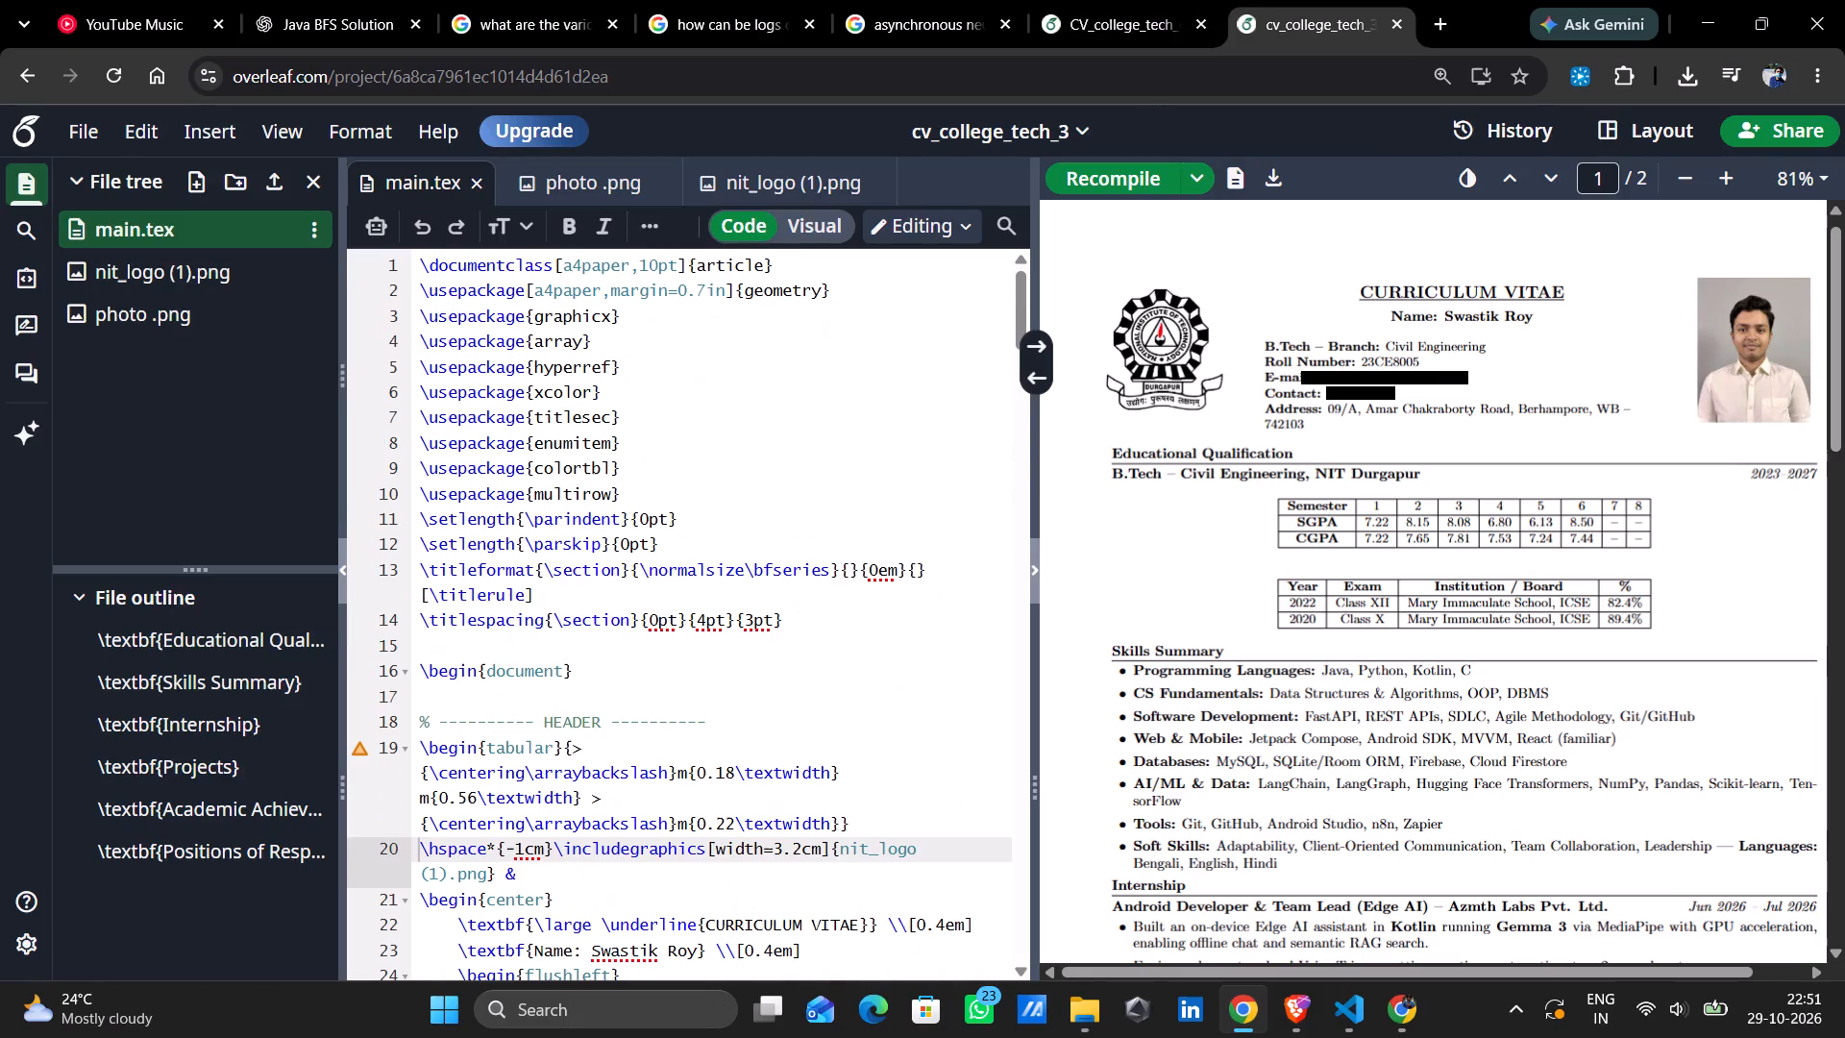
{"action": "scroll", "coordinate": [952, 609], "scroll_direction": "up", "scroll_amount": 7}
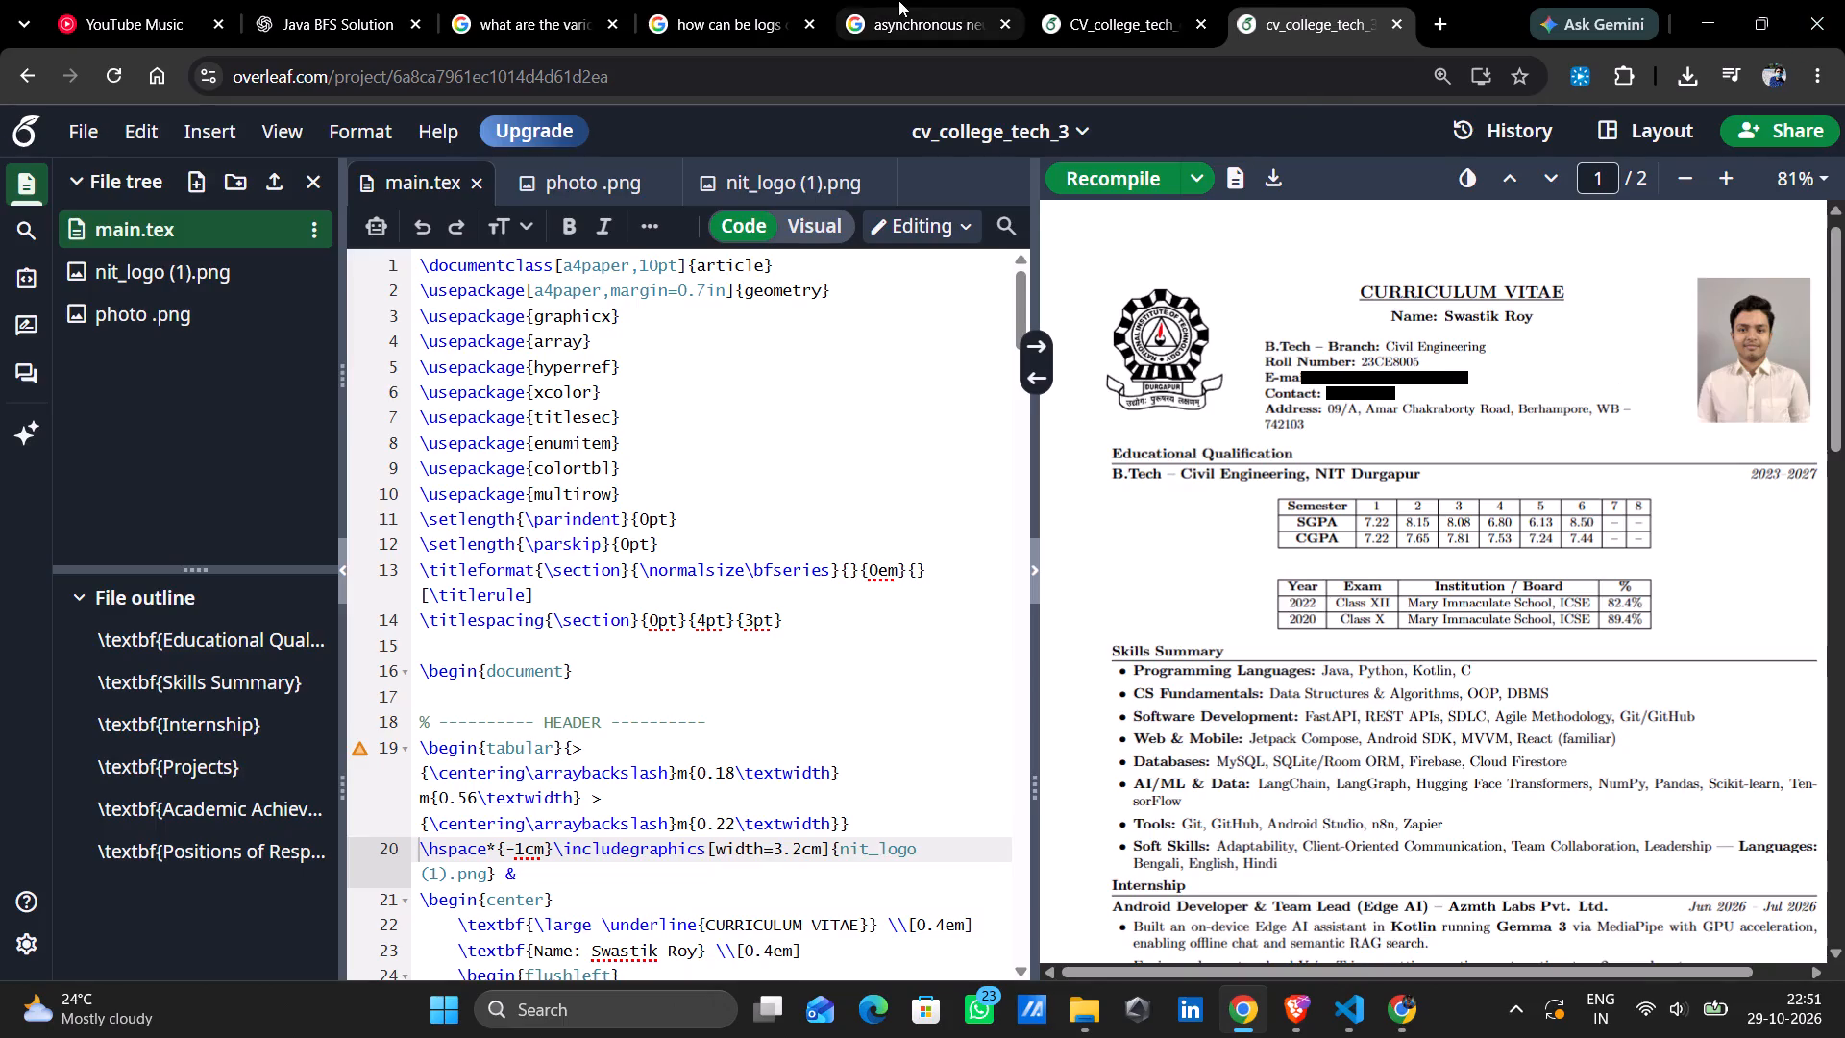
{"action": "left_click", "coordinate": [1129, 0]}
{"action": "left_click", "coordinate": [730, 647]}
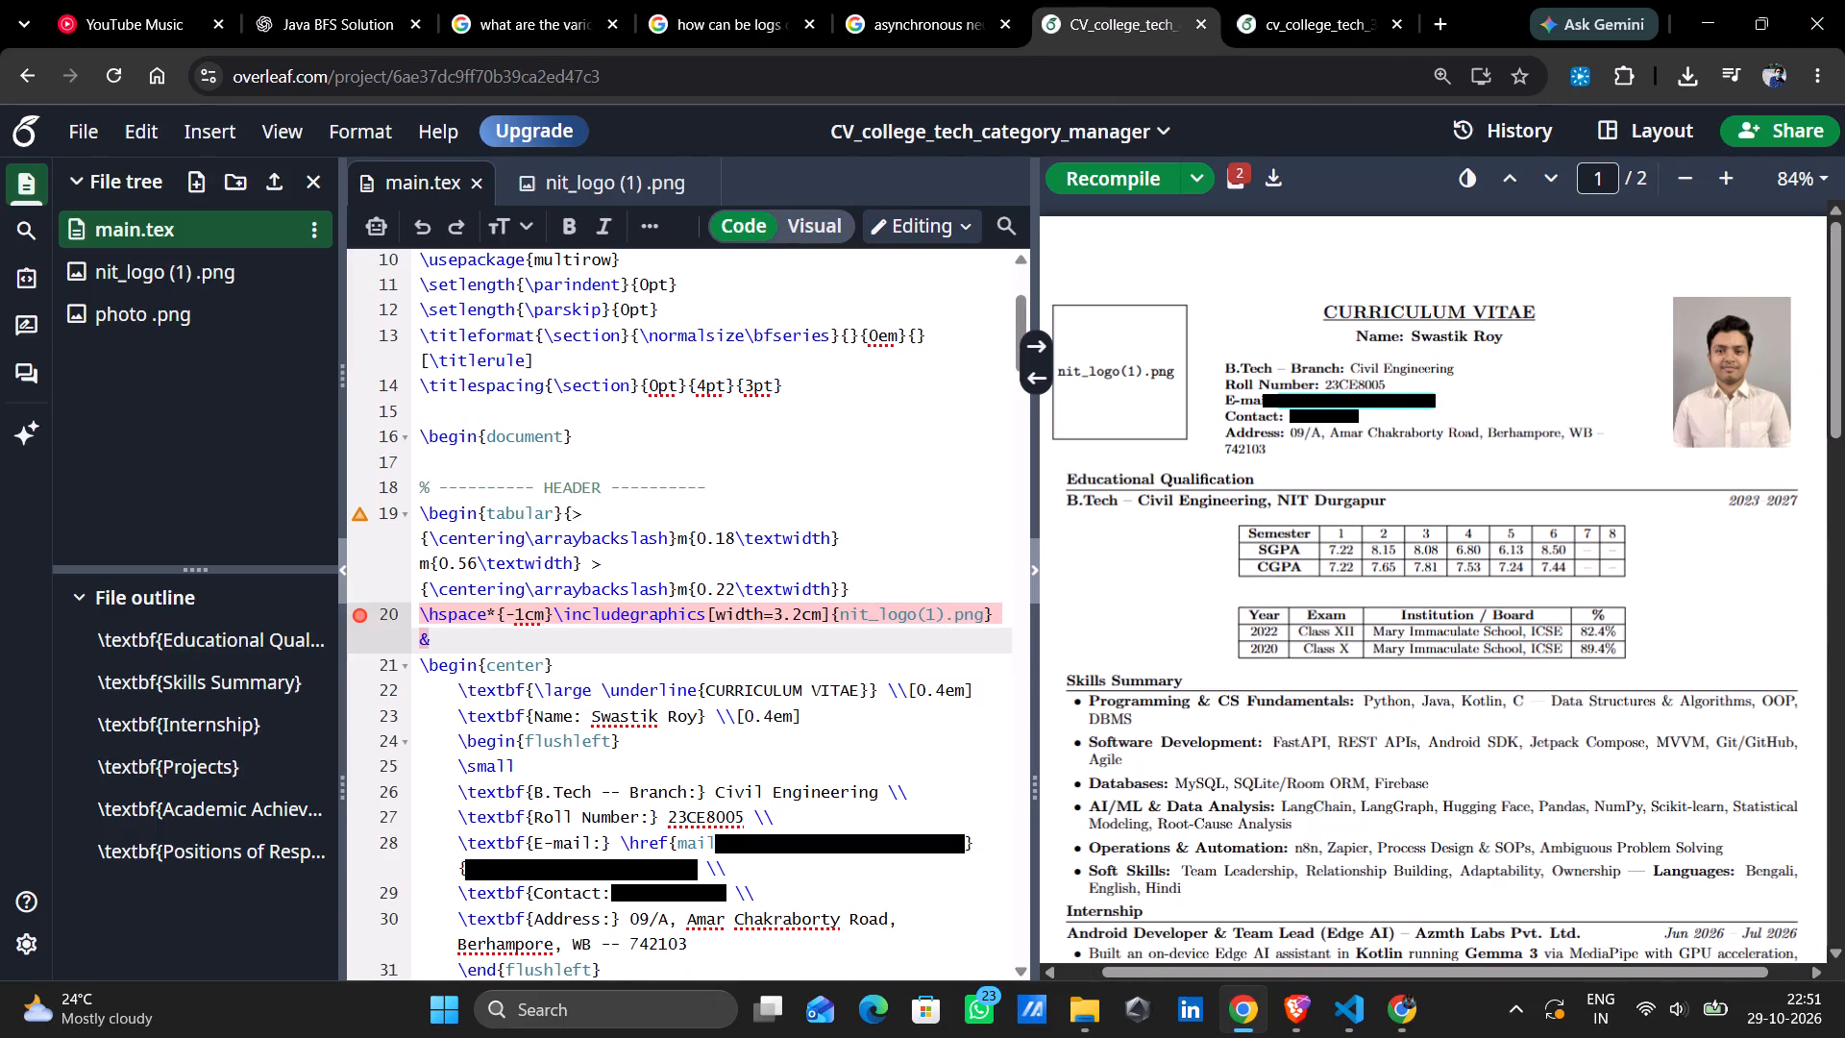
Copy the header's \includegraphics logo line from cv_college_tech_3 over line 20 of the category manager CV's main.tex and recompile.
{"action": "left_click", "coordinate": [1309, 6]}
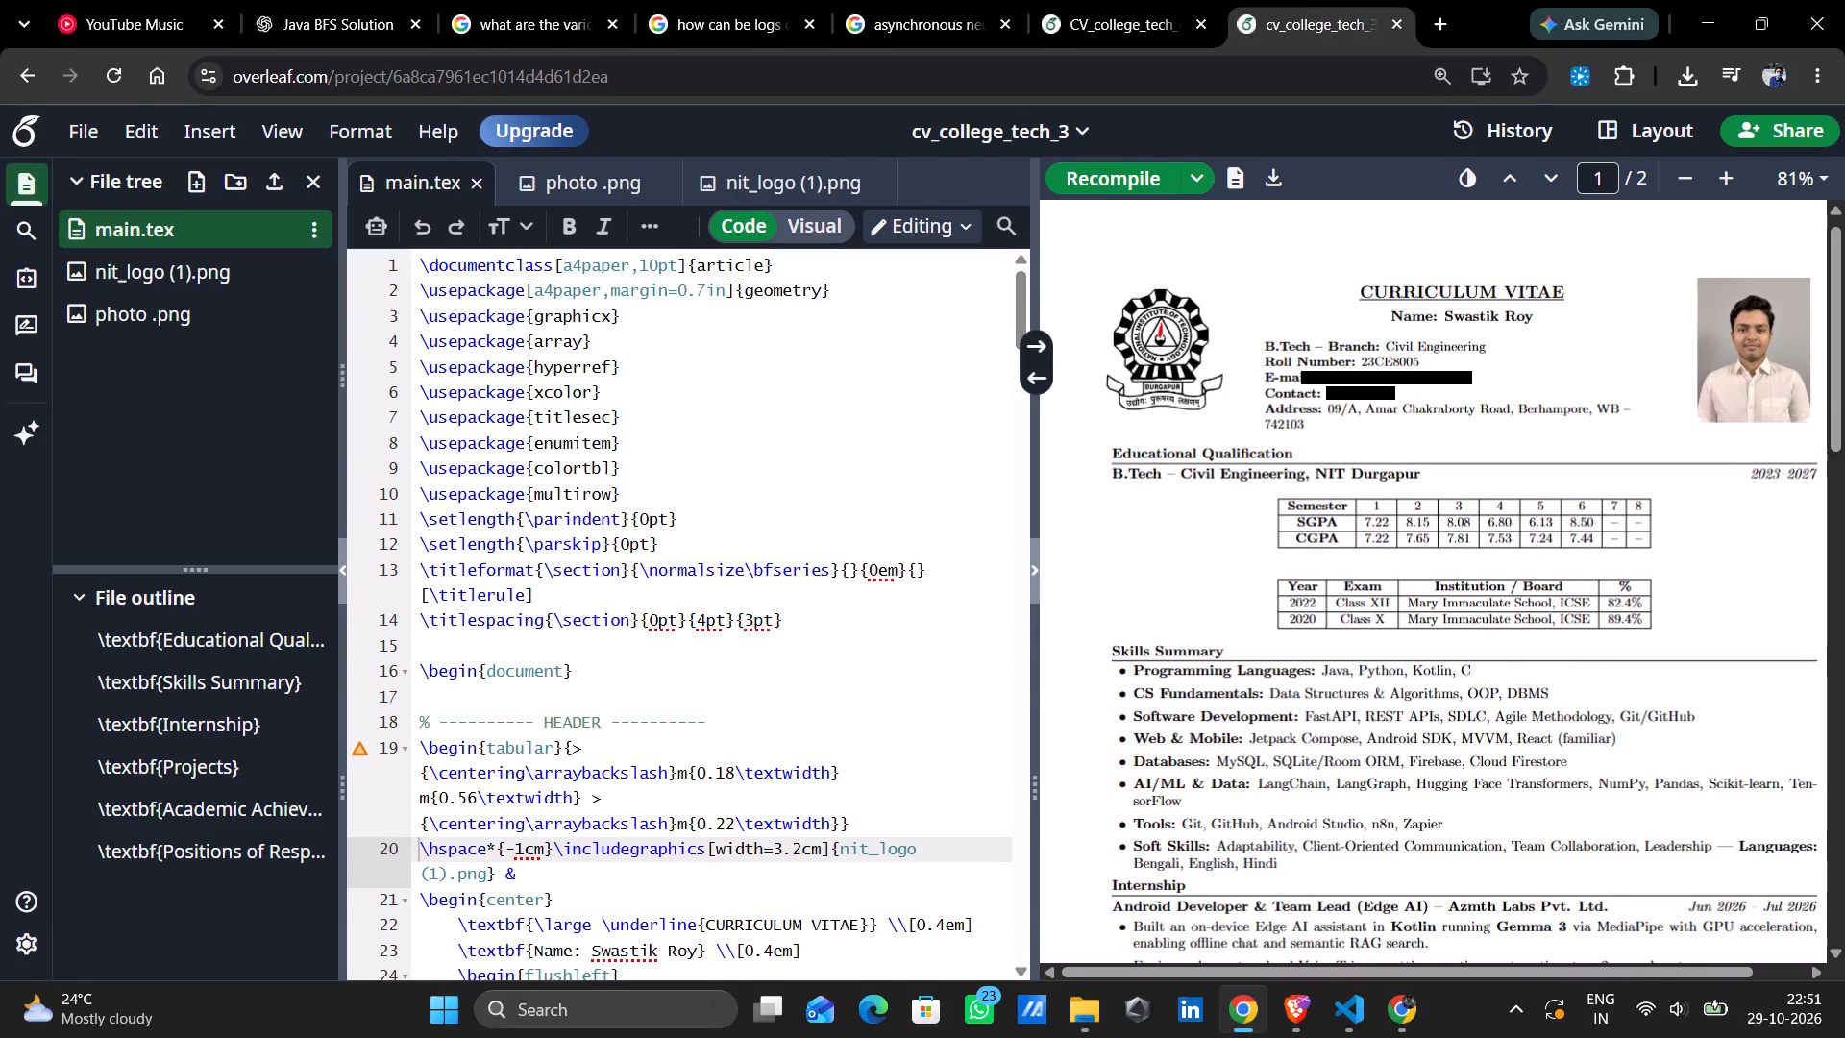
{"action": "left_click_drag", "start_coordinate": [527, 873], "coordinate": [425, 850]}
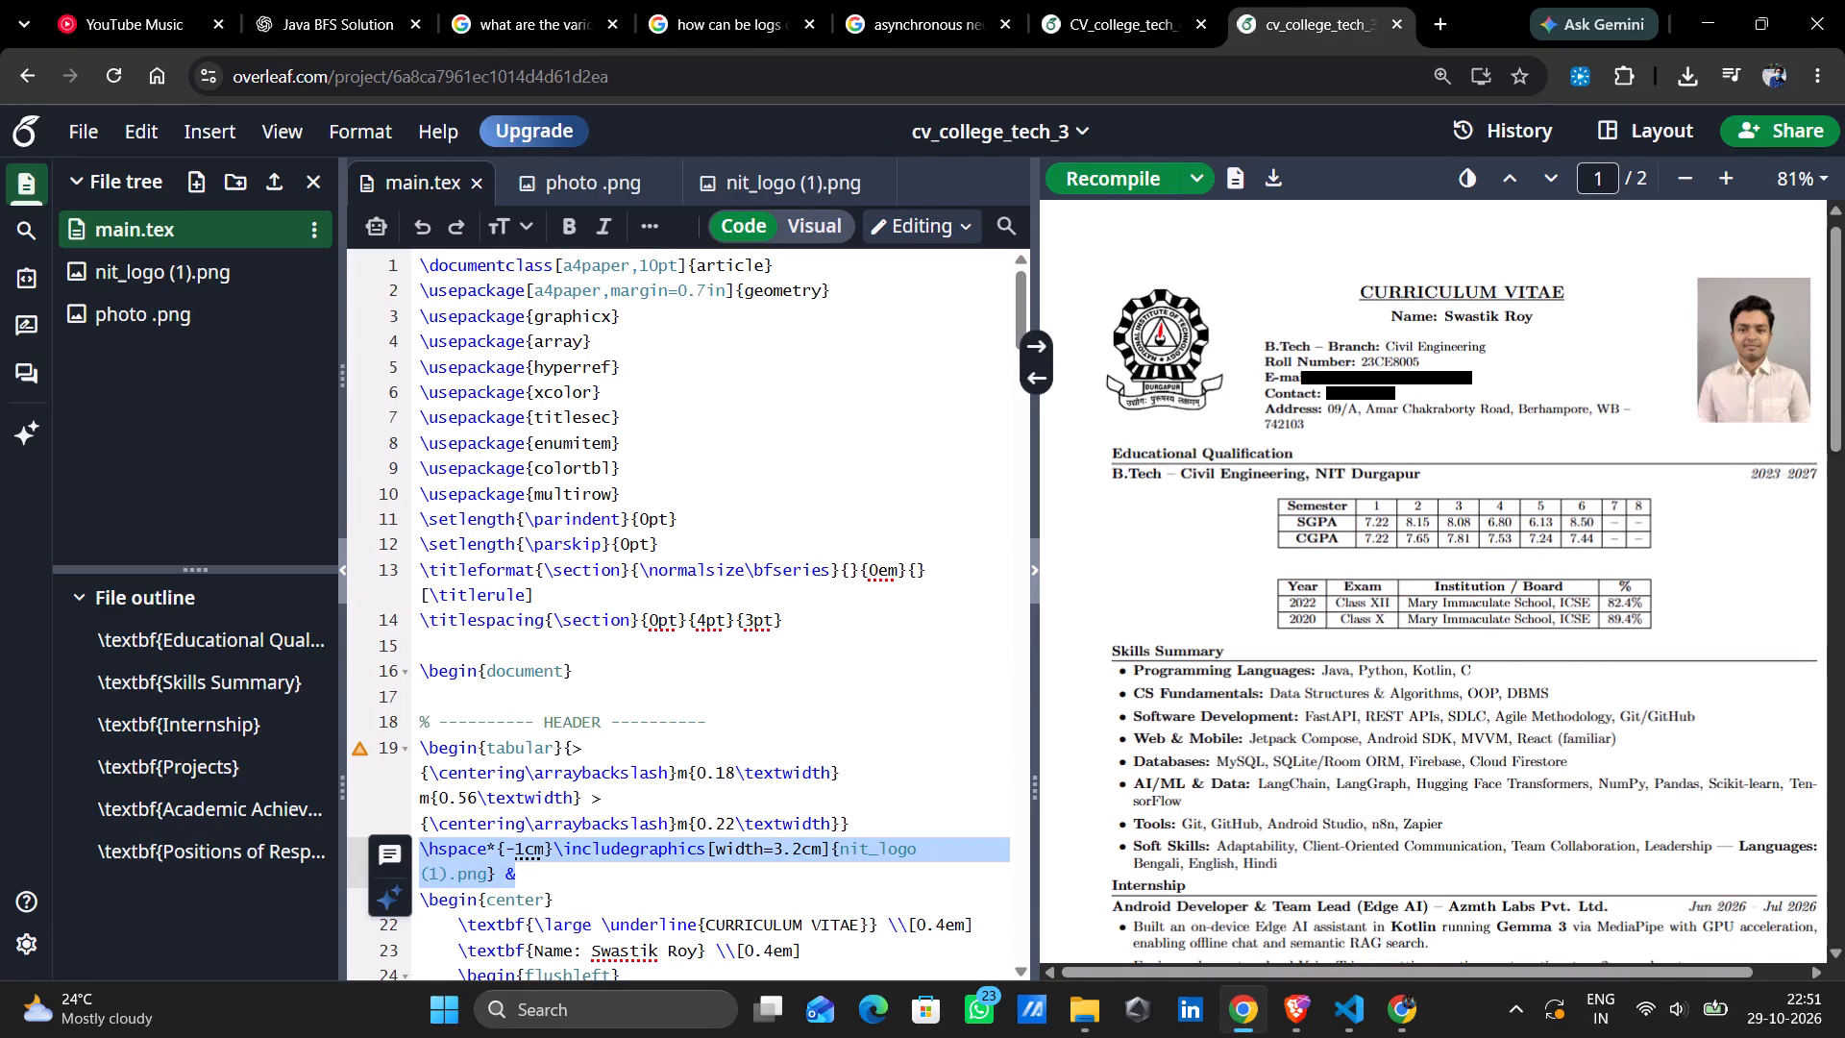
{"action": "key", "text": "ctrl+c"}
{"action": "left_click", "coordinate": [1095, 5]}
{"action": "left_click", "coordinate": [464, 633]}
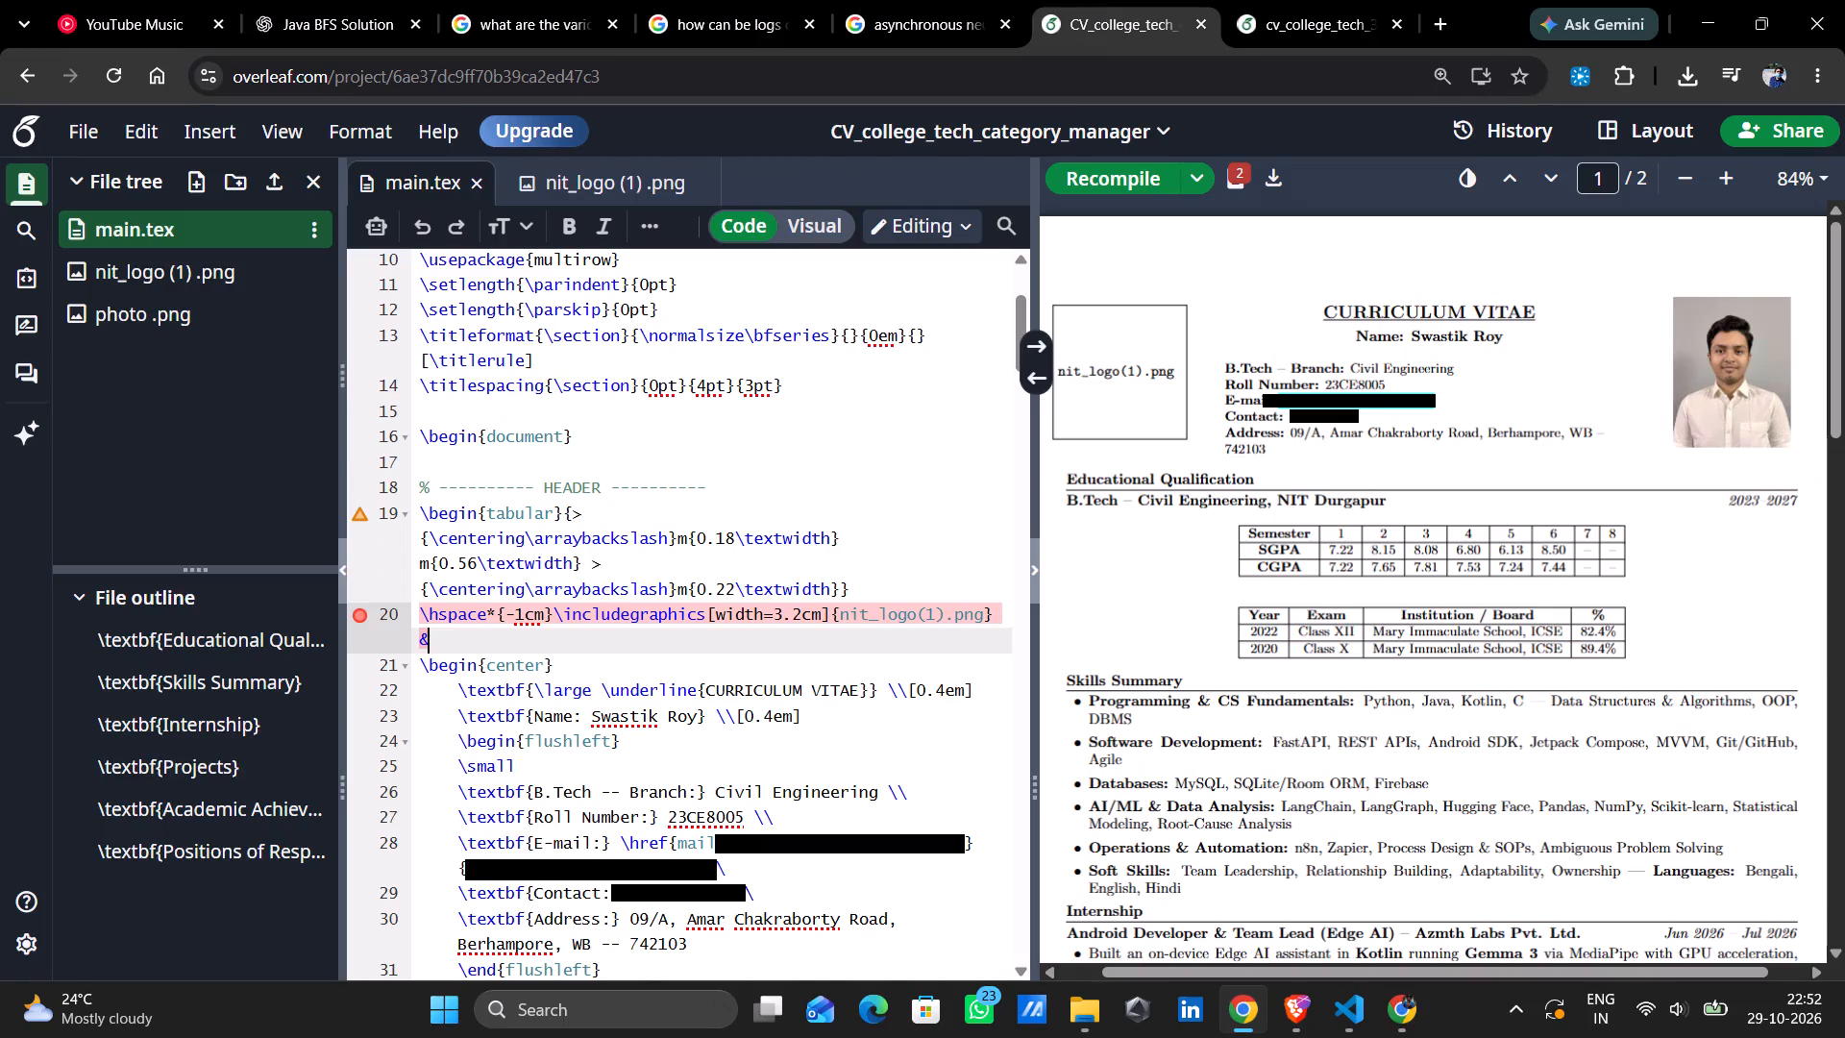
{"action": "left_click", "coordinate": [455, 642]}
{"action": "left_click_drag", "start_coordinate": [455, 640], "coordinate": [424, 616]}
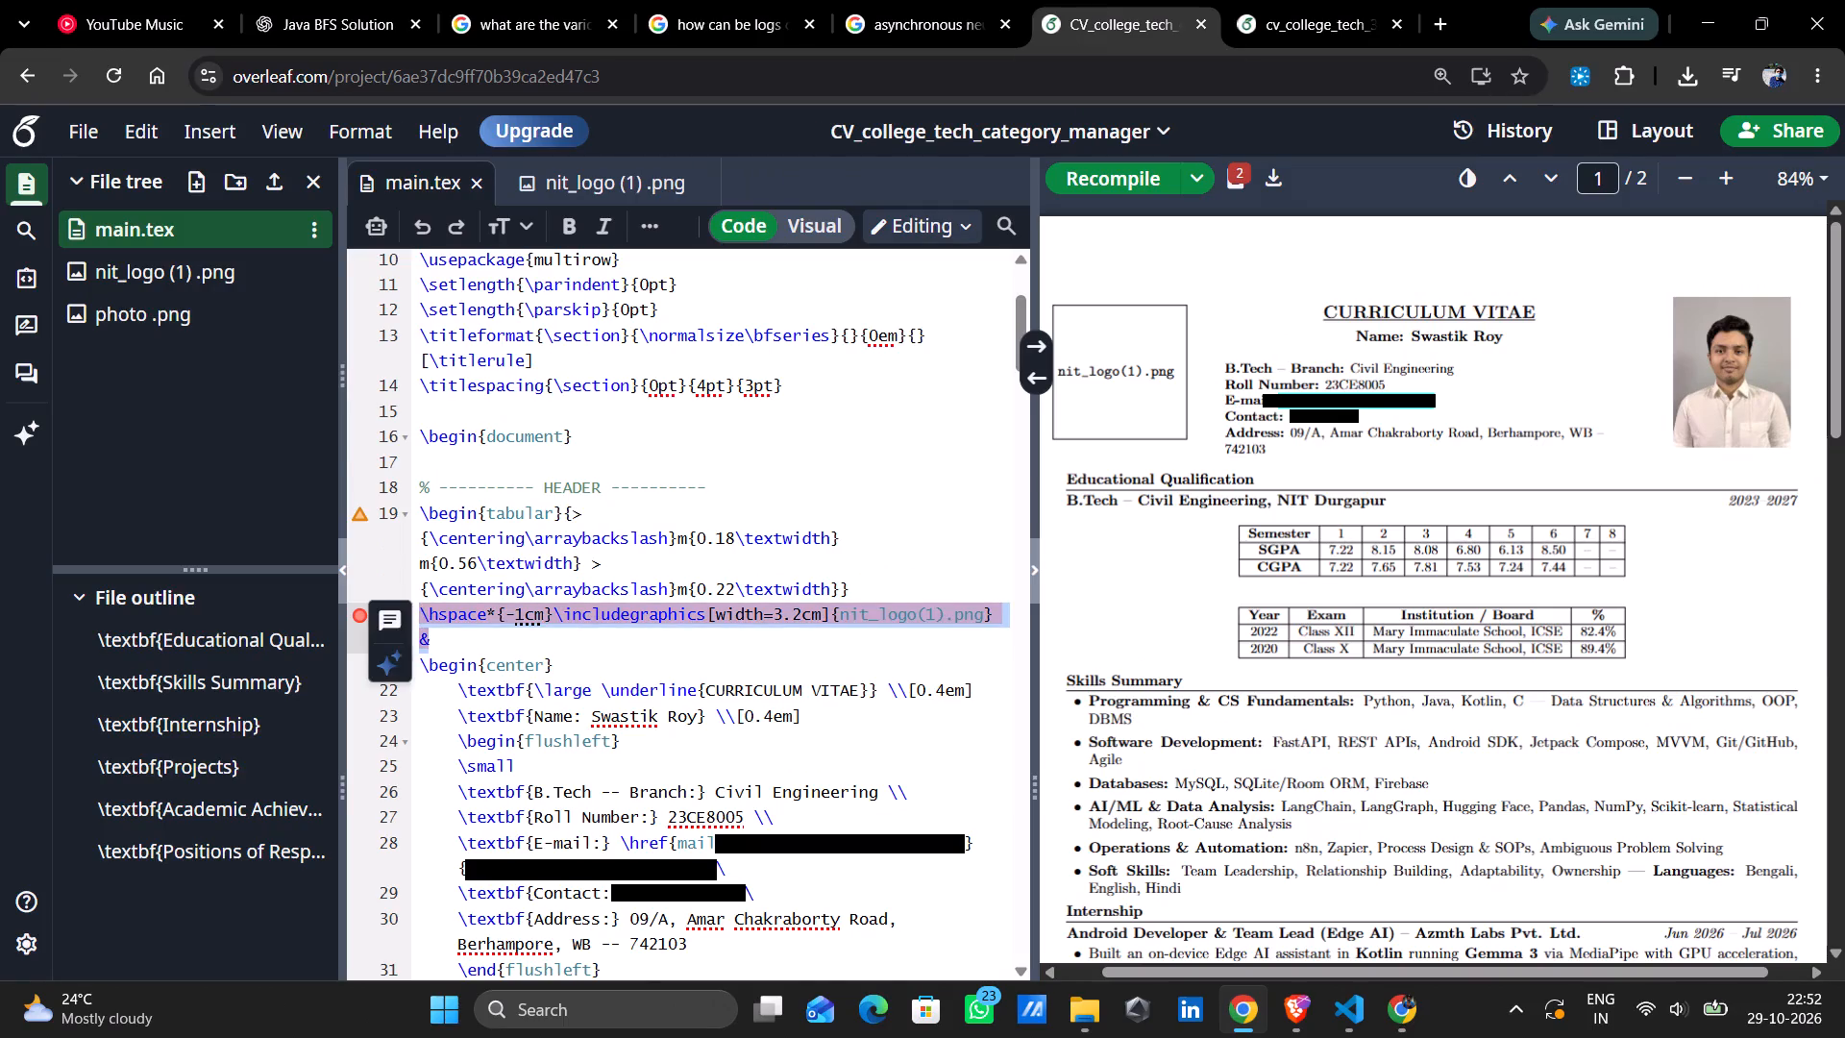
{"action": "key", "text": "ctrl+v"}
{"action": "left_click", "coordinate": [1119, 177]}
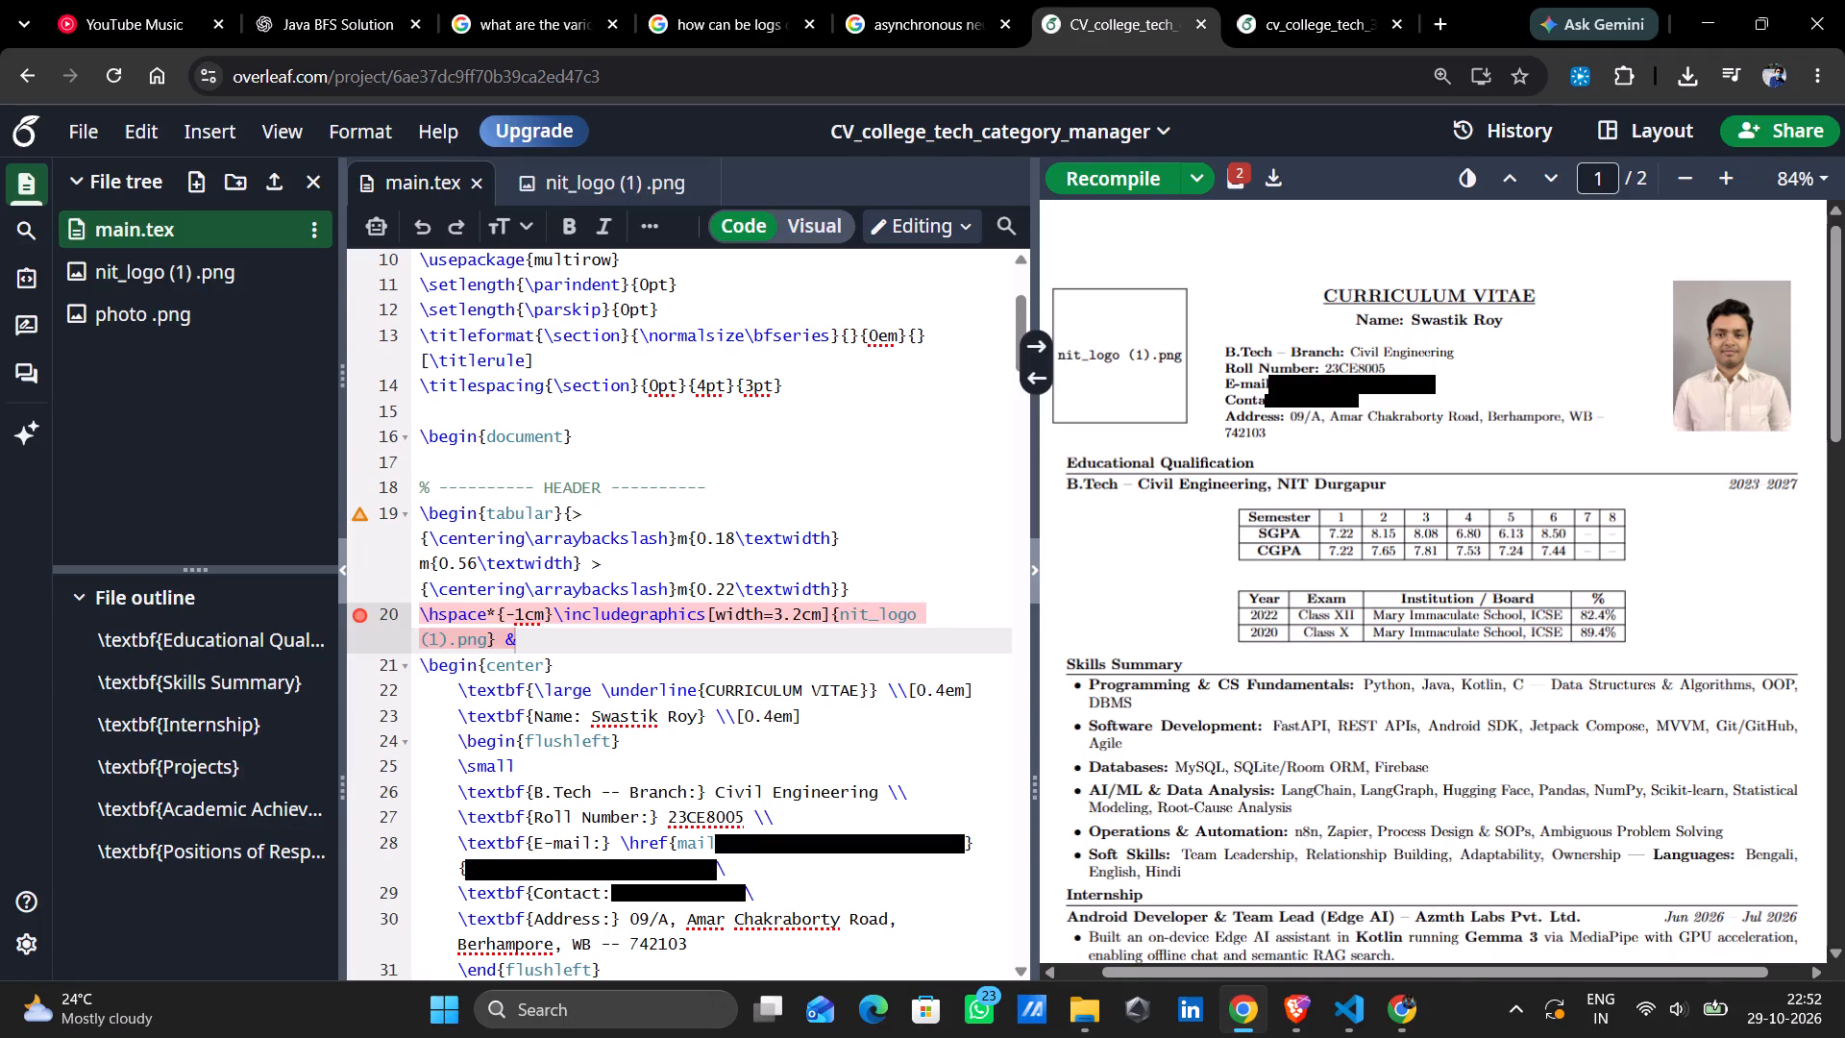
Check the uploaded logo file, replace the header logo's file name in main.tex with the project's nit_logo (1) .png, and recompile.
{"action": "left_click", "coordinate": [161, 264]}
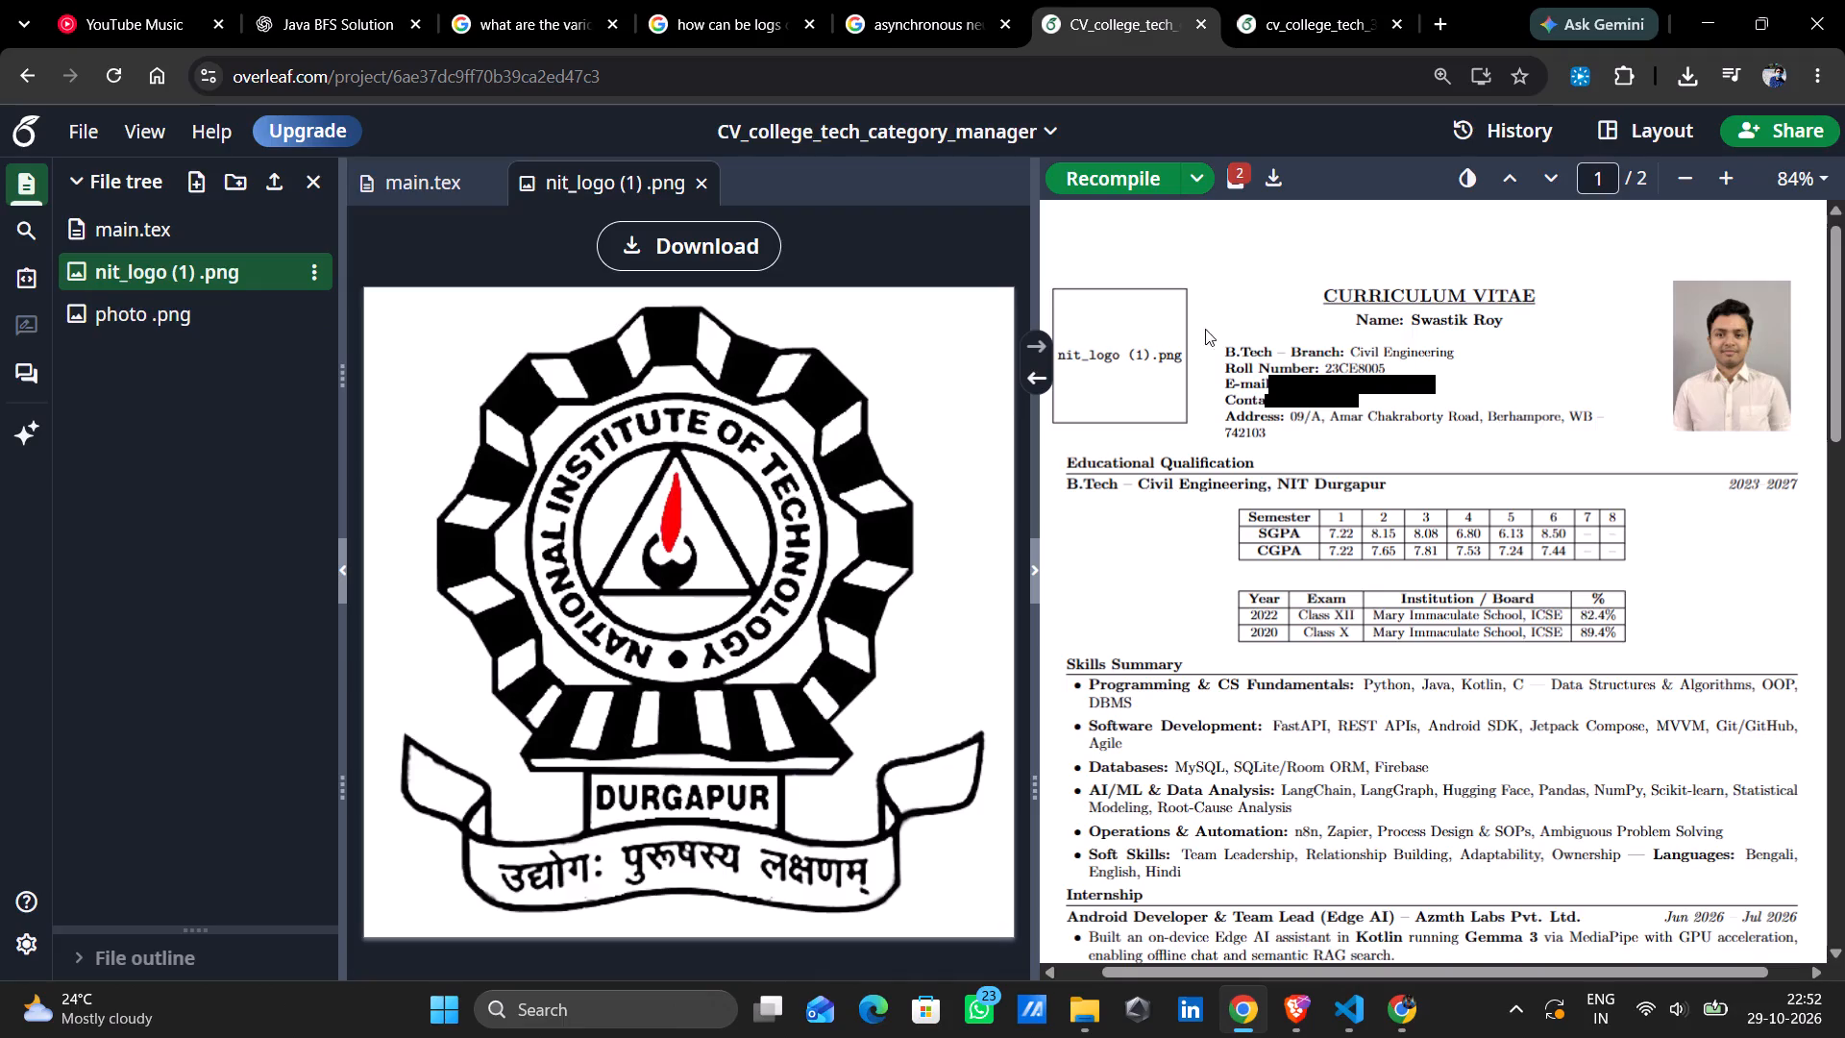
{"action": "left_click", "coordinate": [1147, 362]}
{"action": "left_click", "coordinate": [404, 189]}
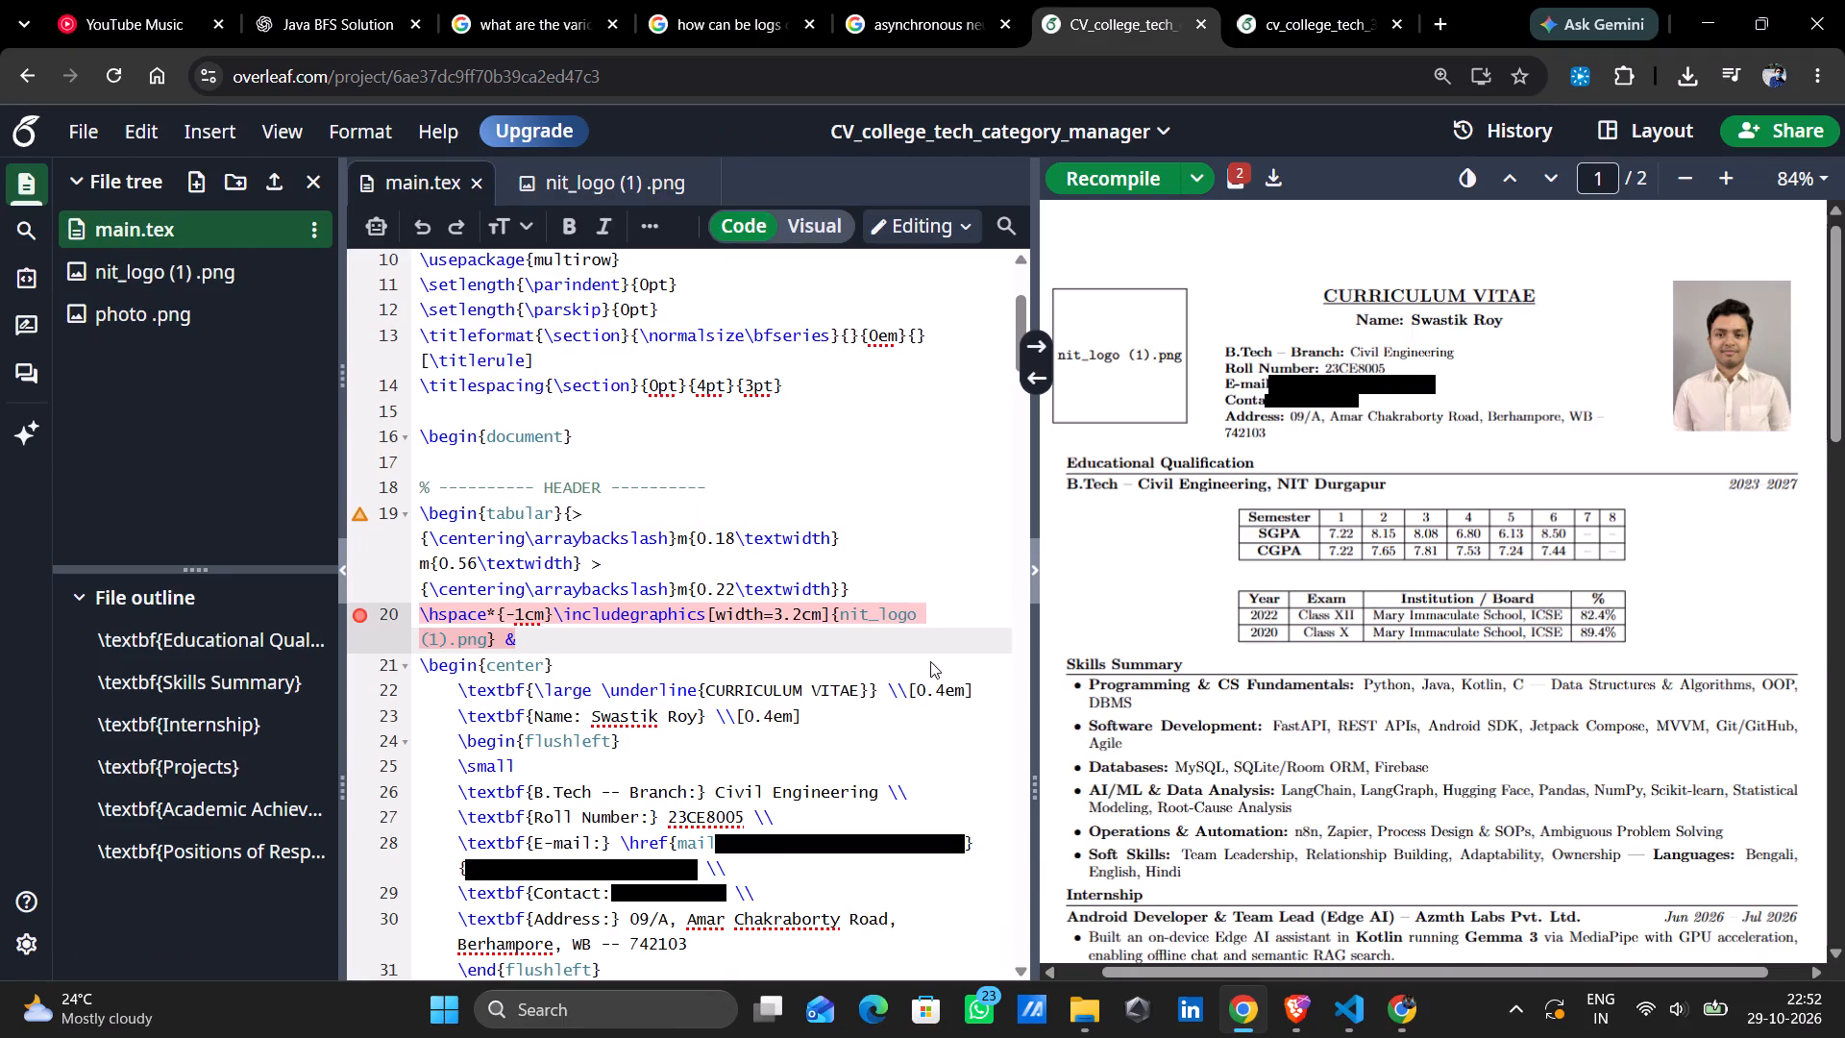
{"action": "left_click", "coordinate": [1083, 341]}
{"action": "triple_click", "coordinate": [1086, 348]}
{"action": "left_click", "coordinate": [1086, 348]}
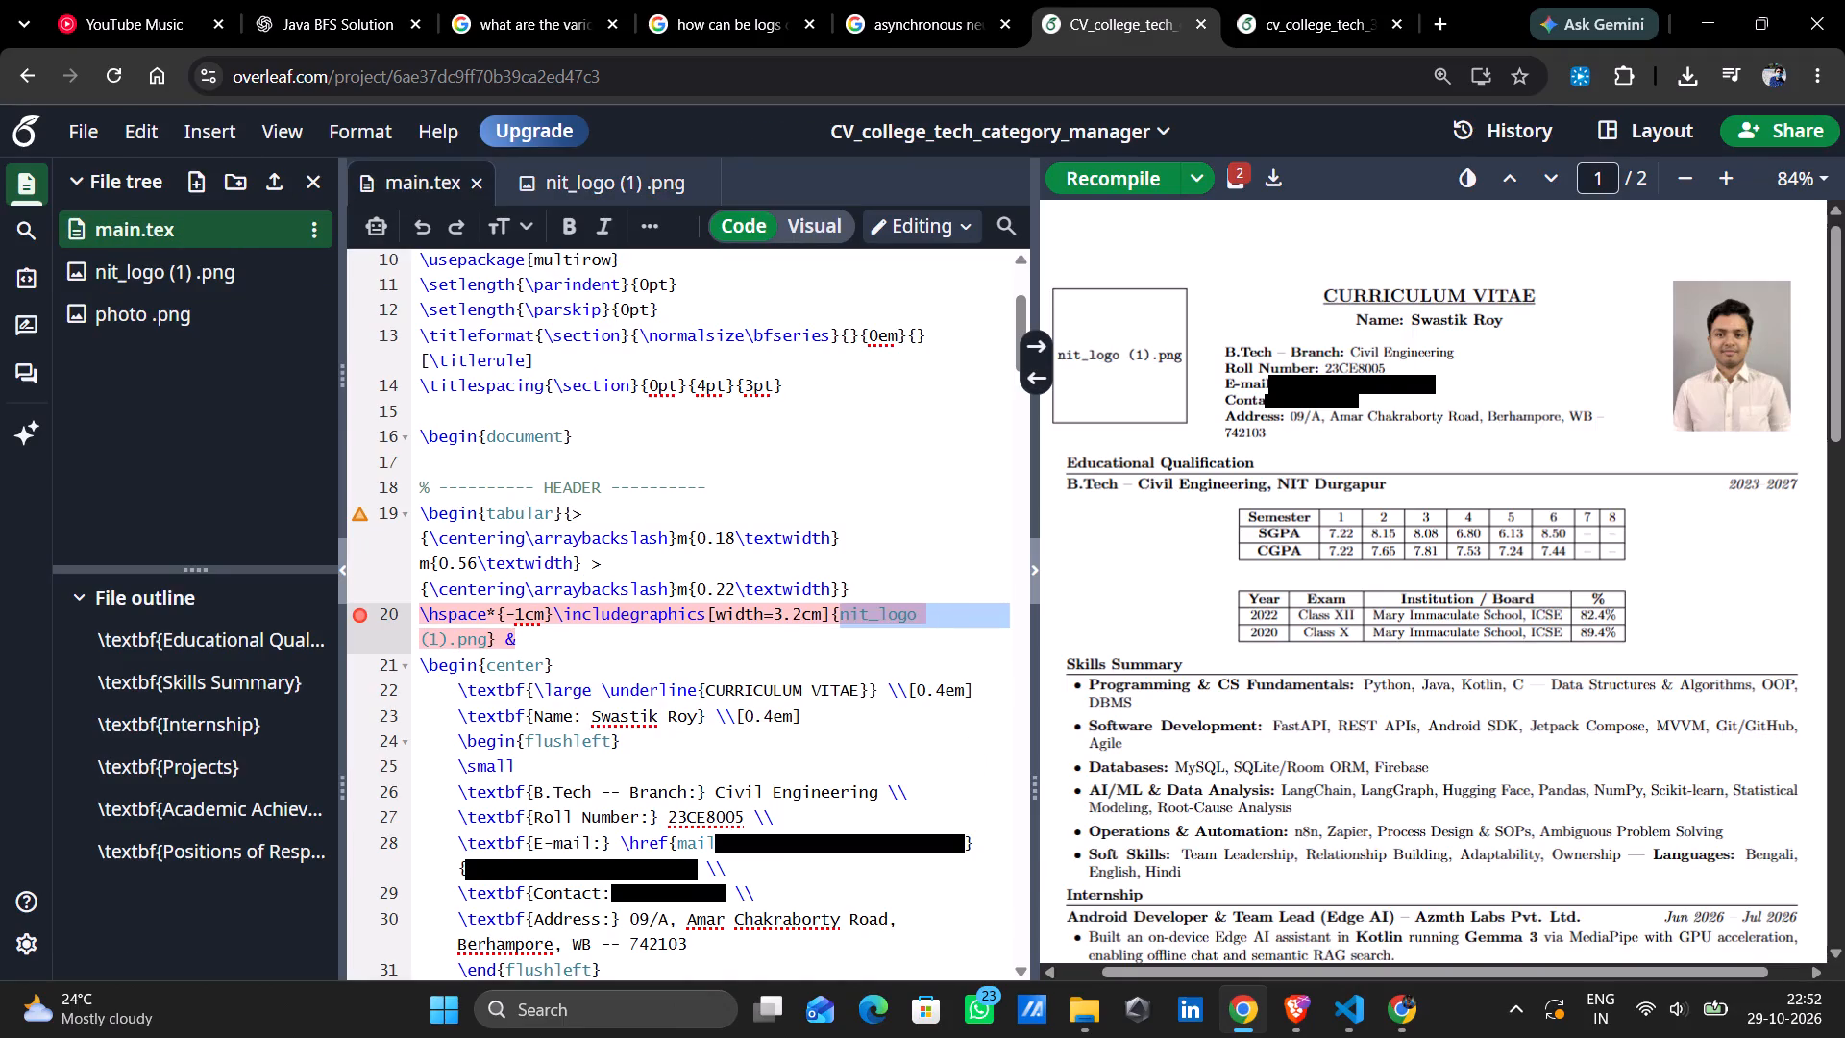
{"action": "left_click_drag", "start_coordinate": [485, 636], "coordinate": [838, 613]}
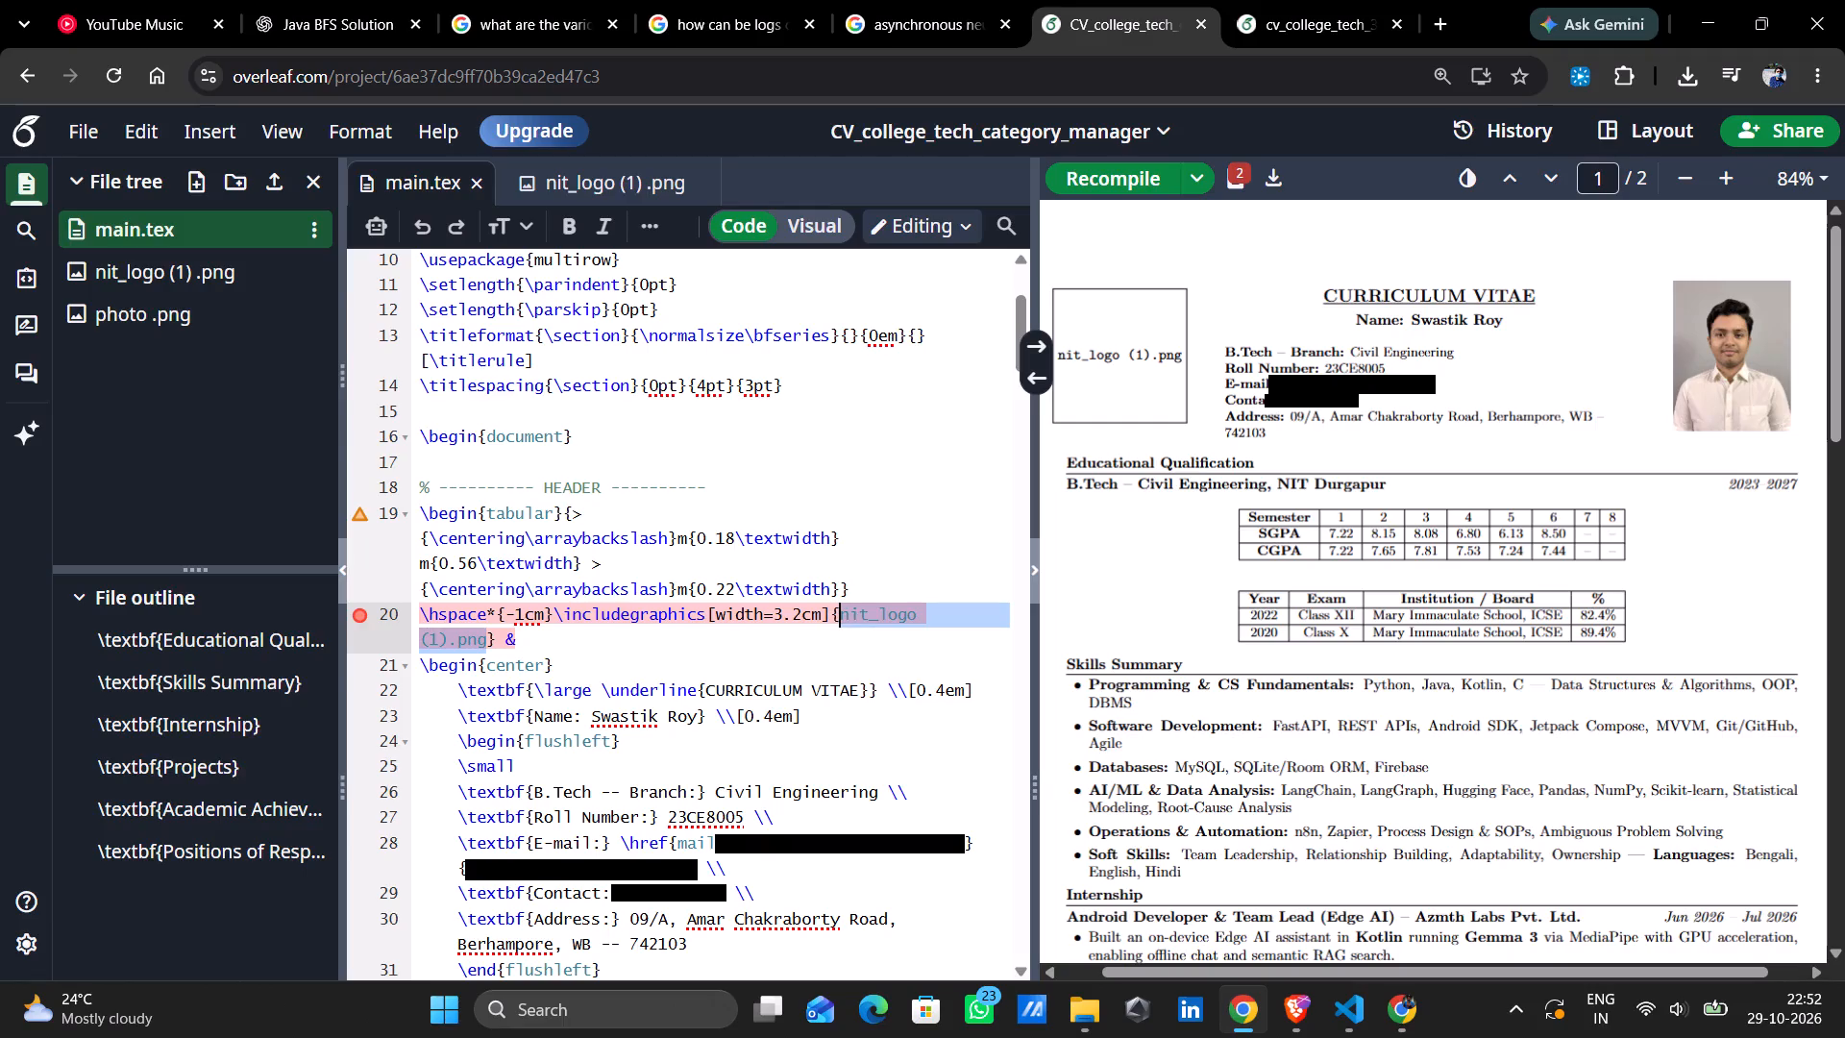
{"action": "left_click_drag", "start_coordinate": [838, 613], "coordinate": [837, 610]}
{"action": "key", "text": "BackSpace"}
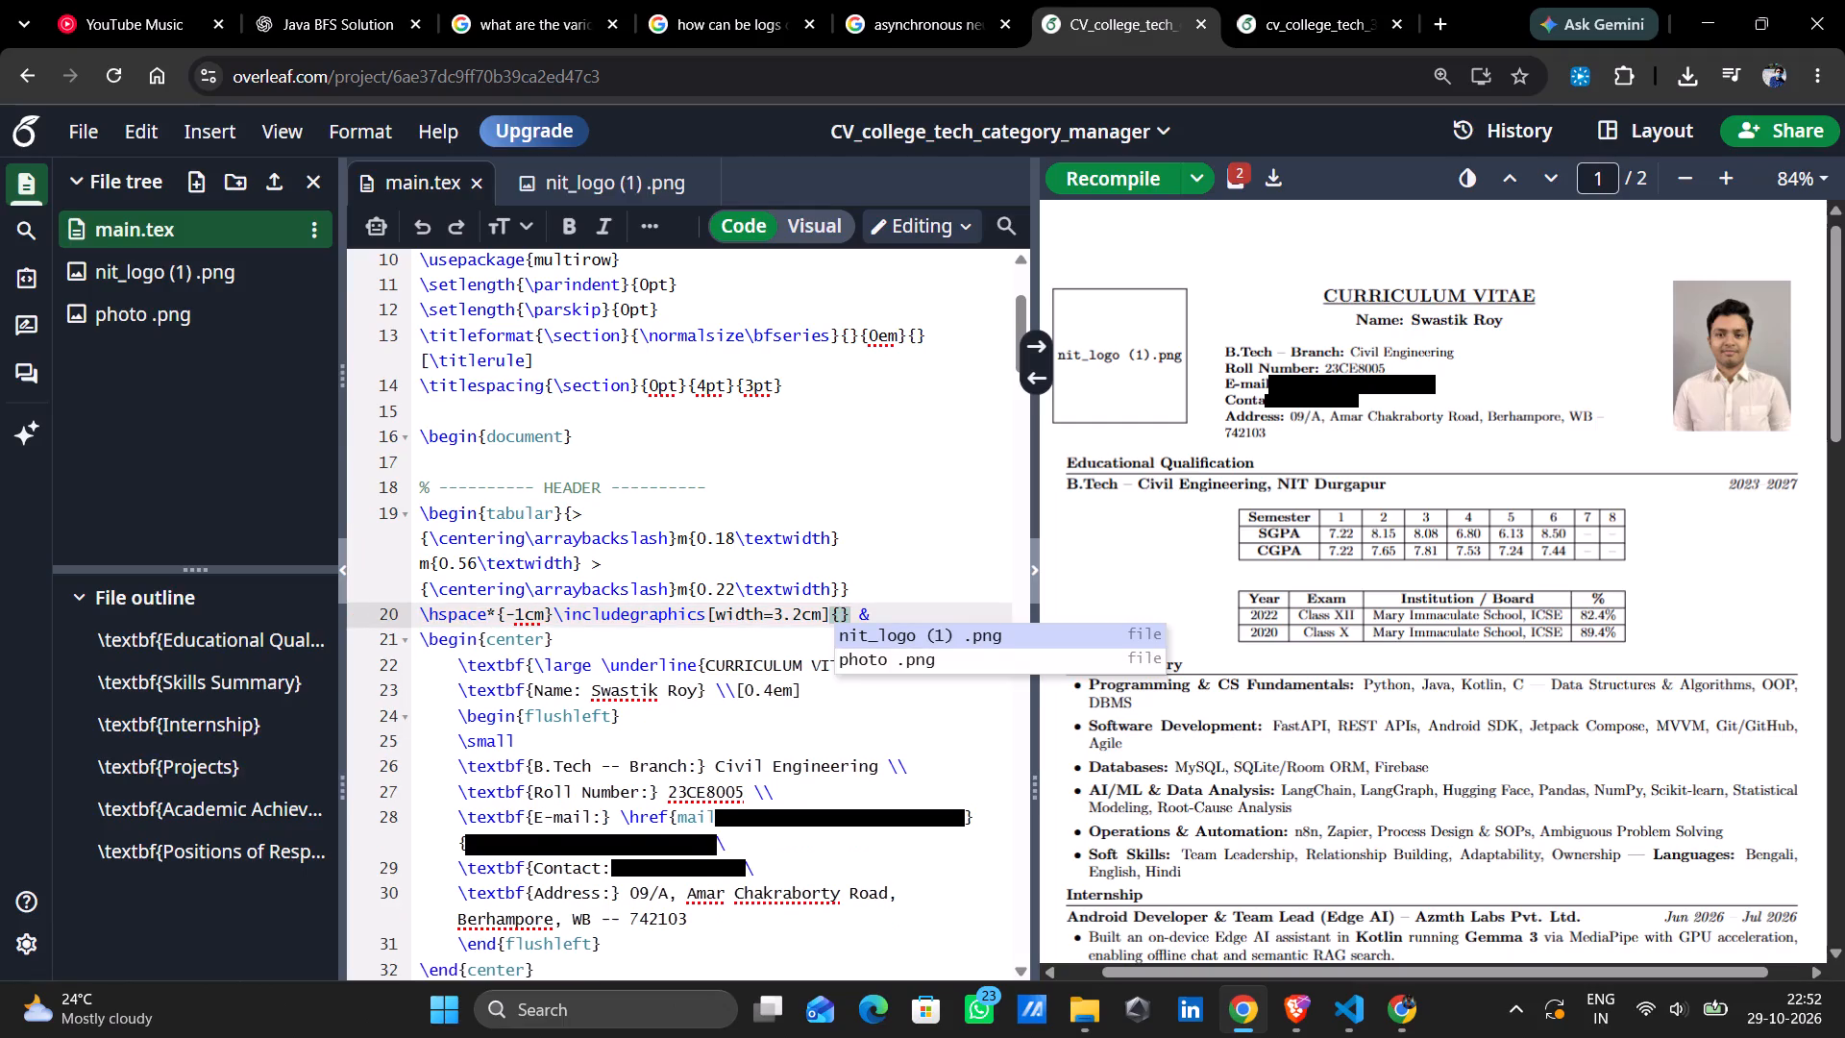
{"action": "left_click", "coordinate": [931, 630]}
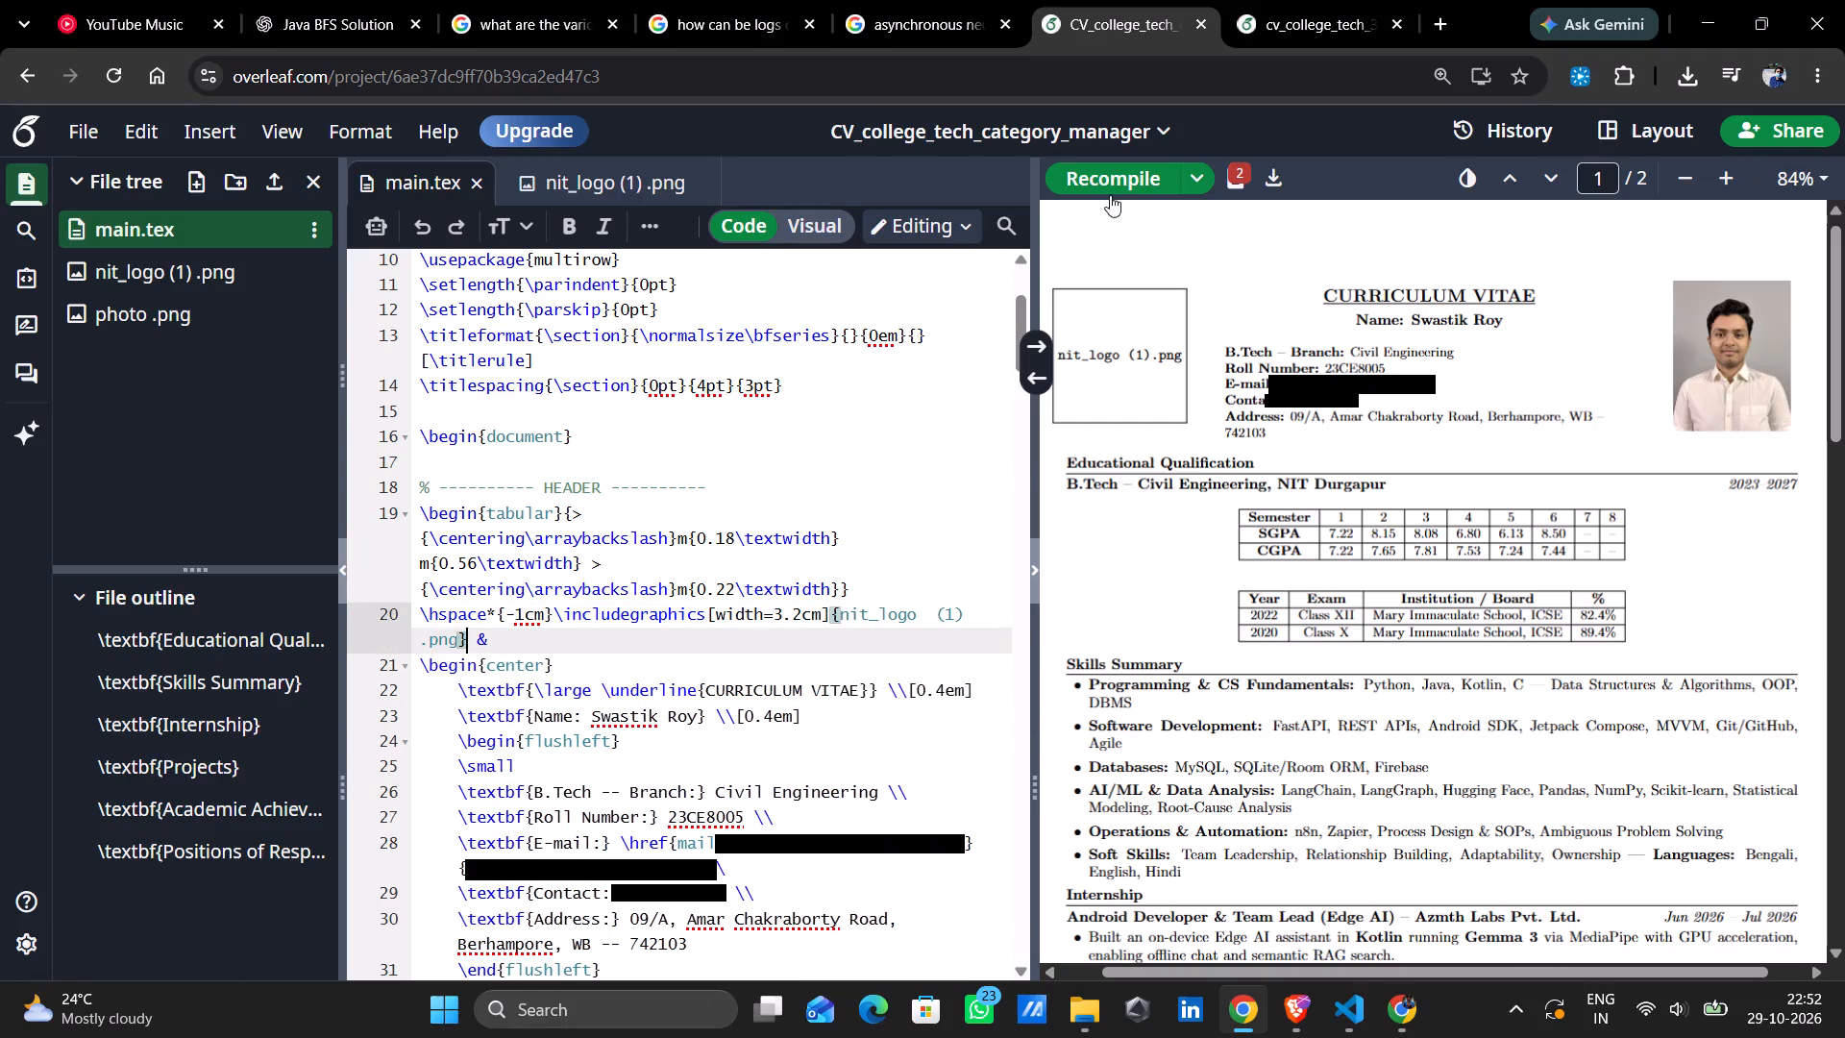
{"action": "left_click", "coordinate": [1108, 191]}
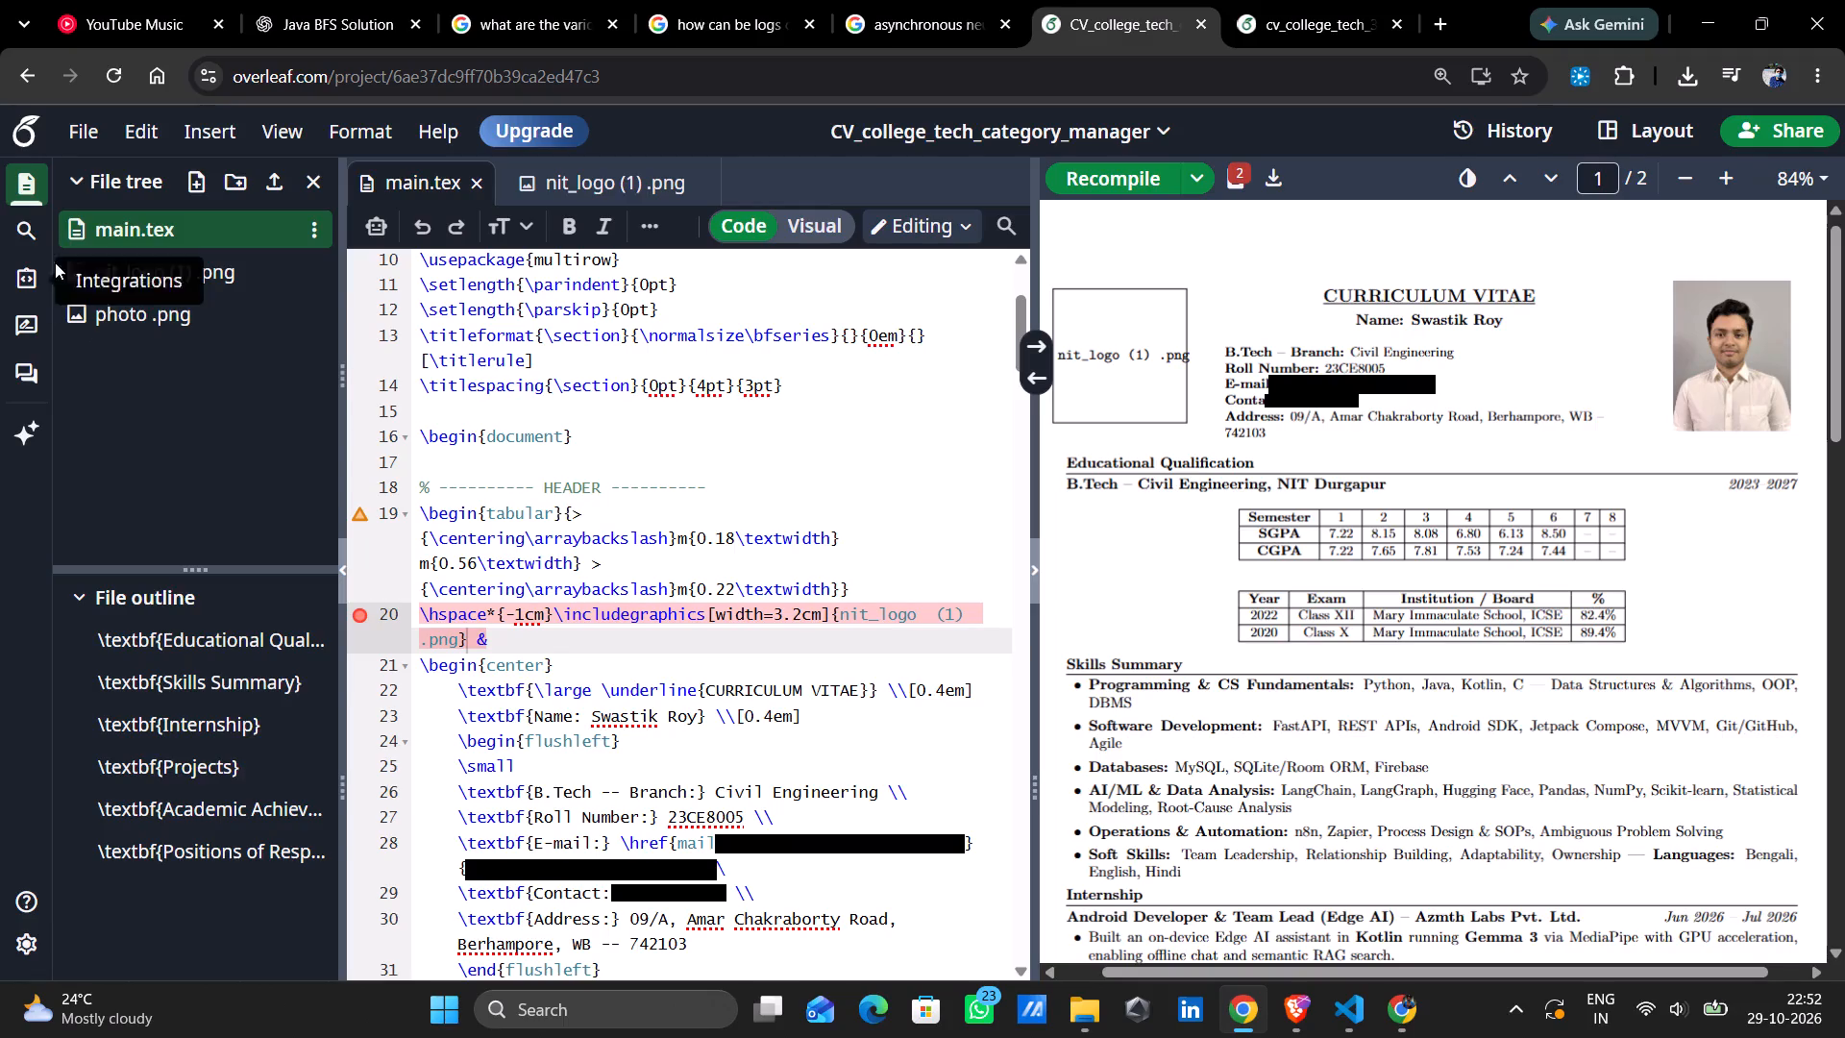
Rename the project's uploaded logo image file to nit.png.
{"action": "left_click", "coordinate": [153, 267]}
{"action": "right_click", "coordinate": [211, 273]}
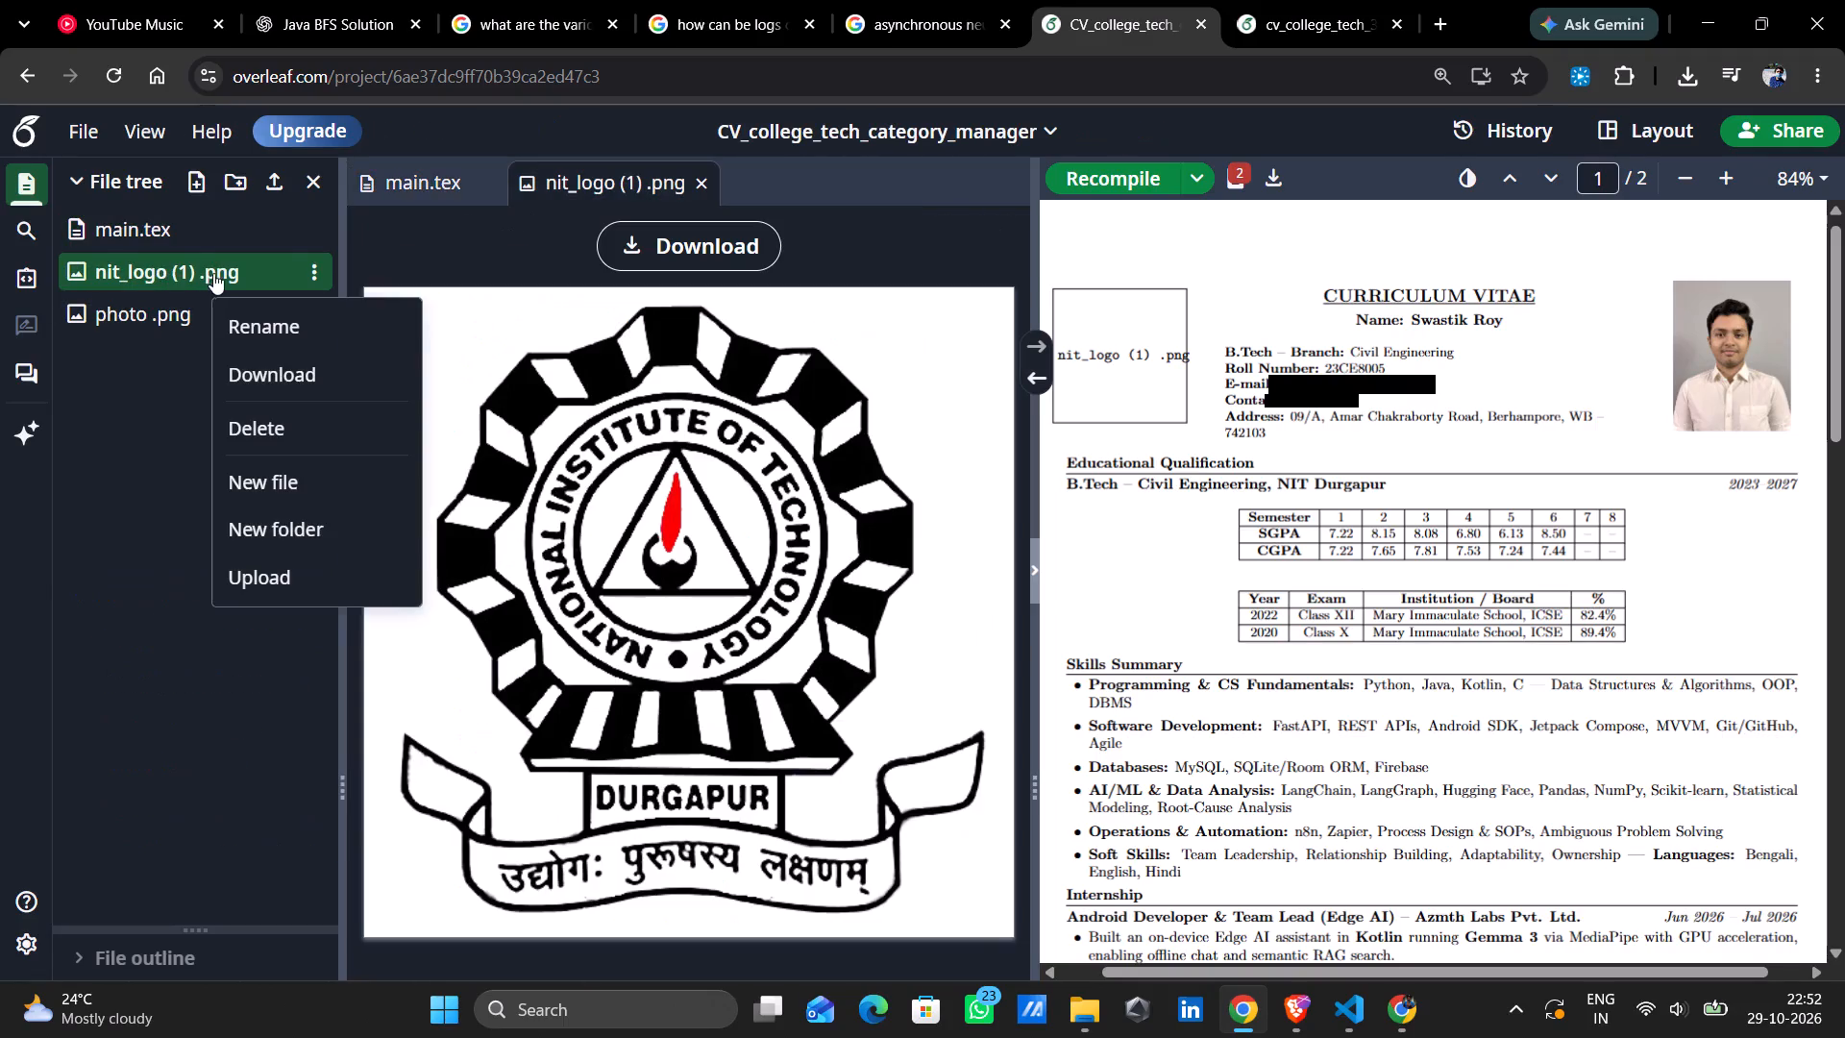
{"action": "left_click", "coordinate": [315, 320]}
{"action": "key", "text": "Right"}
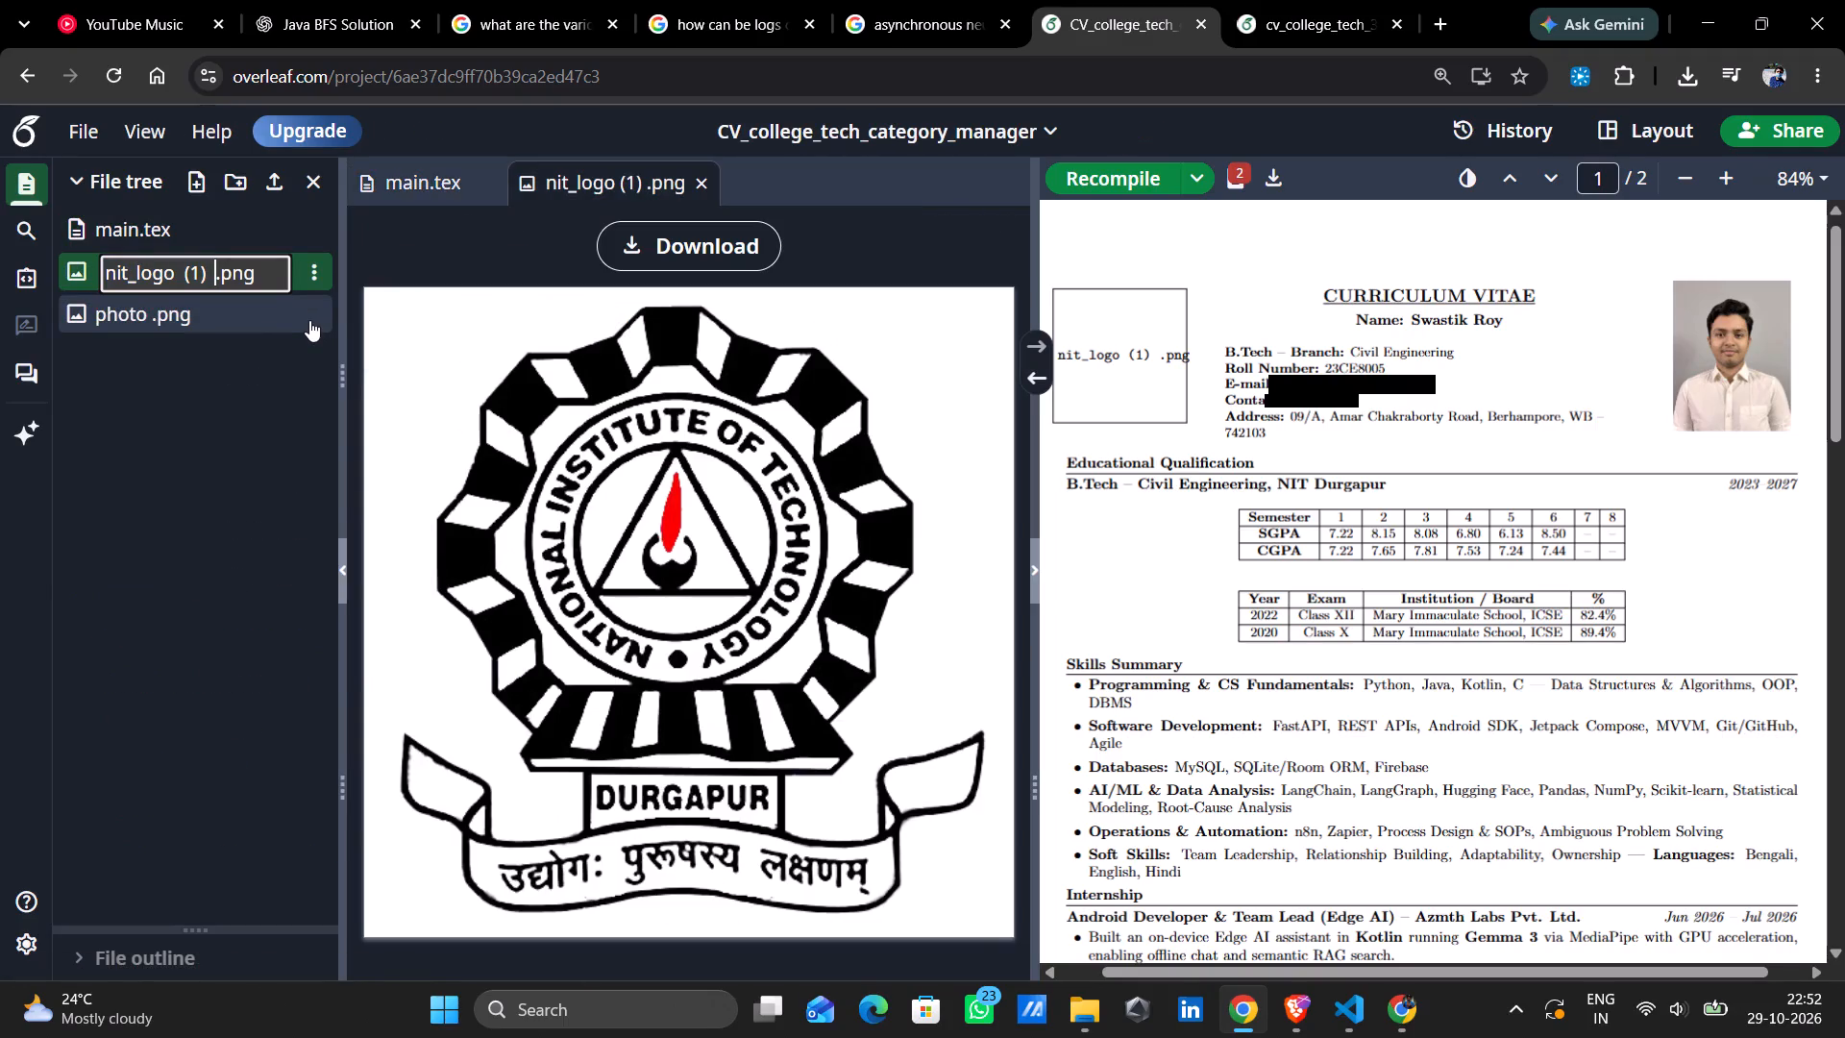
{"action": "key", "text": "backslash"}
{"action": "key", "text": "BackSpace"}
{"action": "key", "text": "BackSpace"}
{"action": "key", "text": "BackSpace"}
{"action": "key", "text": "BackSpace"}
{"action": "key", "text": "BackSpace"}
{"action": "key", "text": "BackSpace"}
{"action": "key", "text": "BackSpace"}
{"action": "key", "text": "BackSpace"}
{"action": "key", "text": "BackSpace"}
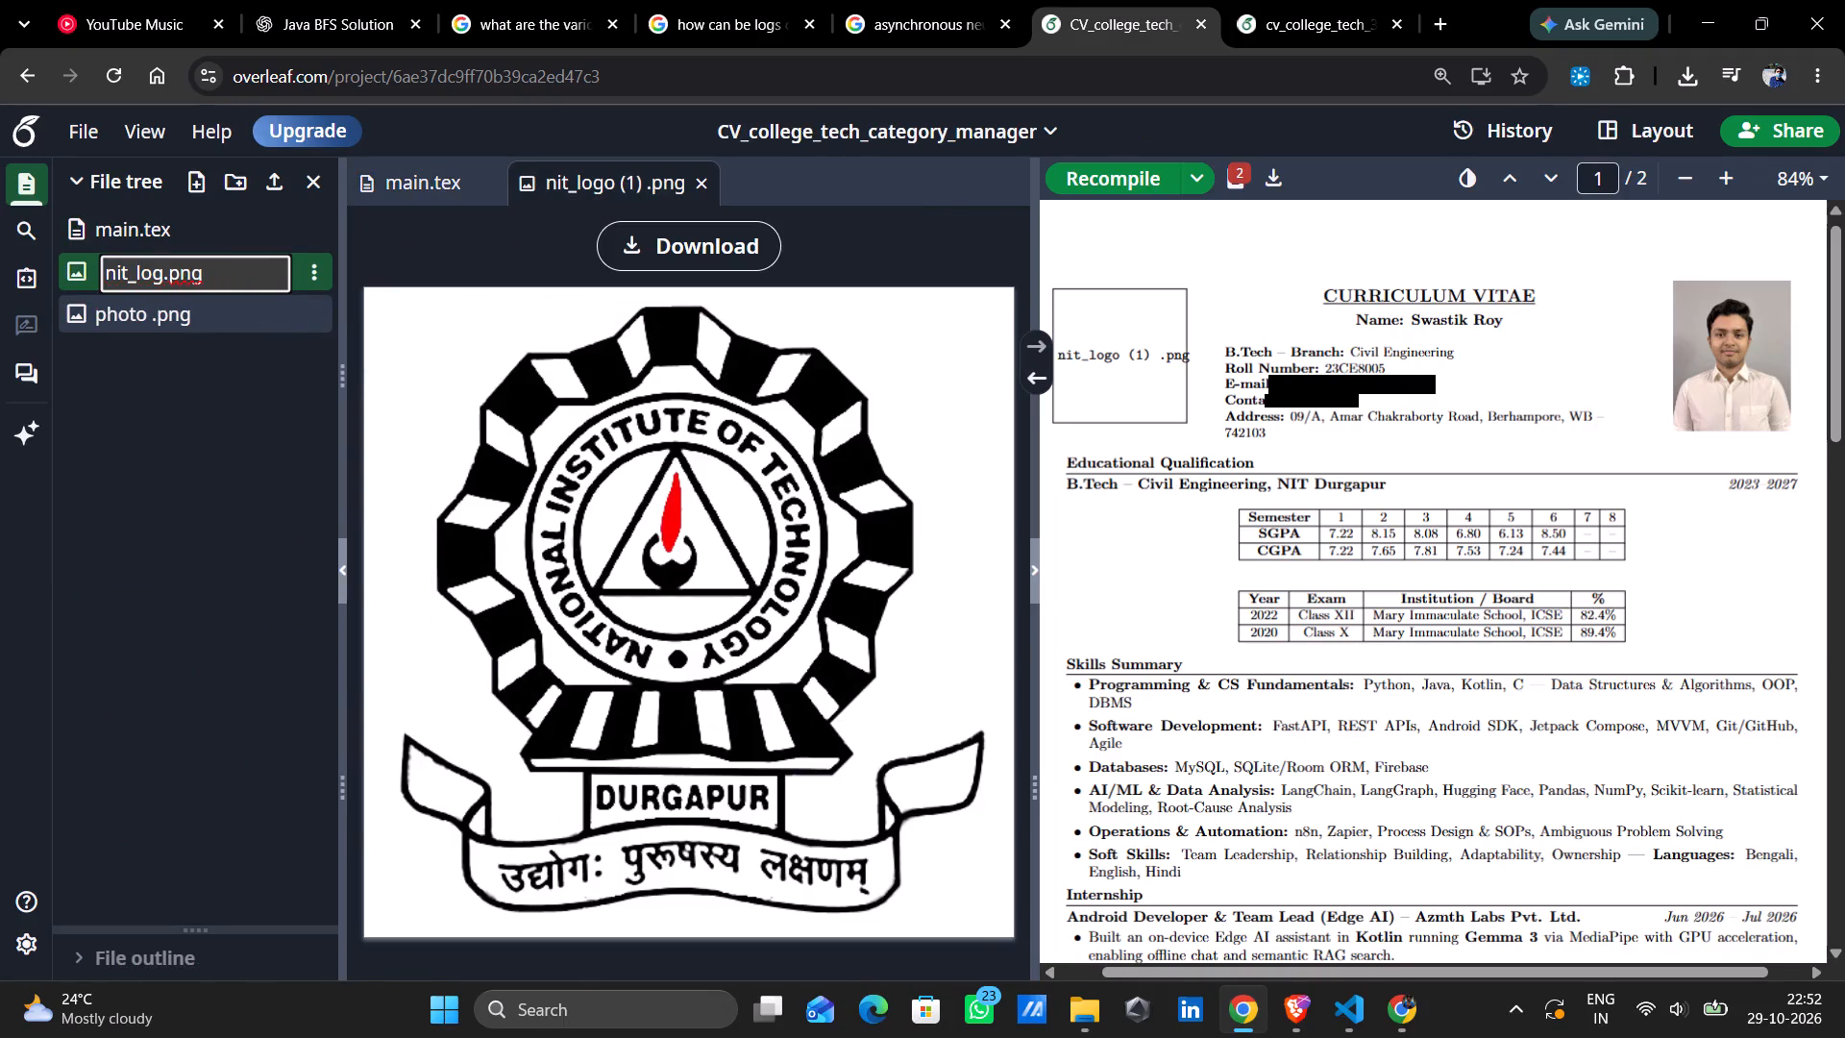
{"action": "key", "text": "BackSpace"}
{"action": "key", "text": "BackSpace"}
{"action": "key", "text": "BackSpace"}
{"action": "key", "text": "BackSpace"}
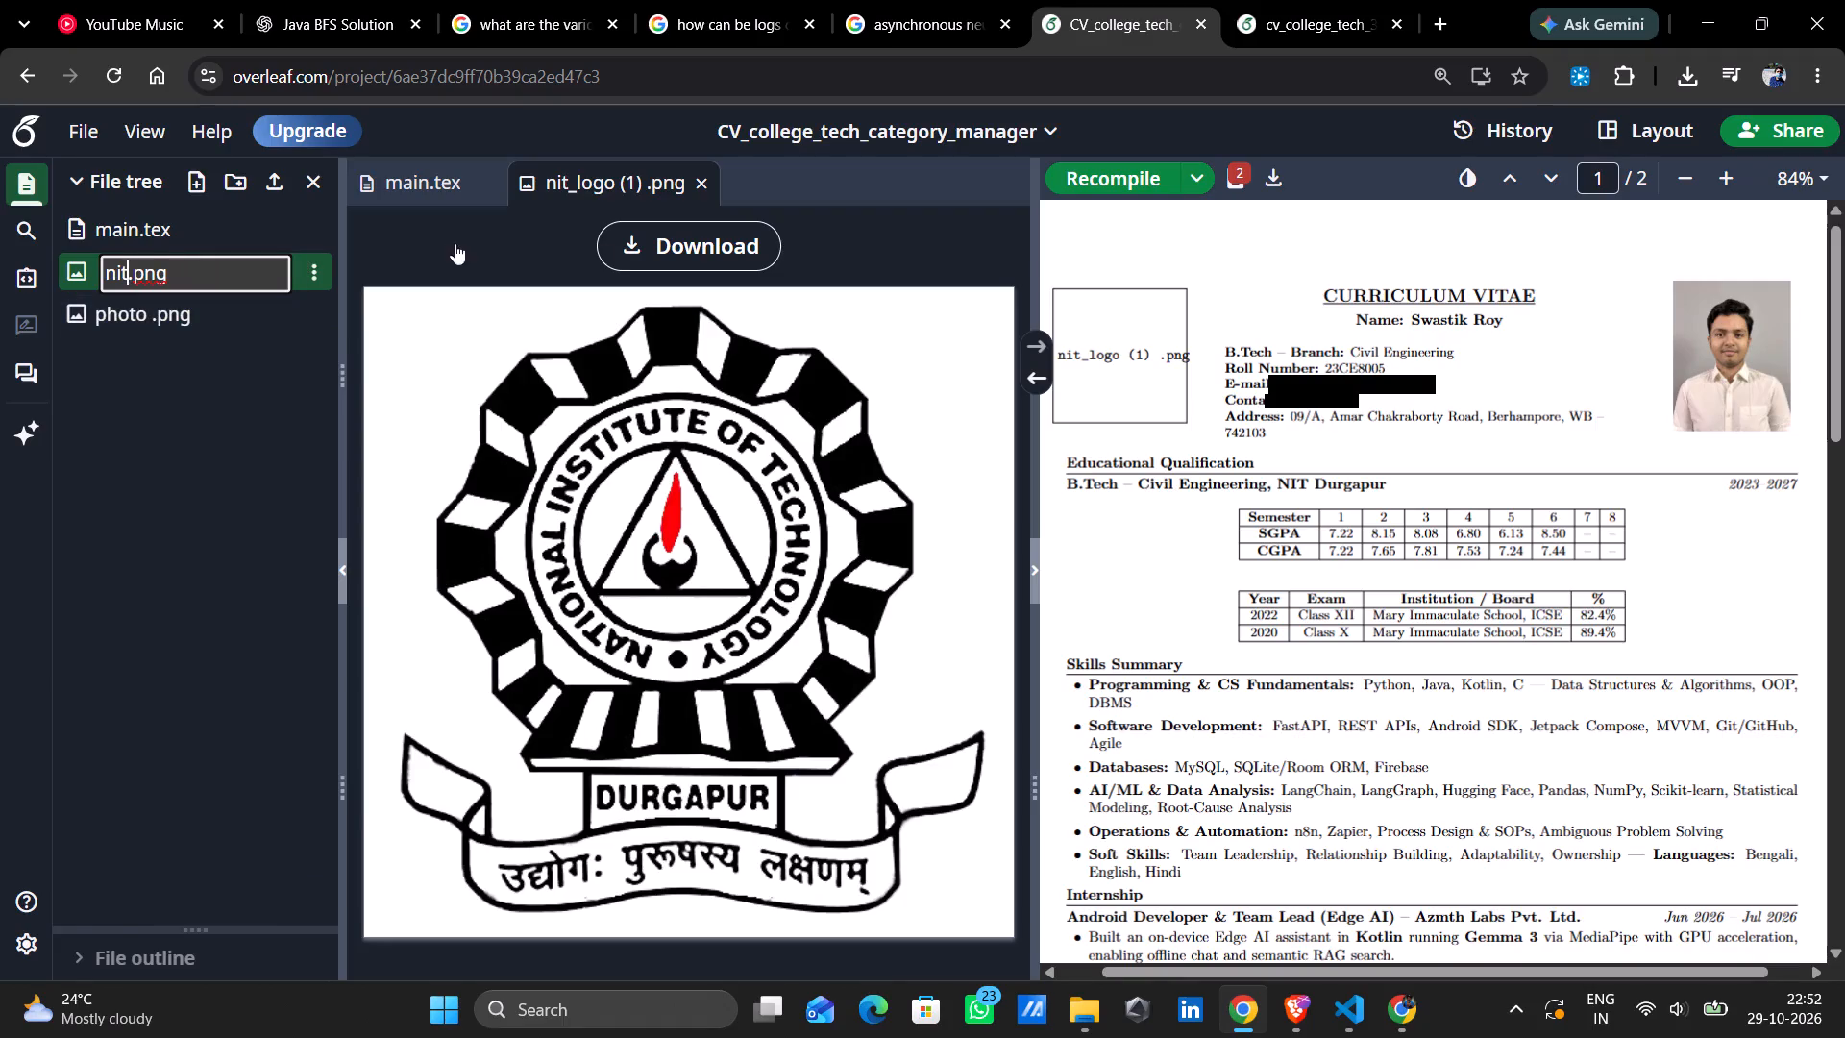
{"action": "left_click", "coordinate": [295, 397]}
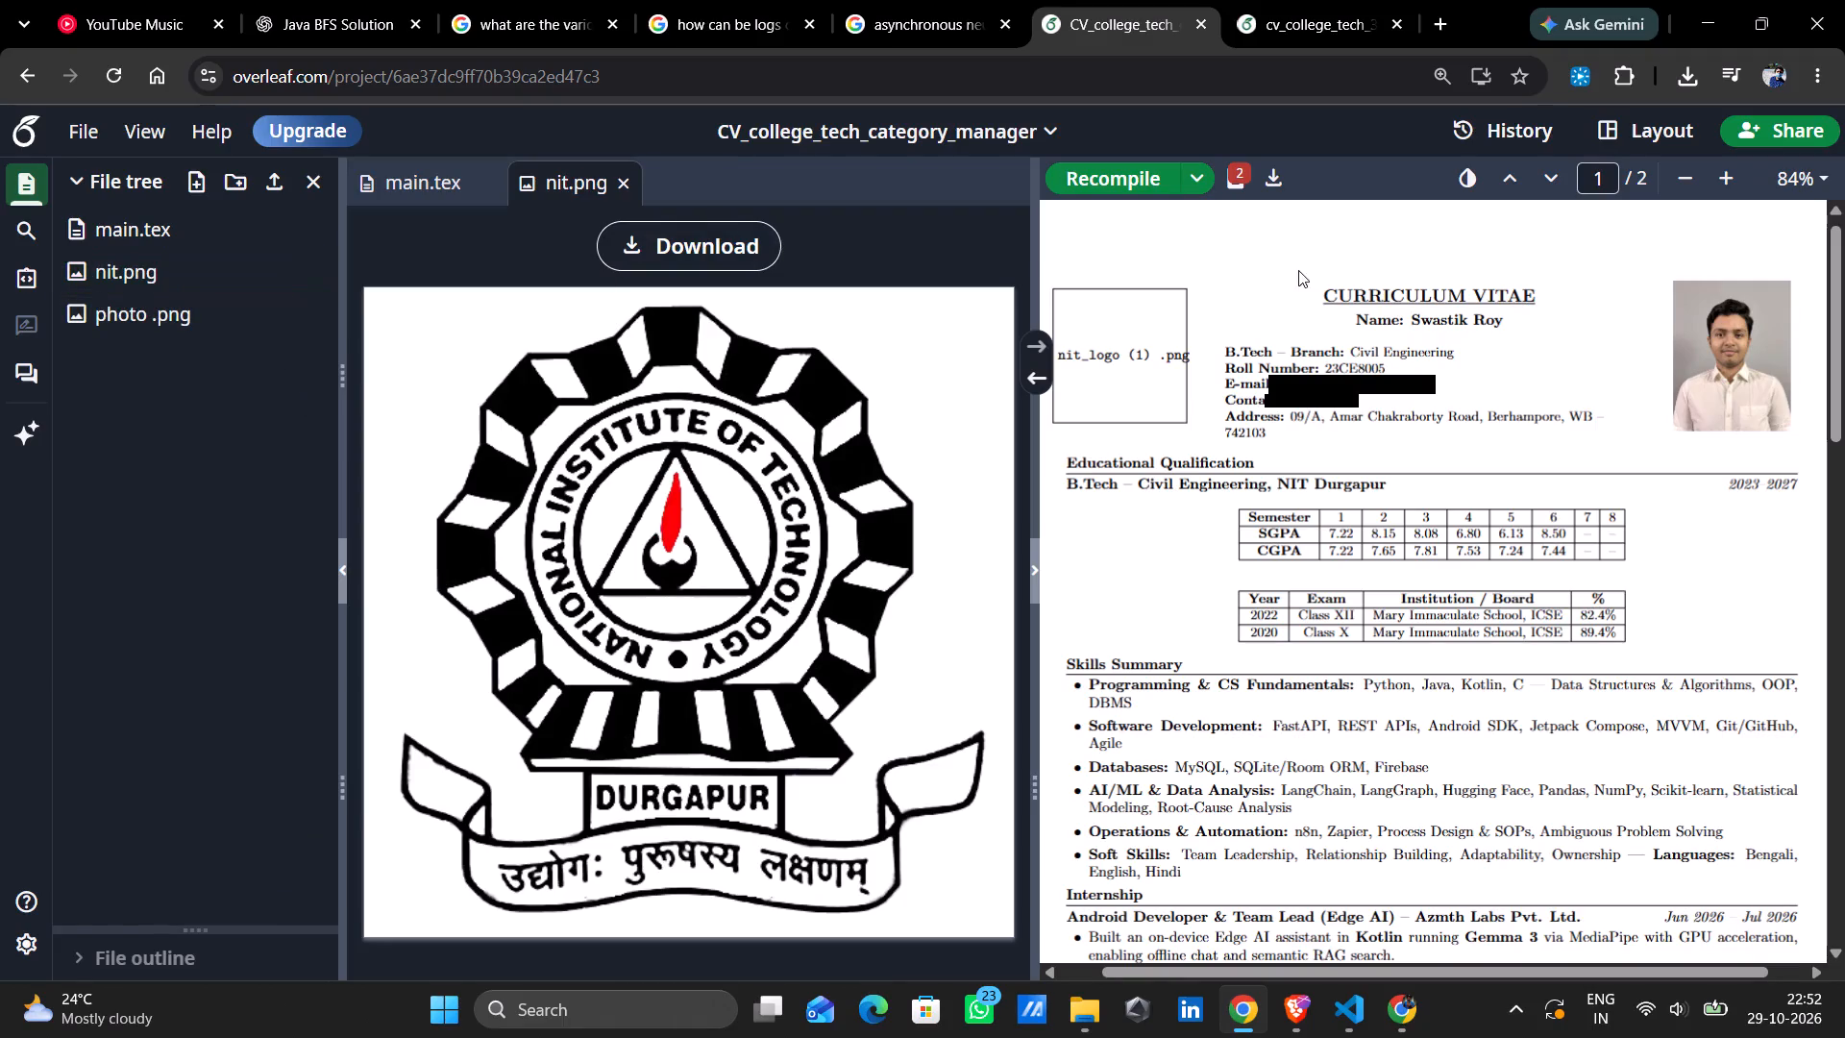
Change the logo file name in the header's \includegraphics line of main.tex to nit.png and recompile.
{"action": "triple_click", "coordinate": [1097, 348]}
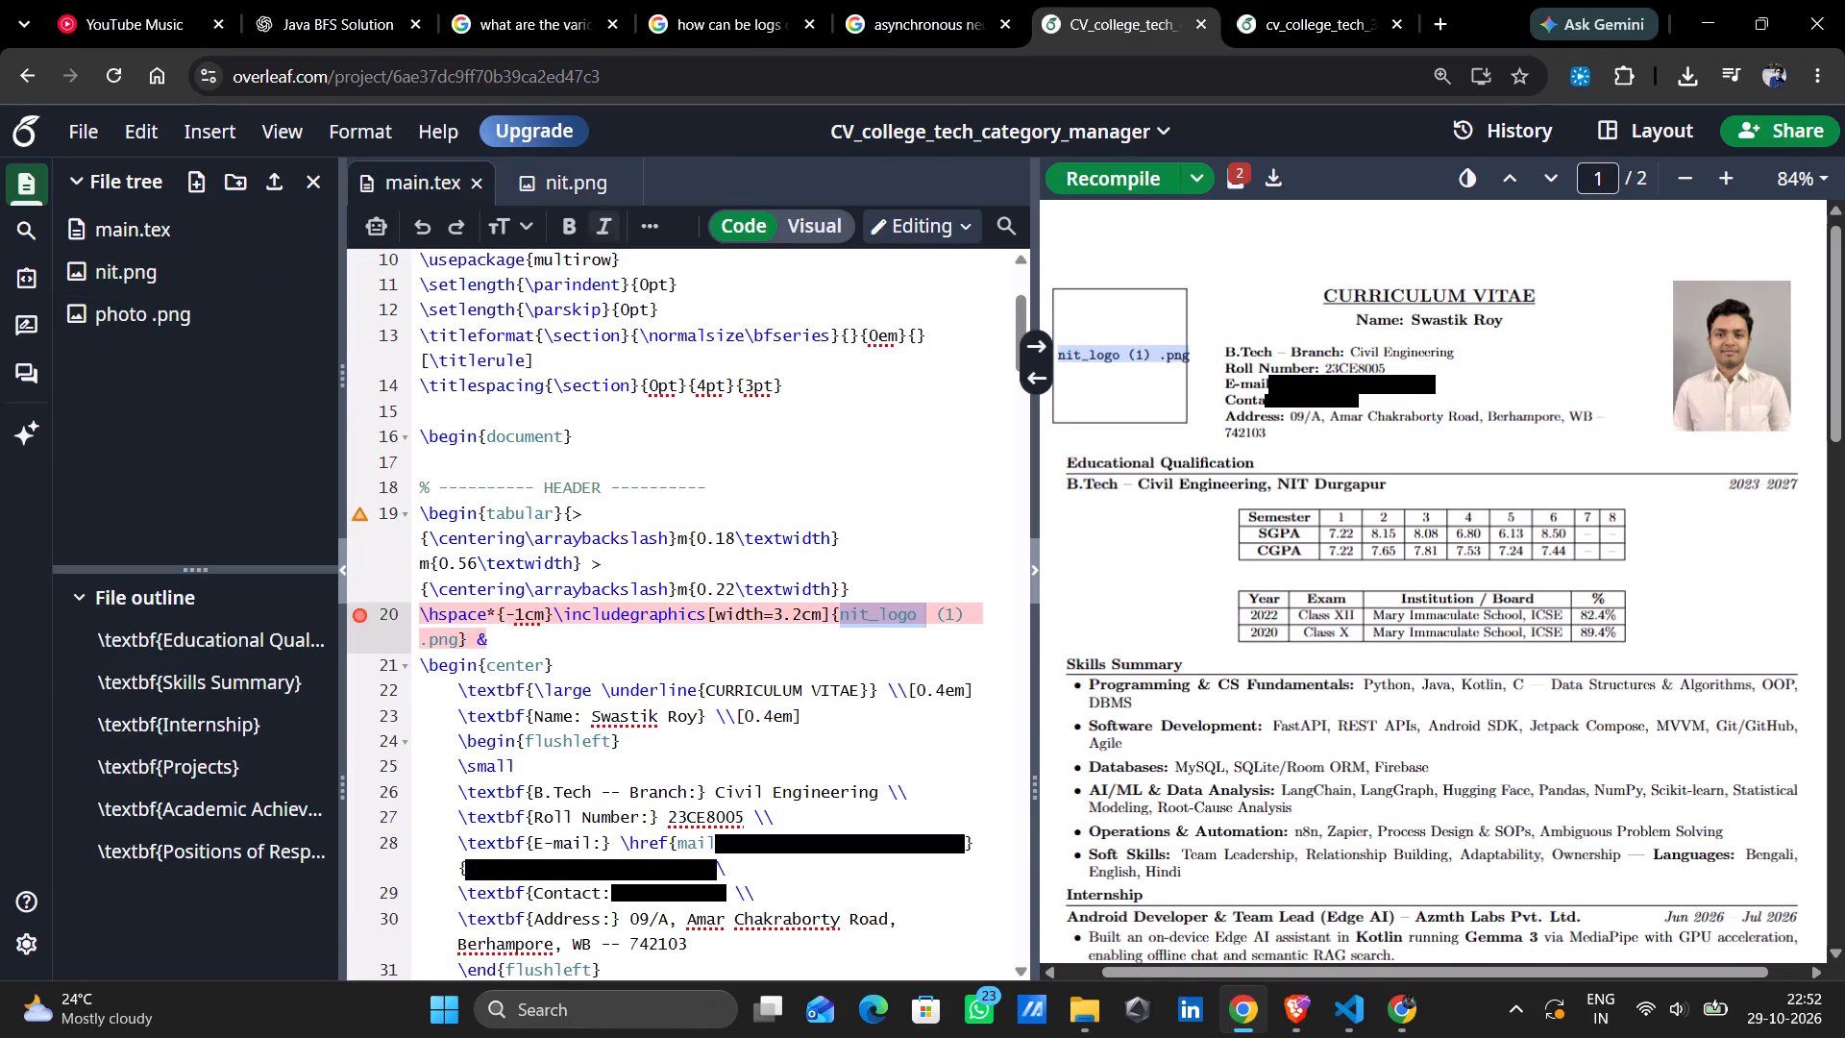
{"action": "left_click", "coordinate": [916, 617]}
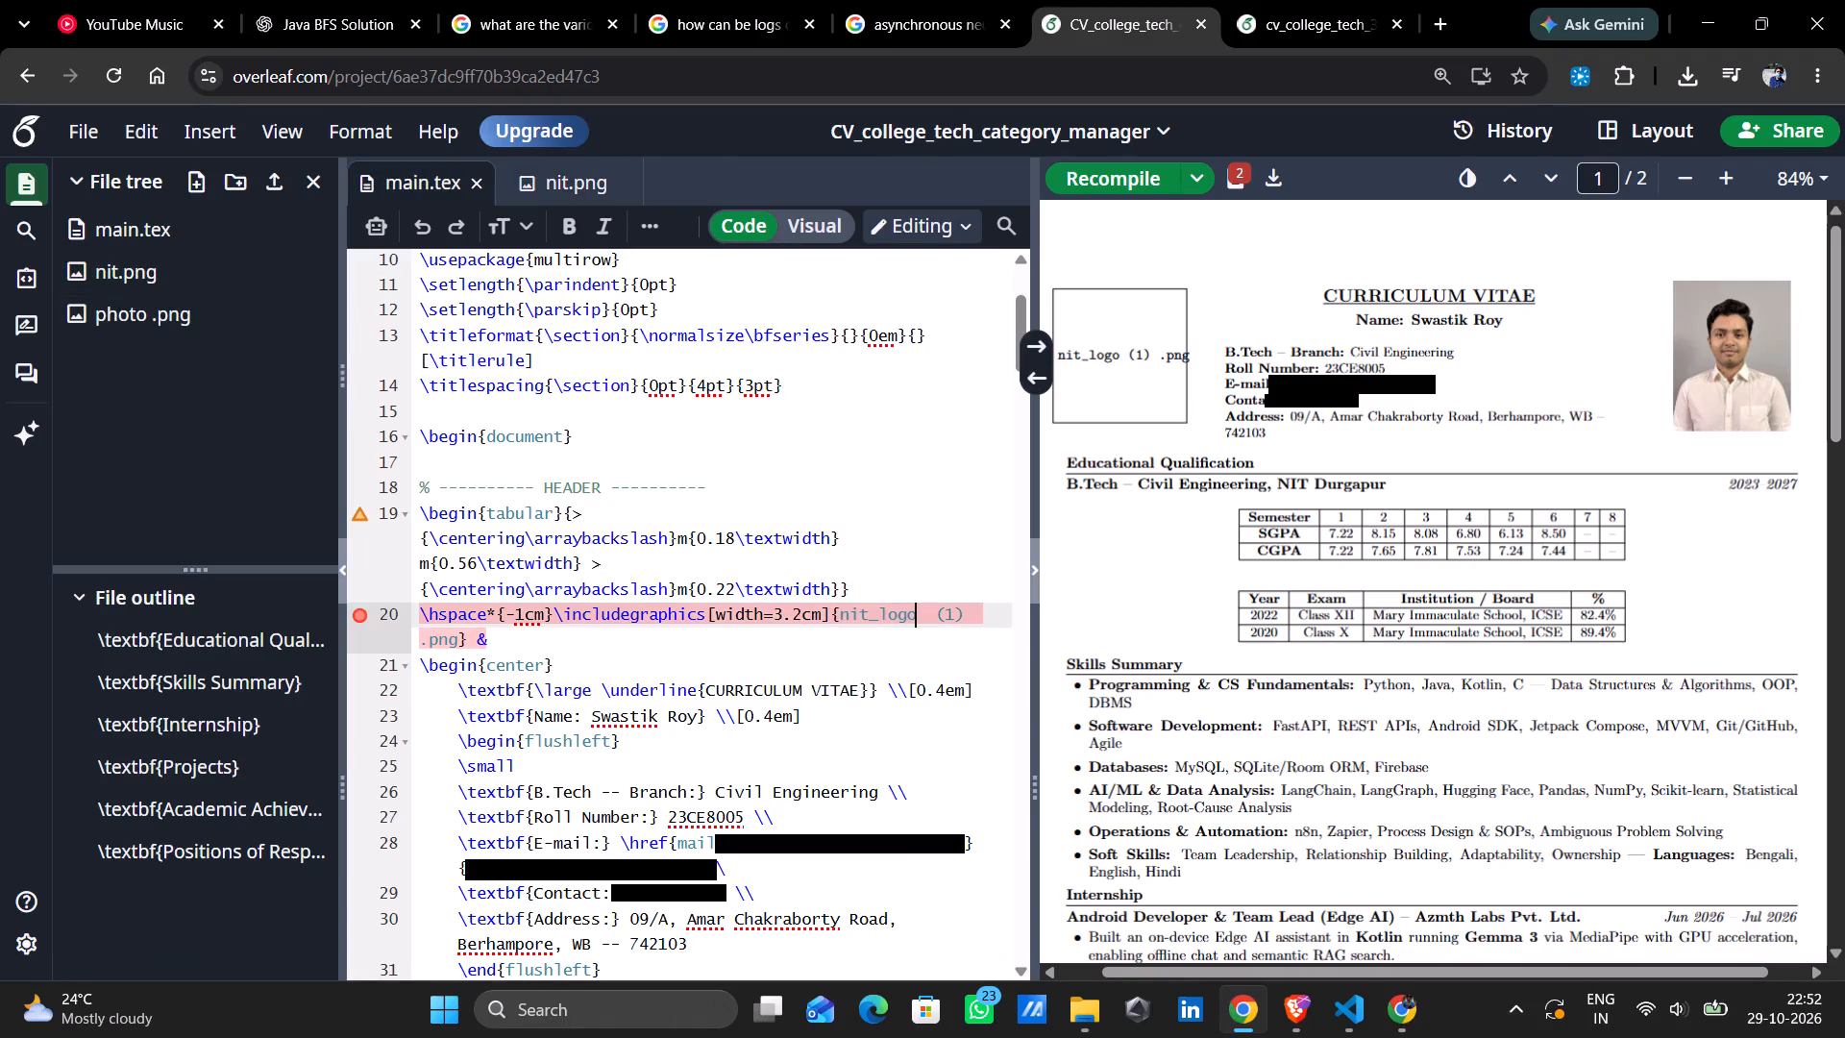
{"action": "key", "text": "Right"}
{"action": "key", "text": "Left"}
{"action": "key", "text": "Delete"}
{"action": "key", "text": "Delete"}
{"action": "key", "text": "Delete"}
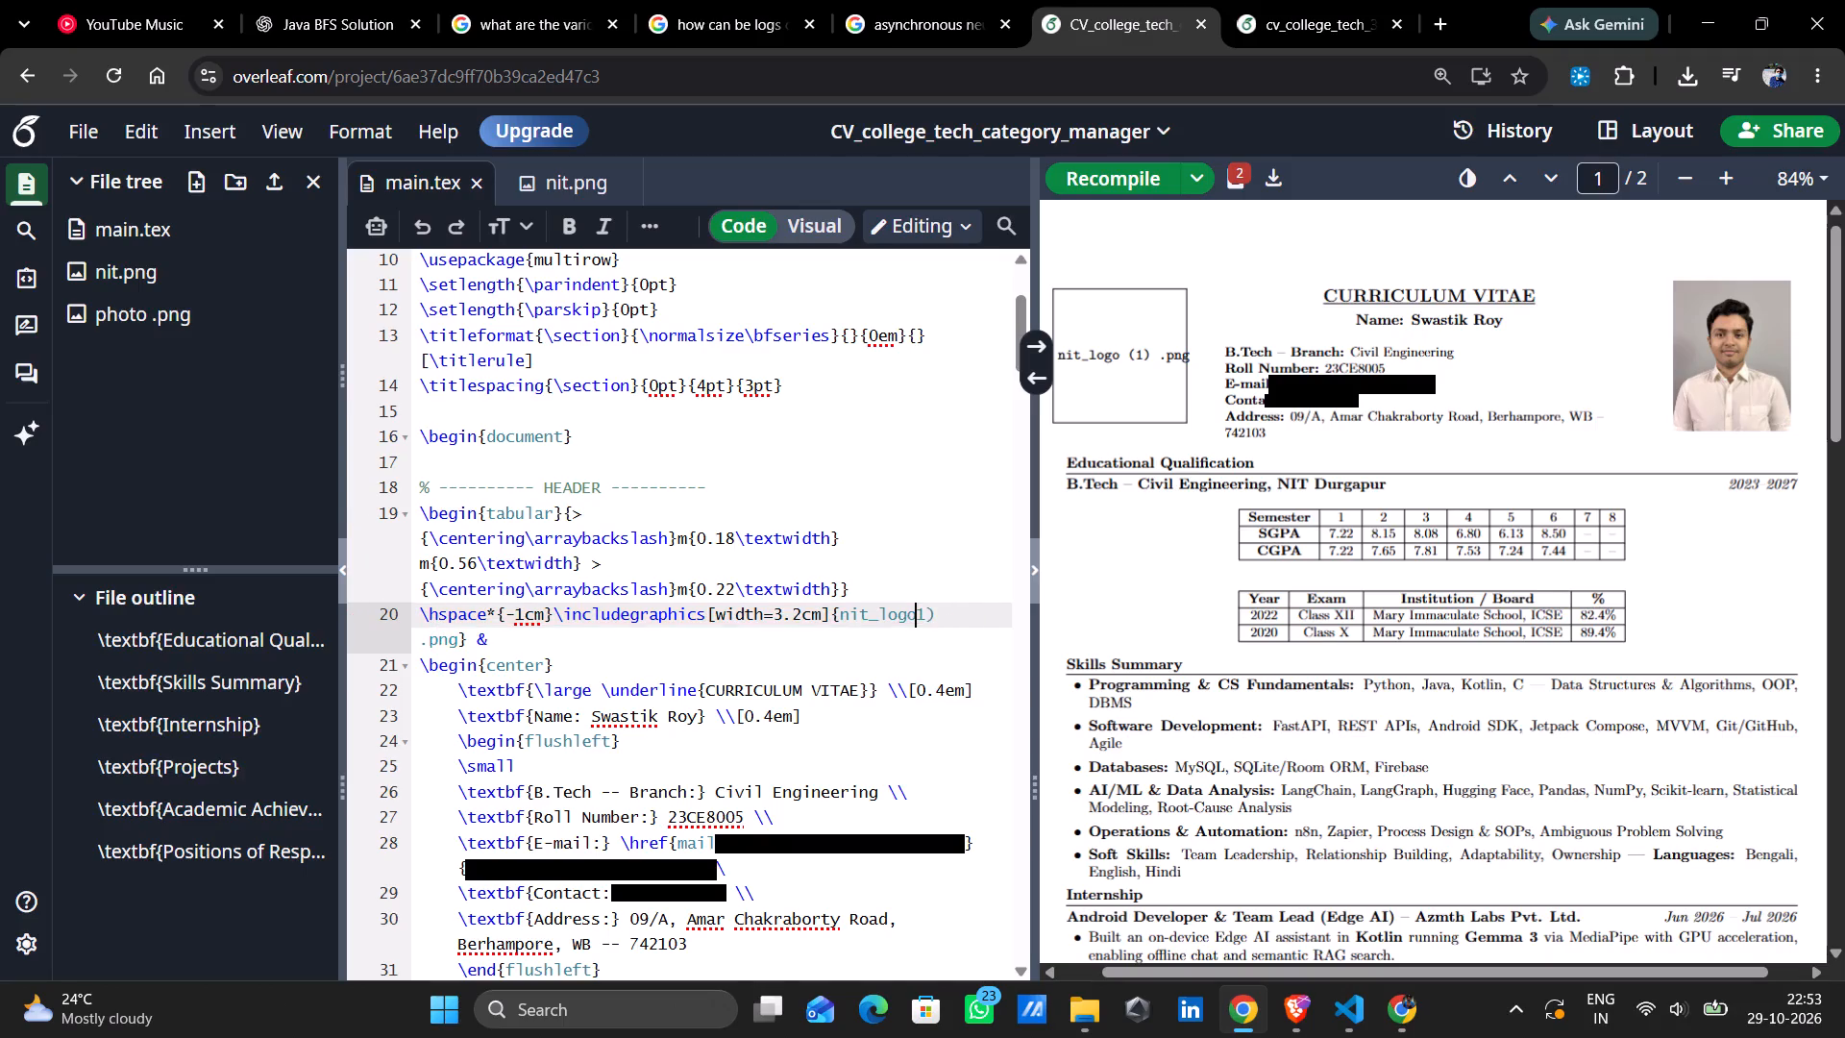
{"action": "key", "text": "Delete"}
{"action": "key", "text": "Delete"}
{"action": "key", "text": "Delete"}
{"action": "key", "text": "Delete"}
{"action": "key", "text": "BackSpace"}
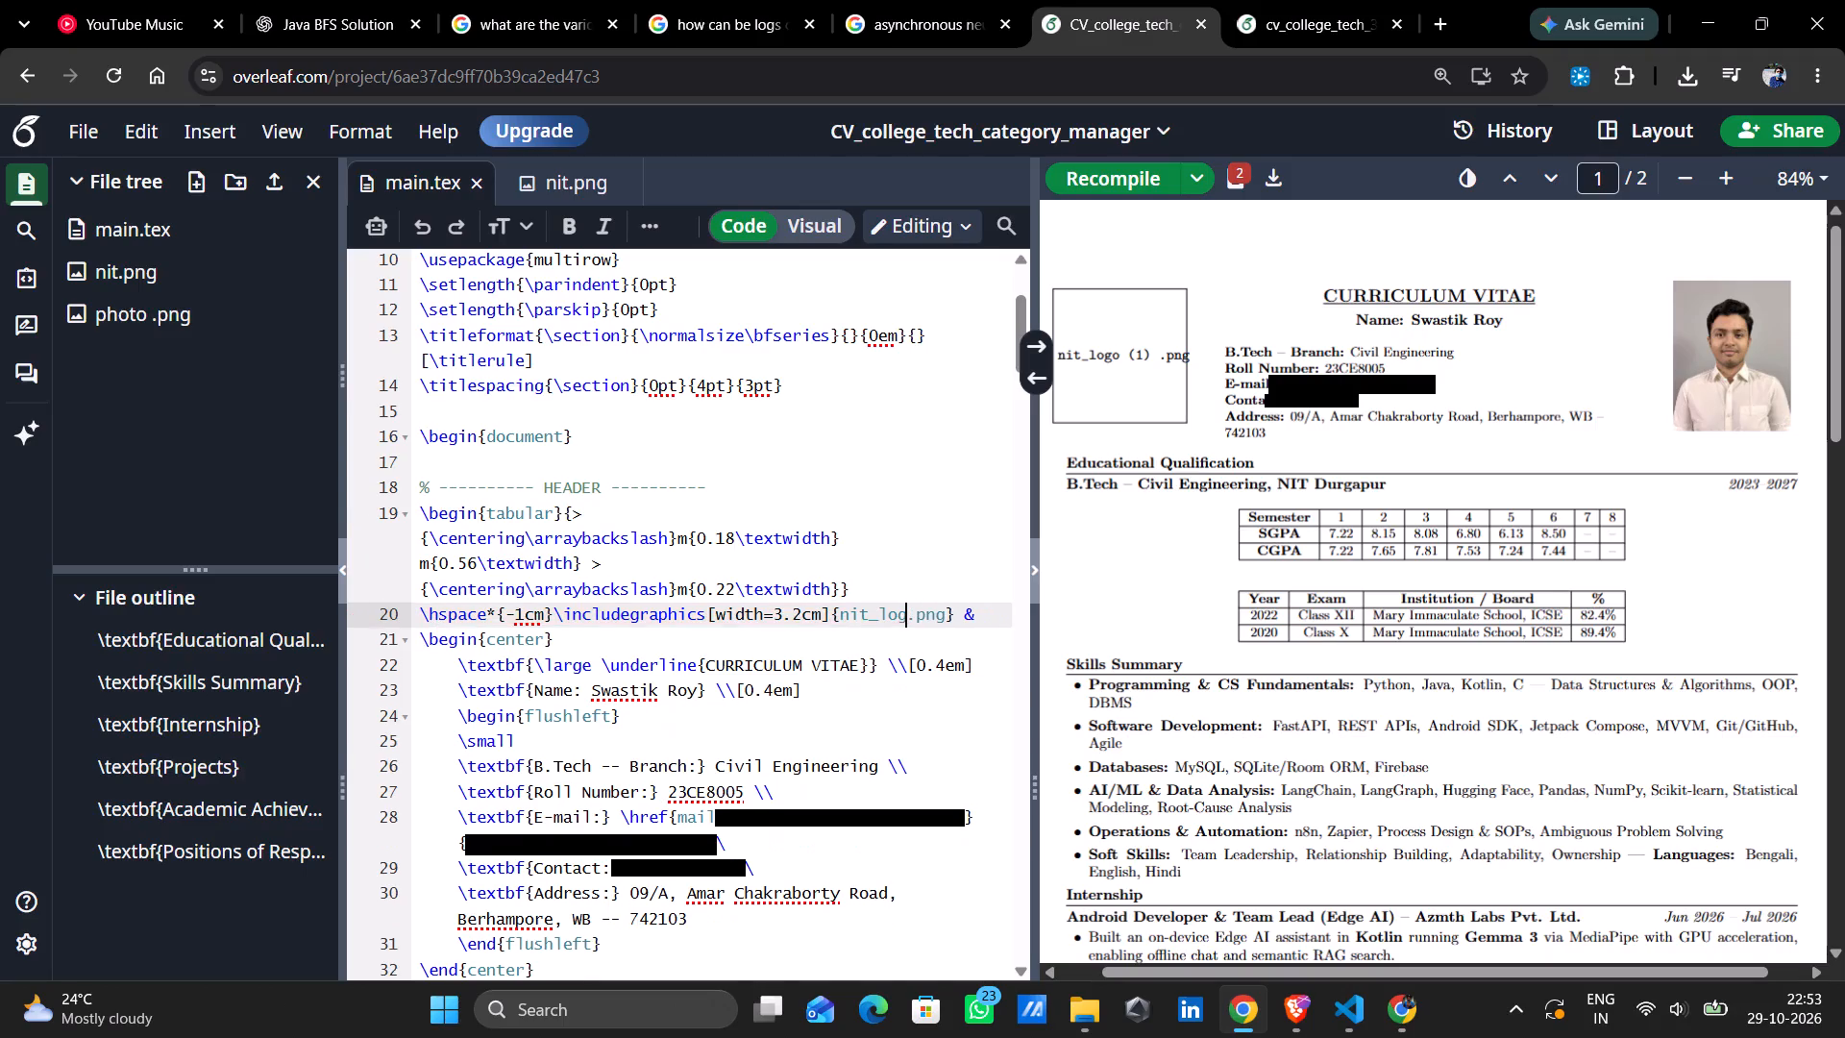
{"action": "key", "text": "BackSpace"}
{"action": "key", "text": "BackSpace"}
{"action": "key", "text": "BackSpace"}
{"action": "key", "text": "BackSpace"}
{"action": "left_click", "coordinate": [1134, 180]}
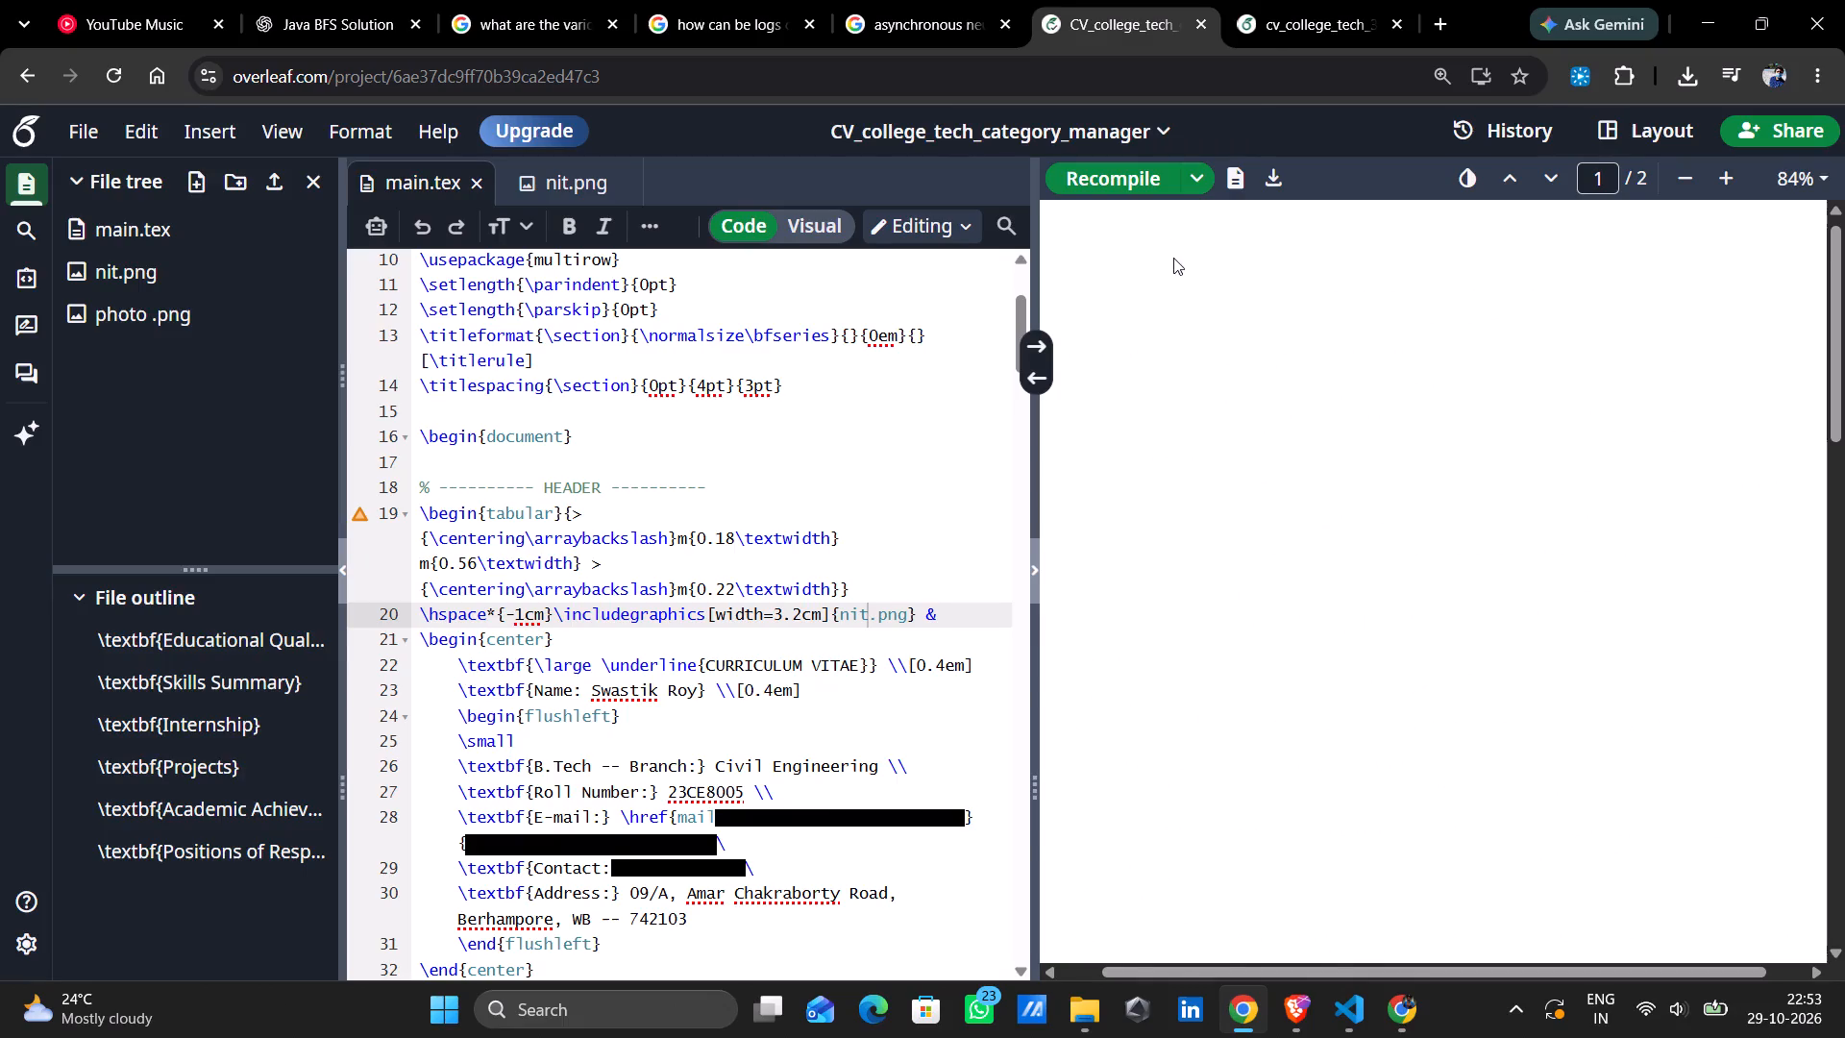
Review the recompiled category manager CV and compare its layout with the cv_college_tech_3 CV.
{"action": "scroll", "coordinate": [1286, 520], "scroll_direction": "down", "scroll_amount": 5}
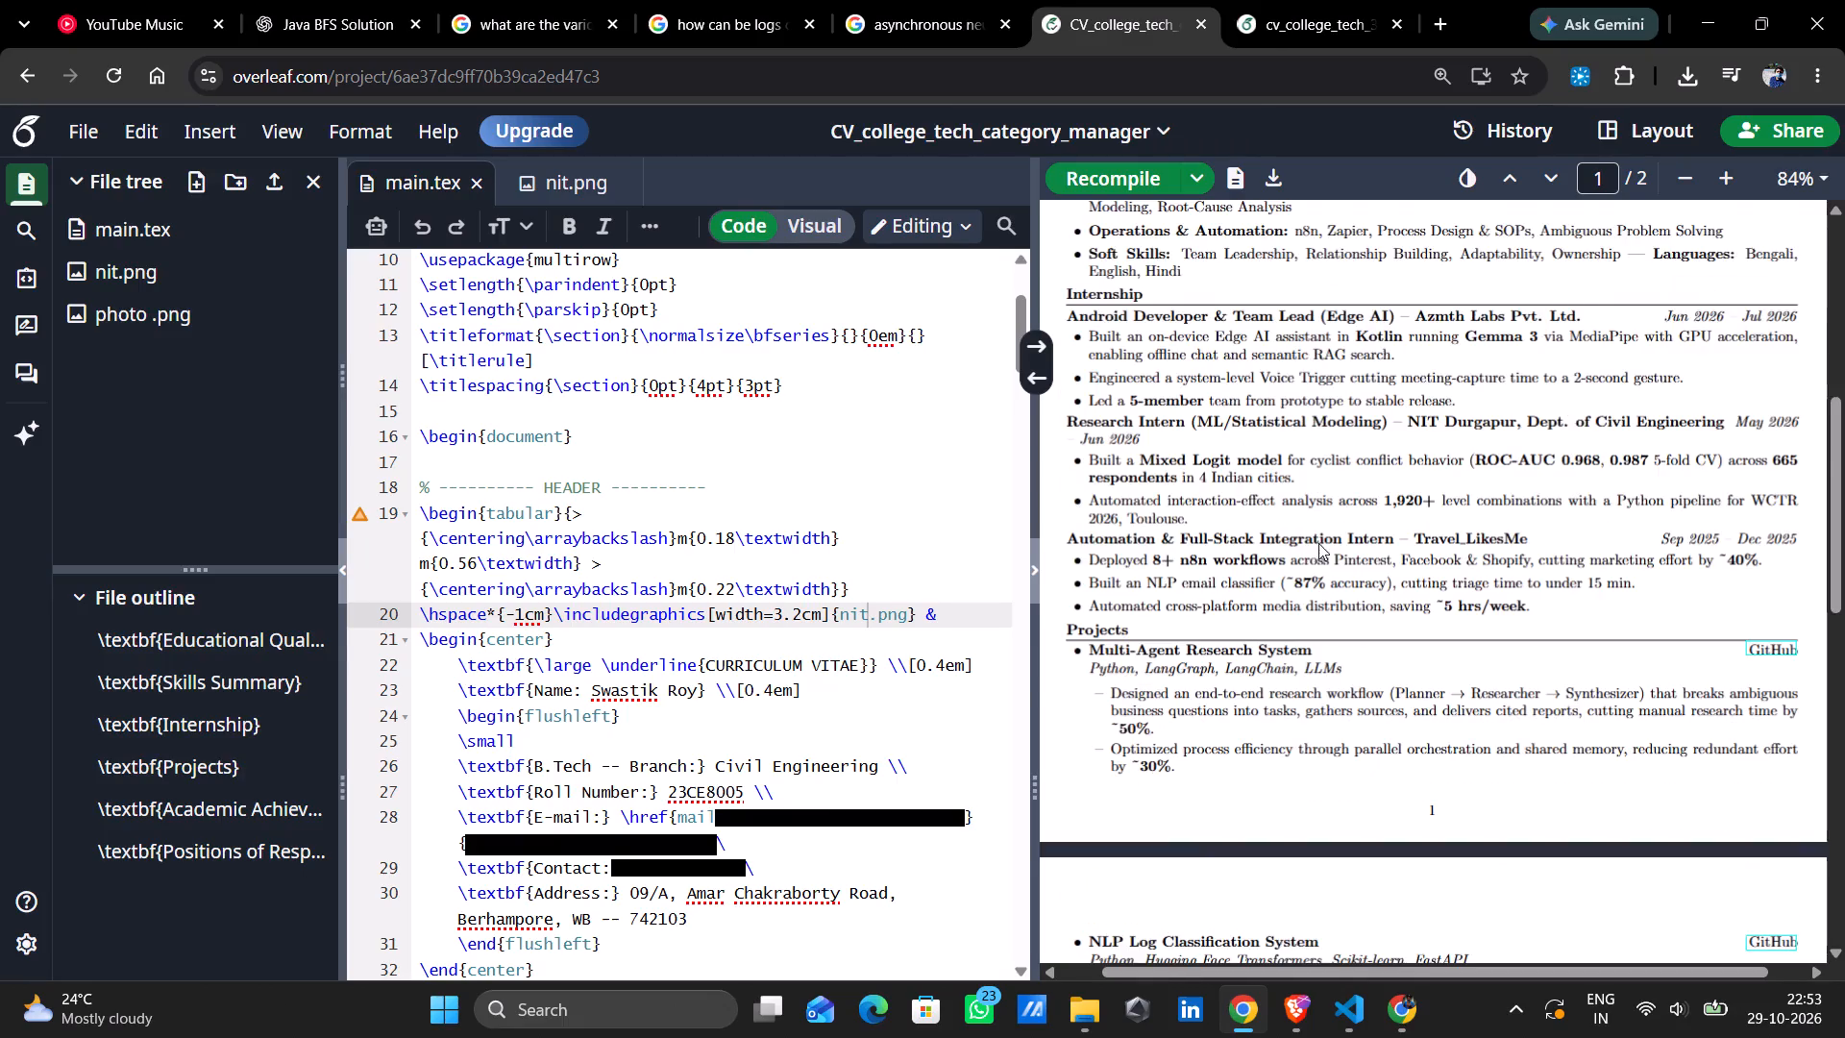
{"action": "scroll", "coordinate": [1318, 543], "scroll_direction": "down", "scroll_amount": 10}
{"action": "scroll", "coordinate": [1319, 542], "scroll_direction": "up", "scroll_amount": 17}
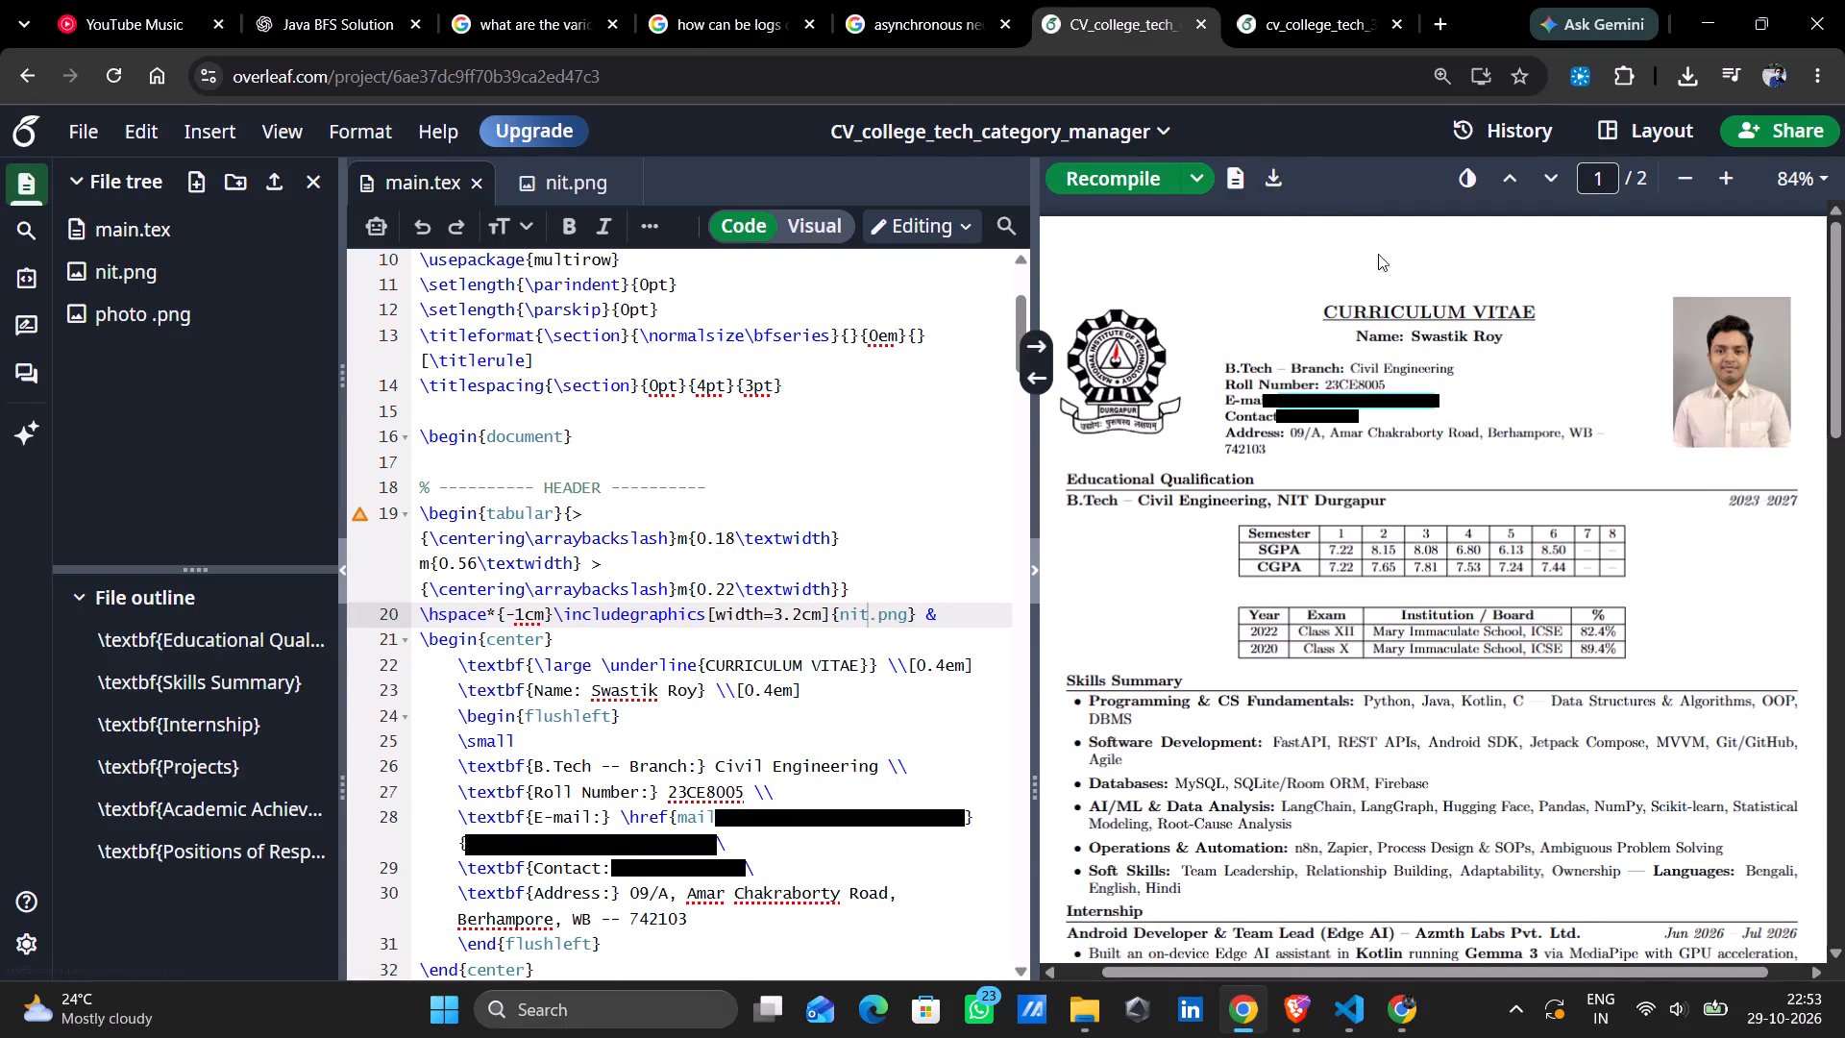
{"action": "left_click", "coordinate": [1284, 3]}
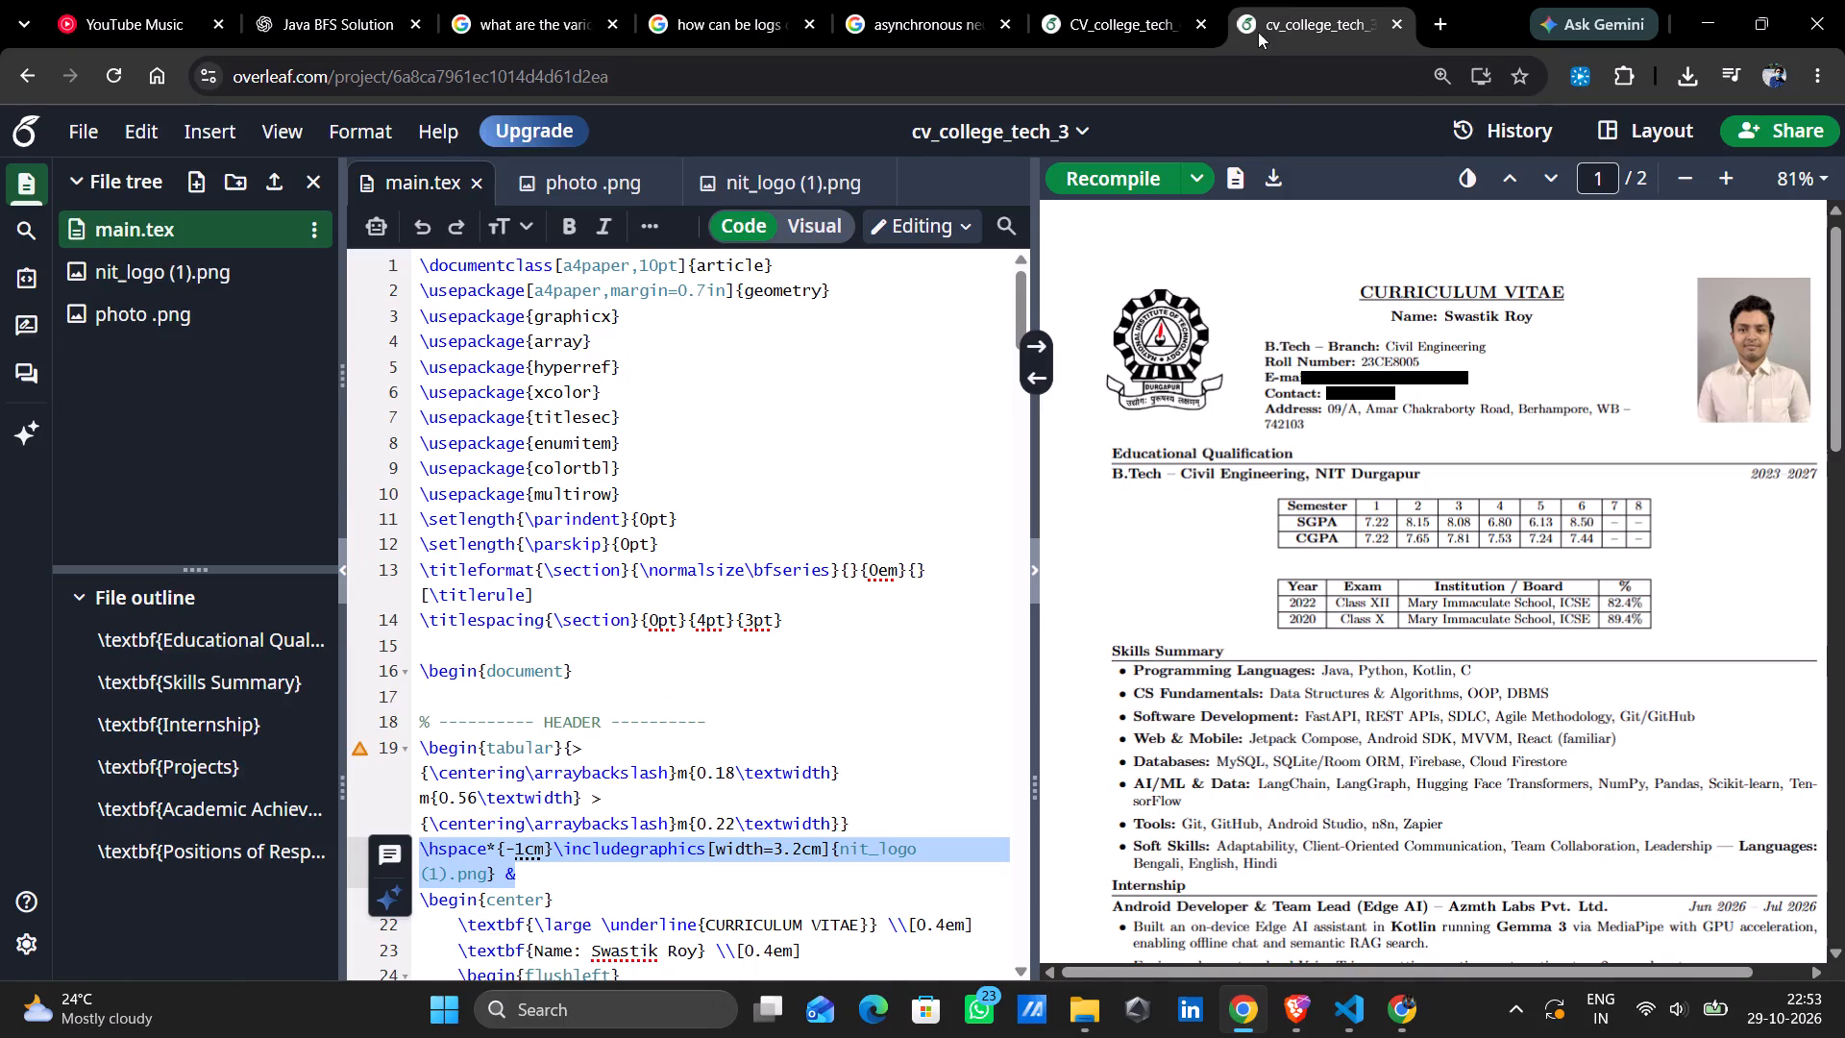
{"action": "scroll", "coordinate": [1321, 509], "scroll_direction": "down", "scroll_amount": 1, "text": "ctrl"}
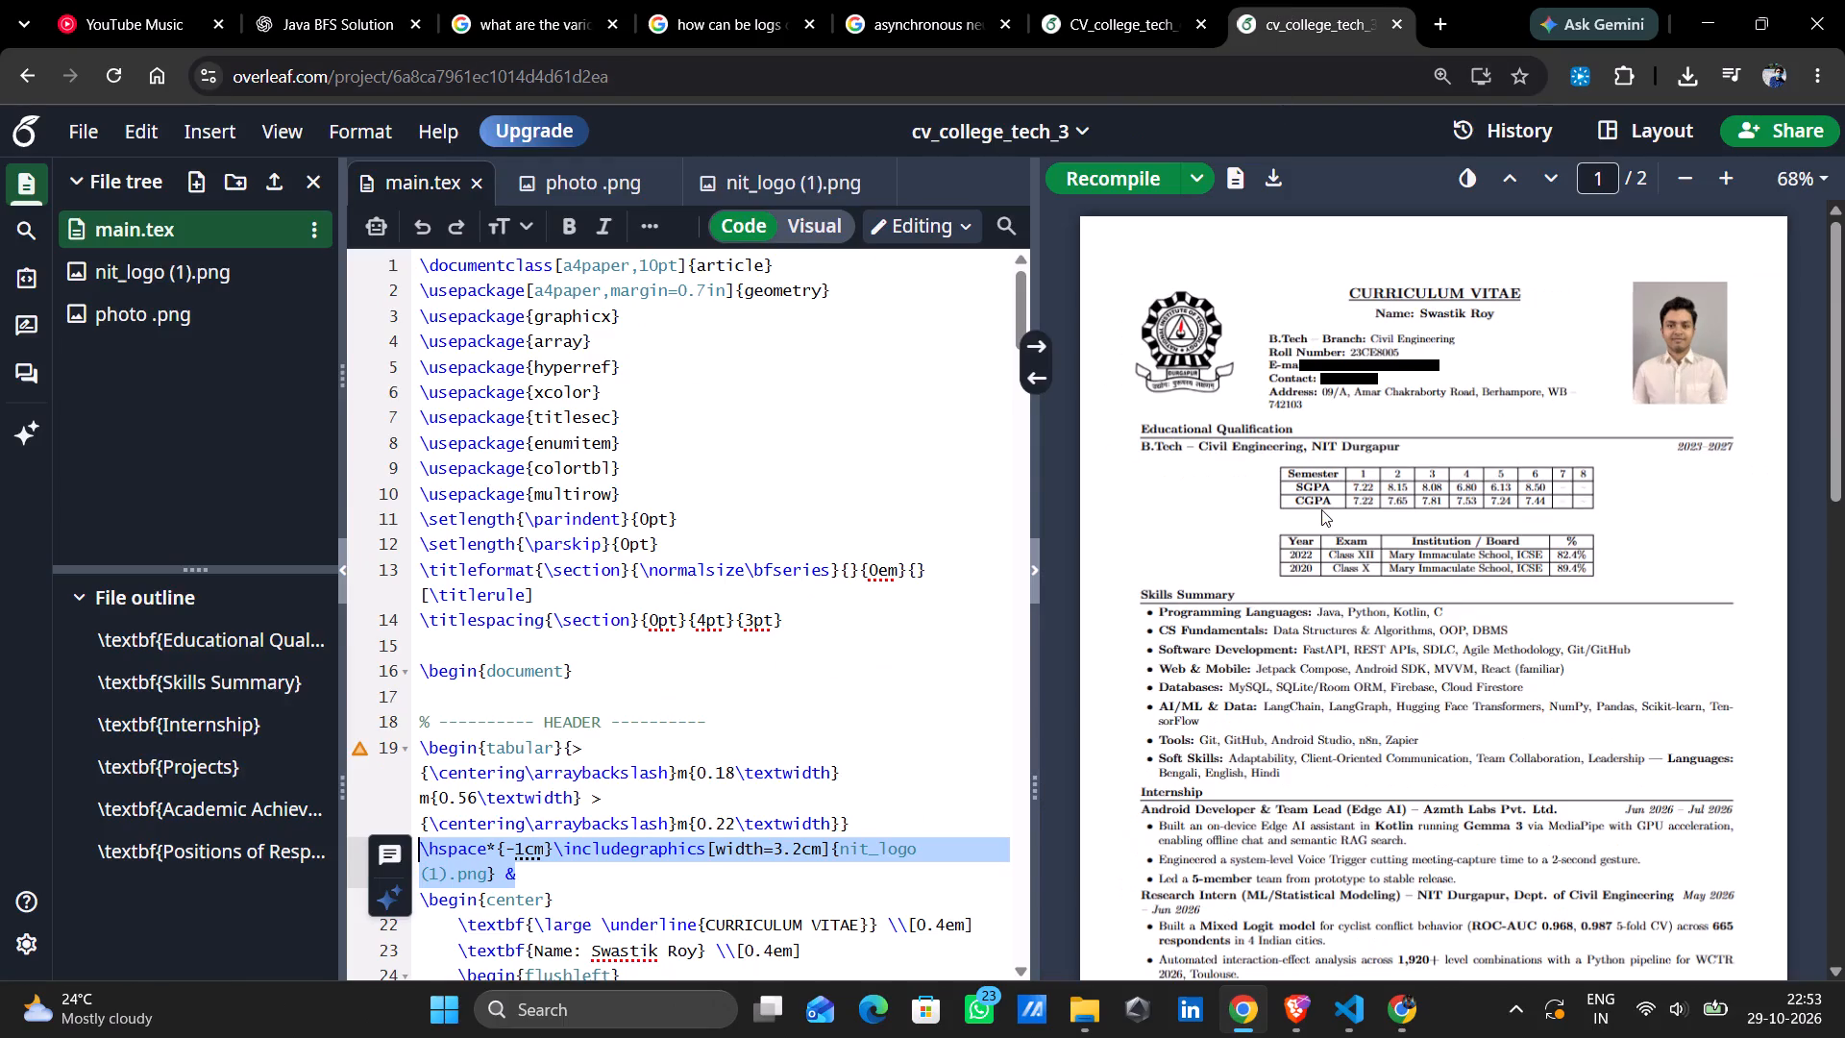
{"action": "left_click", "coordinate": [1114, 7]}
{"action": "scroll", "coordinate": [1524, 492], "scroll_direction": "down", "scroll_amount": 1, "text": "ctrl"}
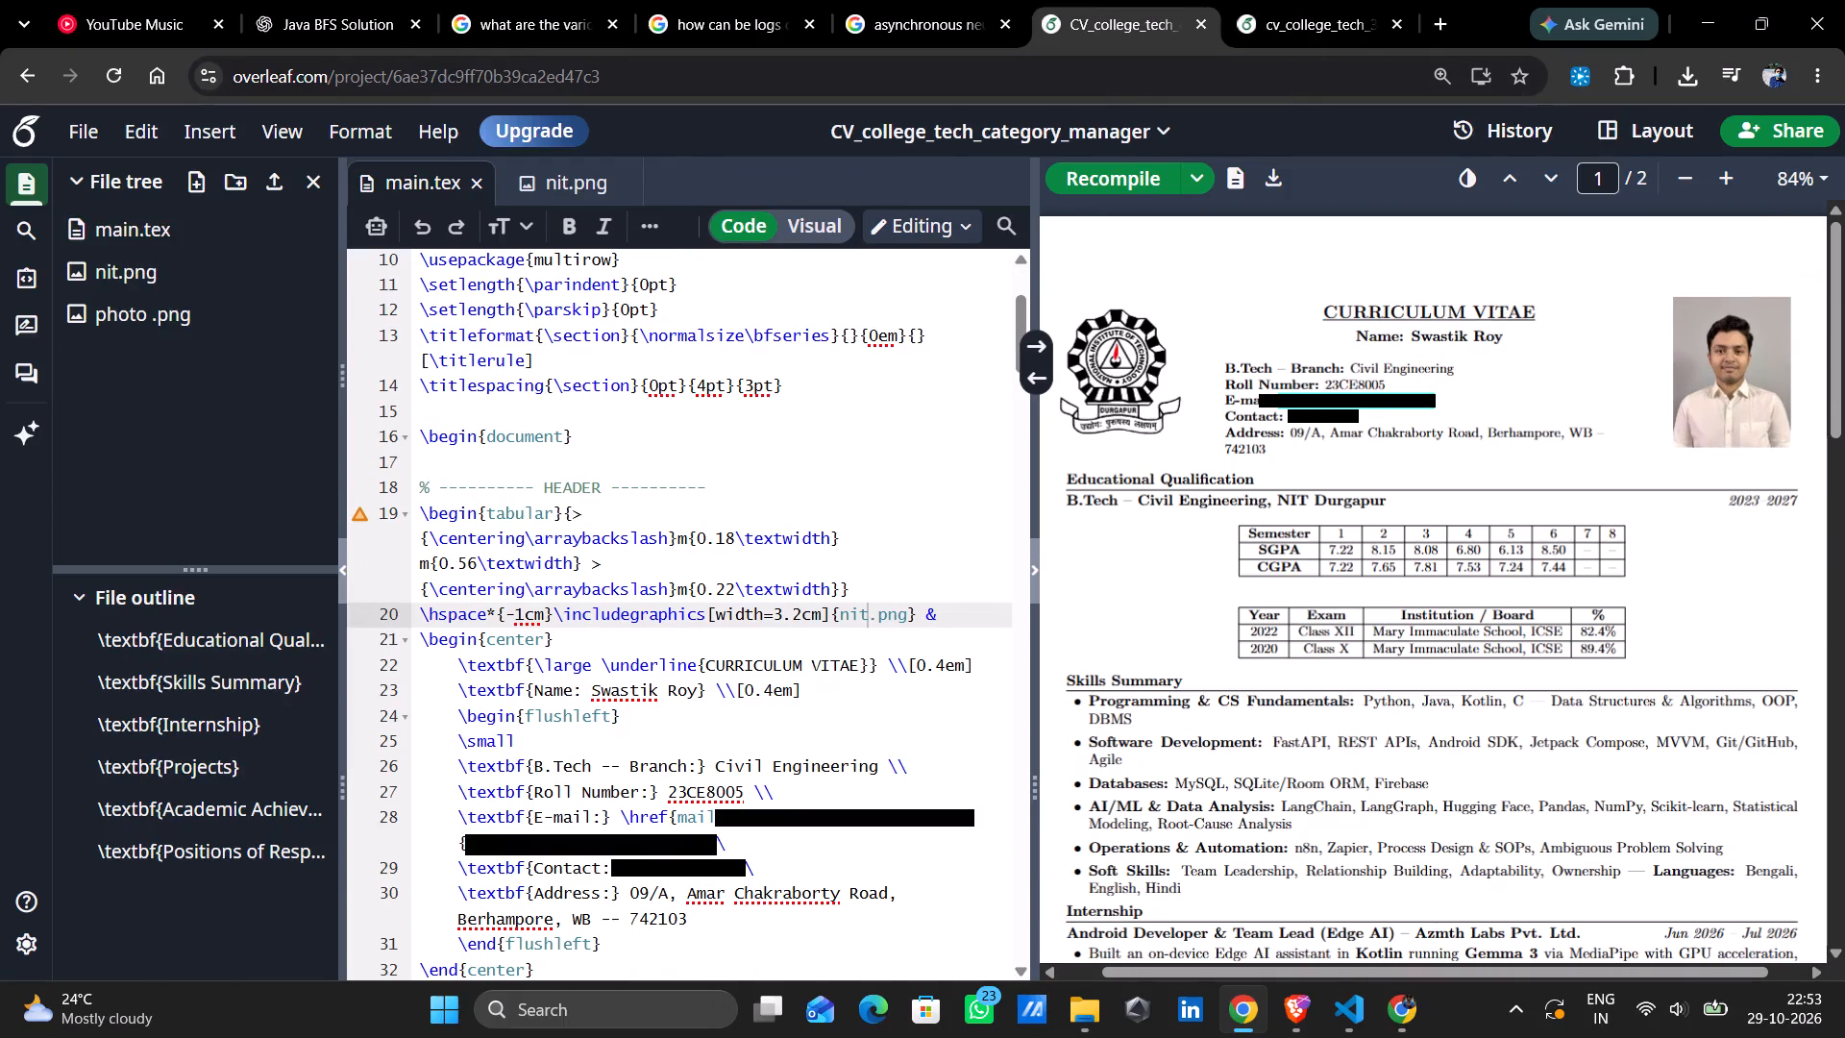
Download the compiled category manager CV as a PDF and close the PDF viewer that opens.
{"action": "left_click", "coordinate": [1277, 178]}
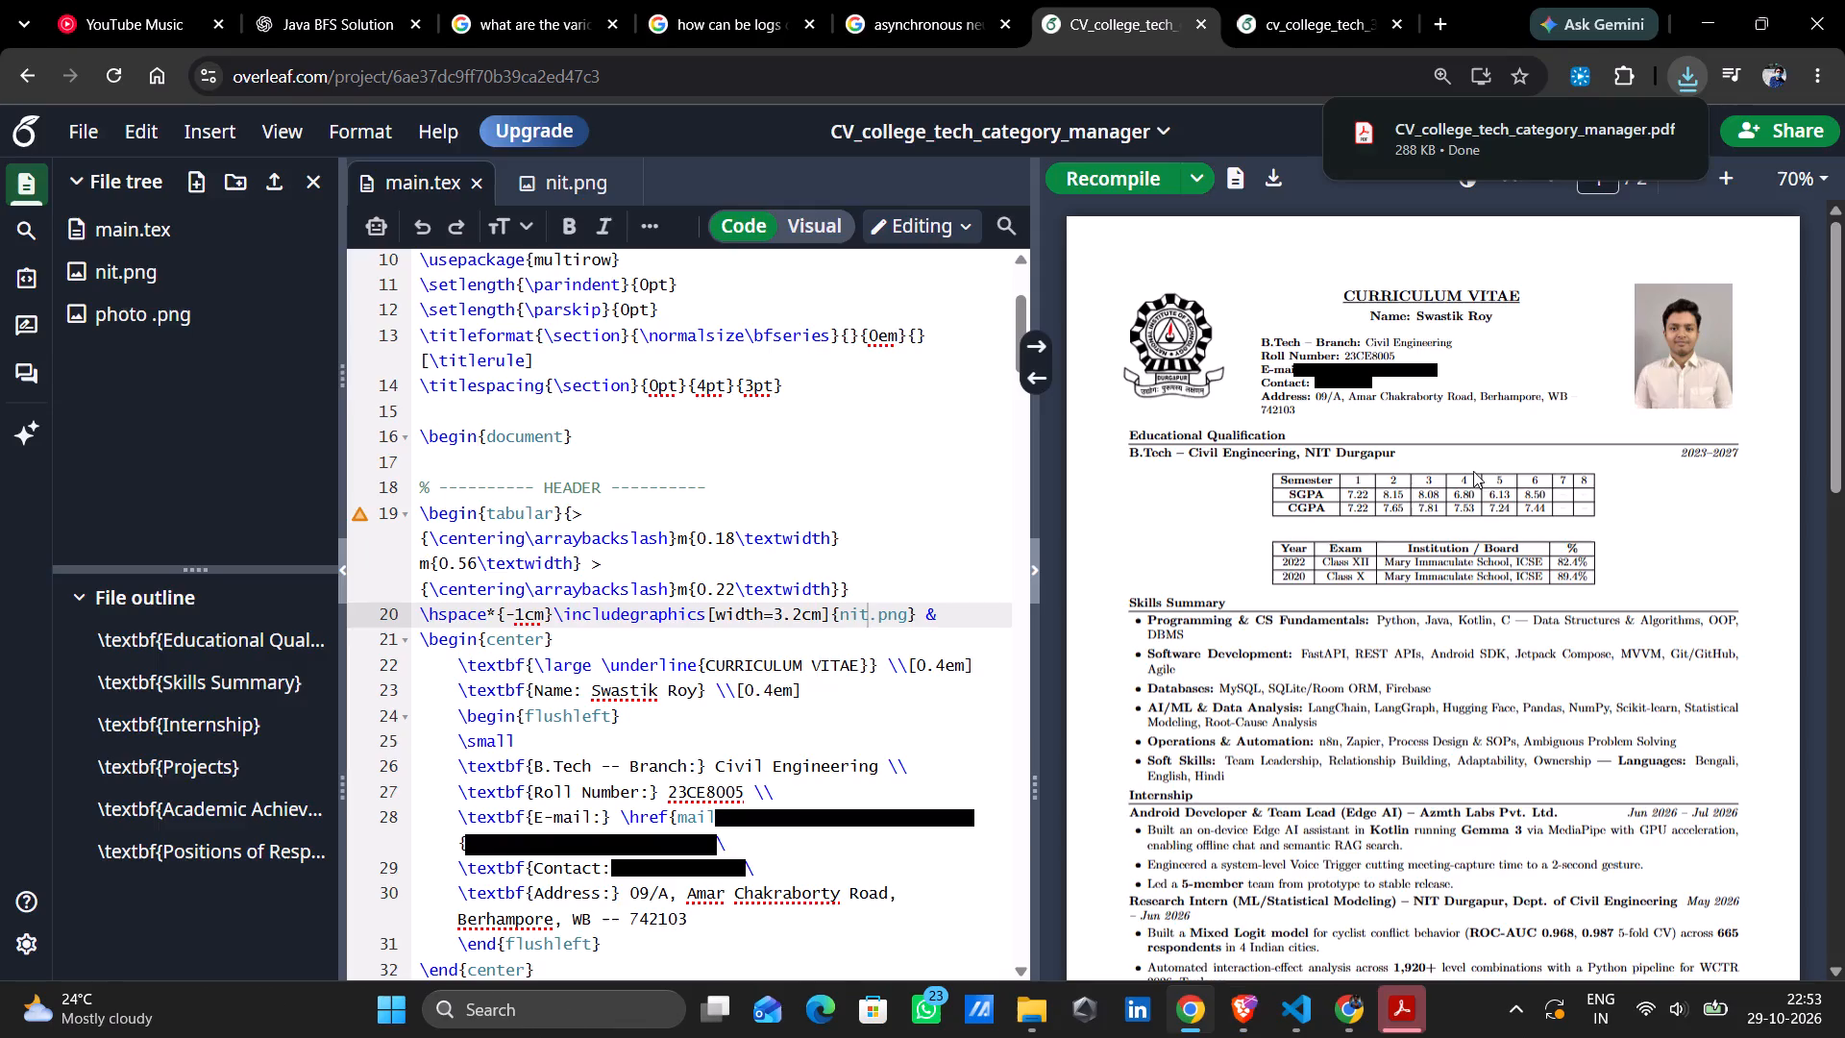
{"action": "left_click", "coordinate": [1844, 0]}
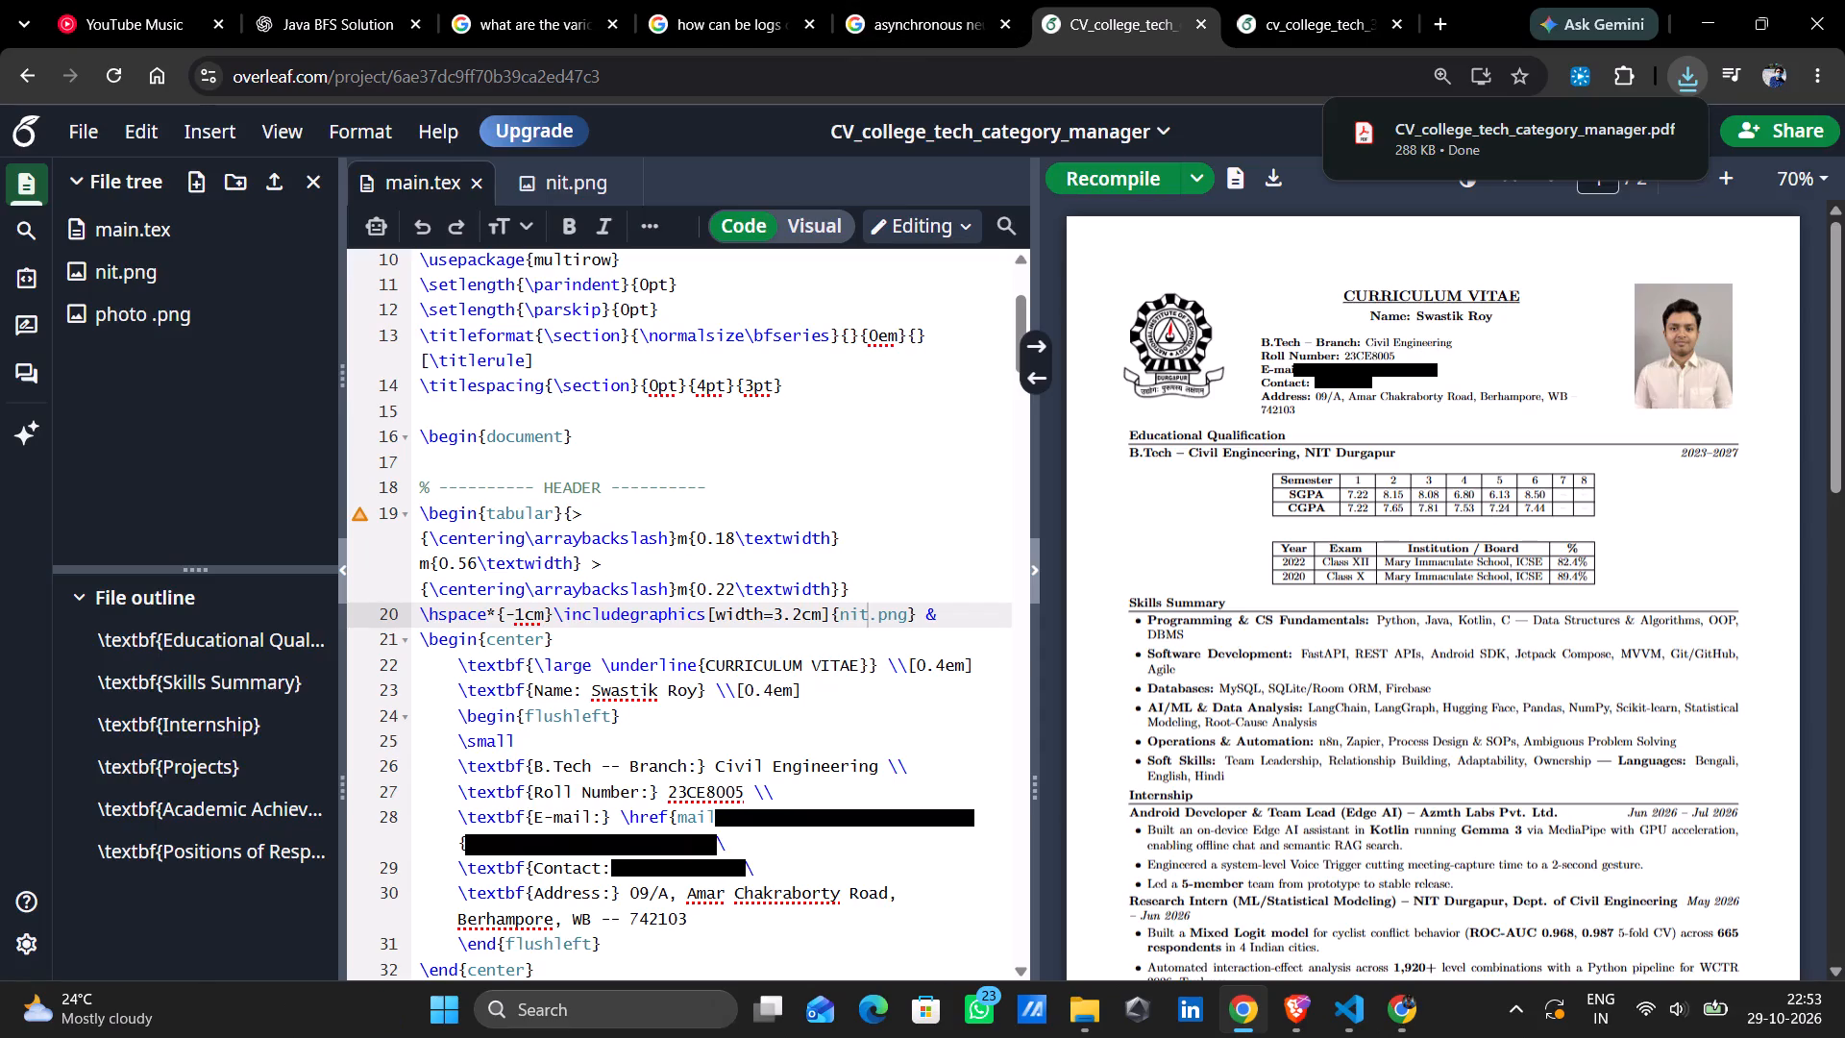
Switch to the other Chrome window, open Google Drive and upload CV_college_tech_category_manager.pdf from the Downloads folder, dismissing the Gemini offer.
{"action": "left_click", "coordinate": [1396, 1004]}
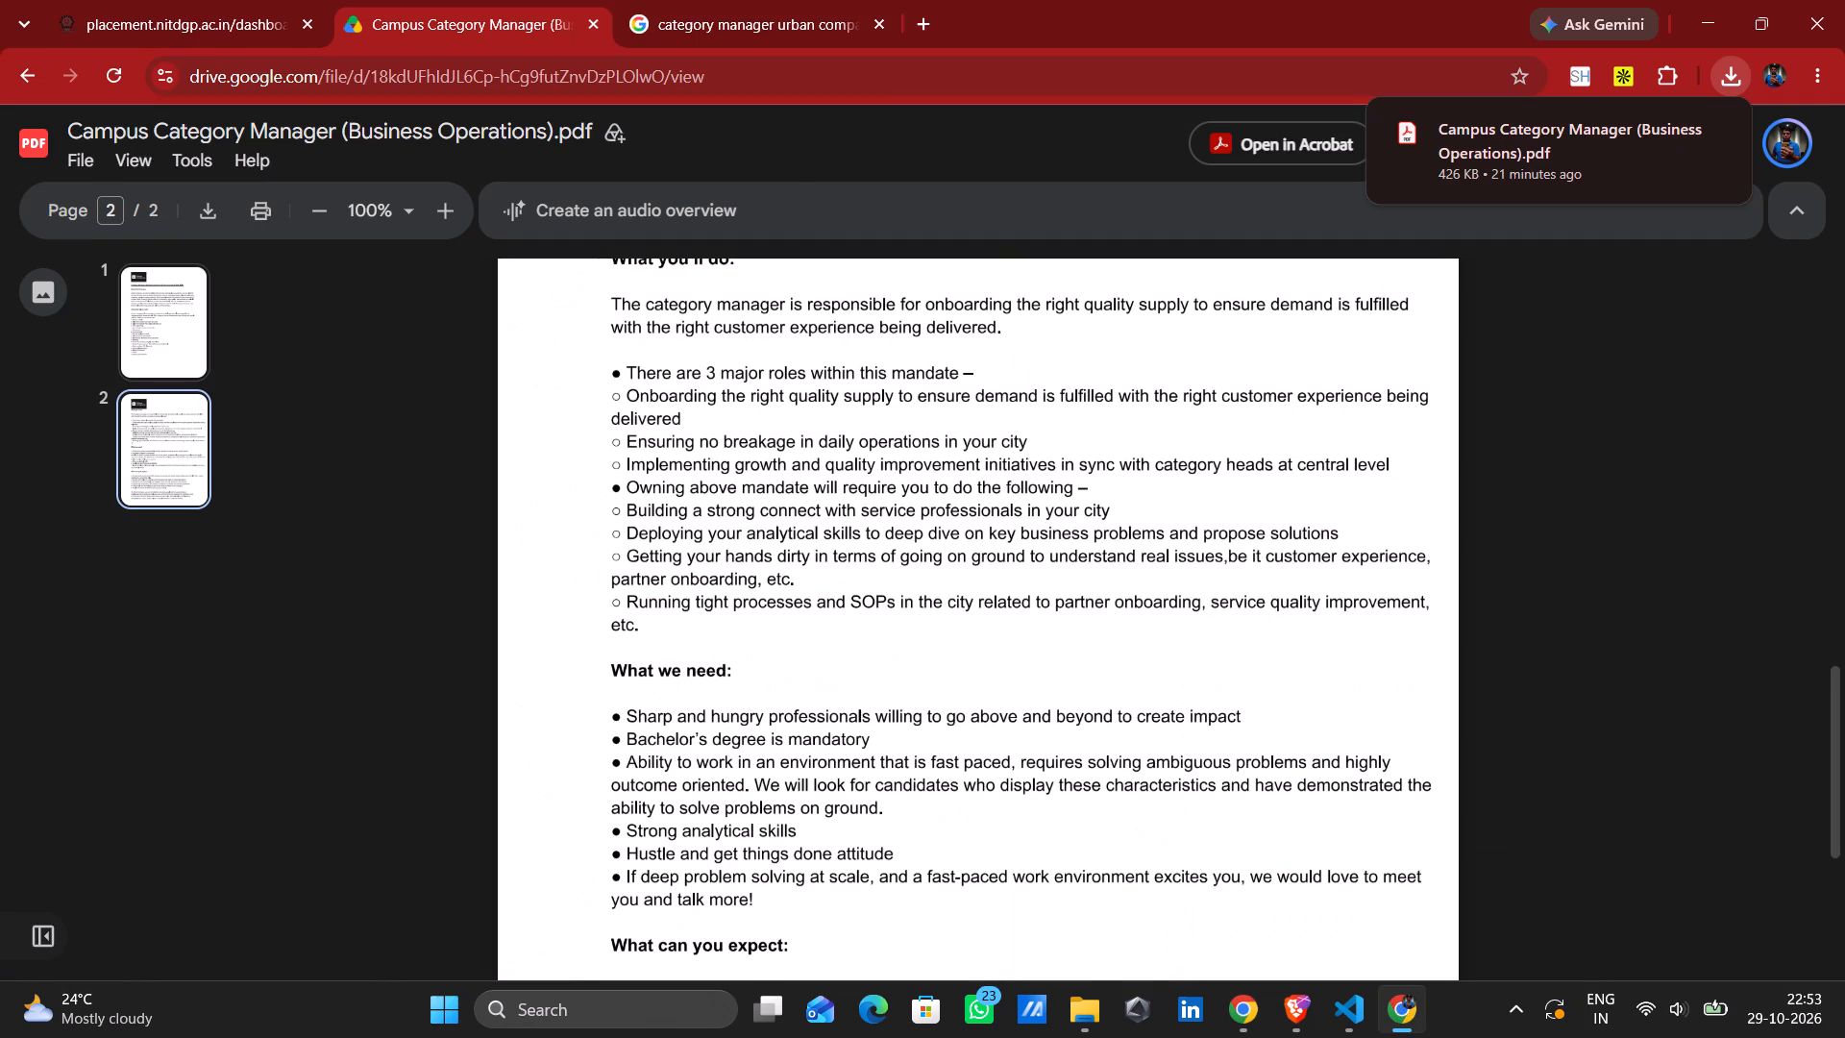
{"action": "left_click", "coordinate": [929, 23]}
{"action": "type", "text": "drive"}
{"action": "key", "text": "Return"}
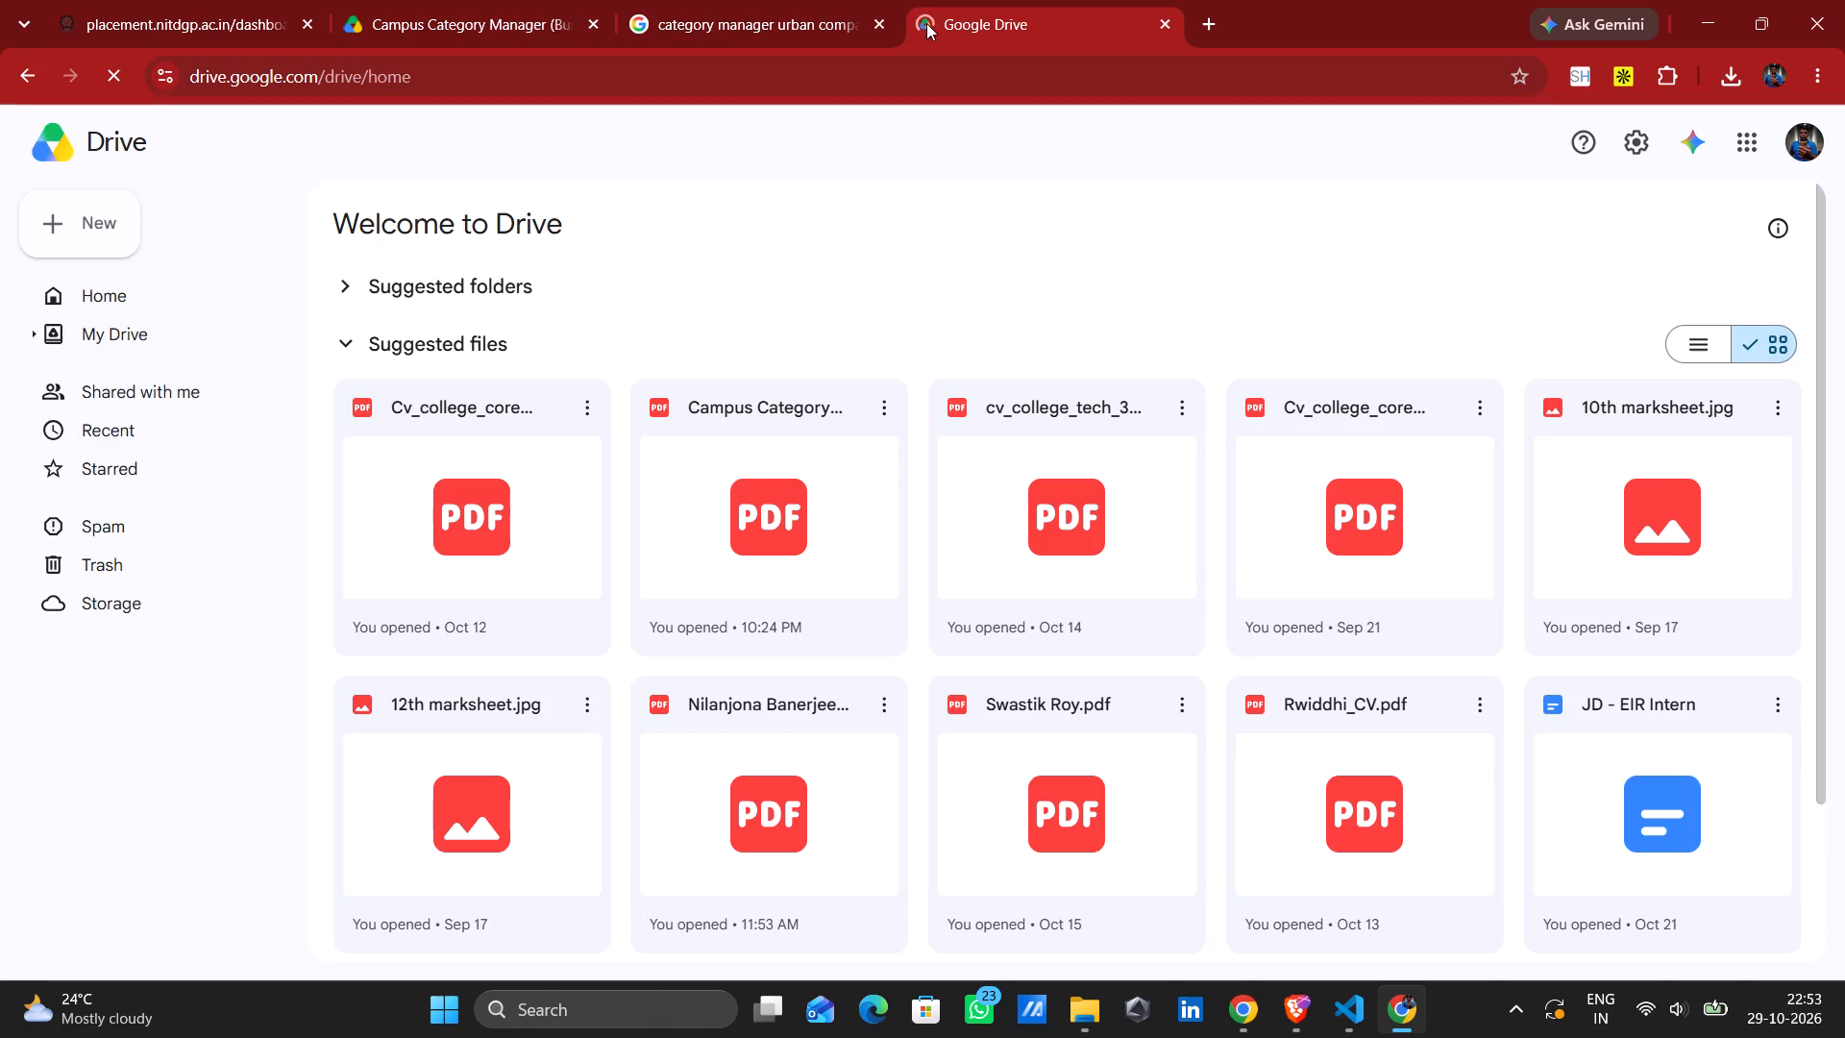
{"action": "left_click", "coordinate": [73, 232]}
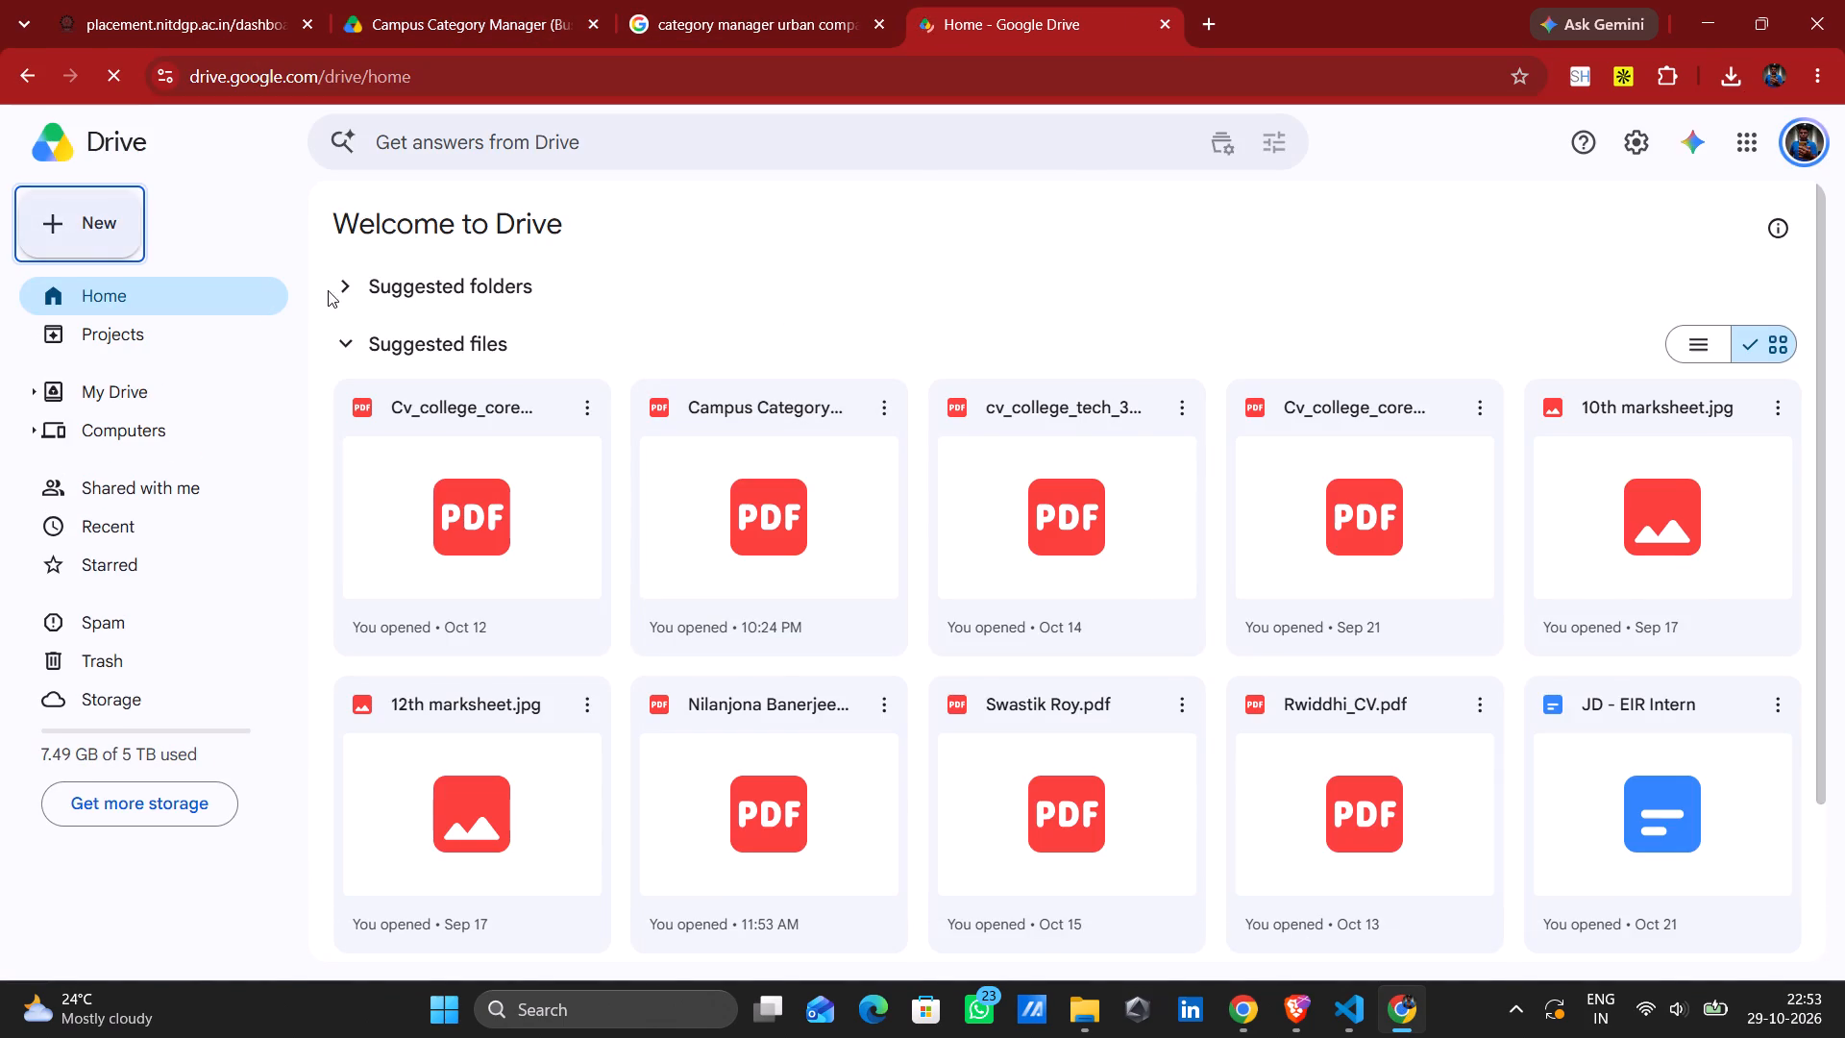
{"action": "left_click", "coordinate": [137, 282]}
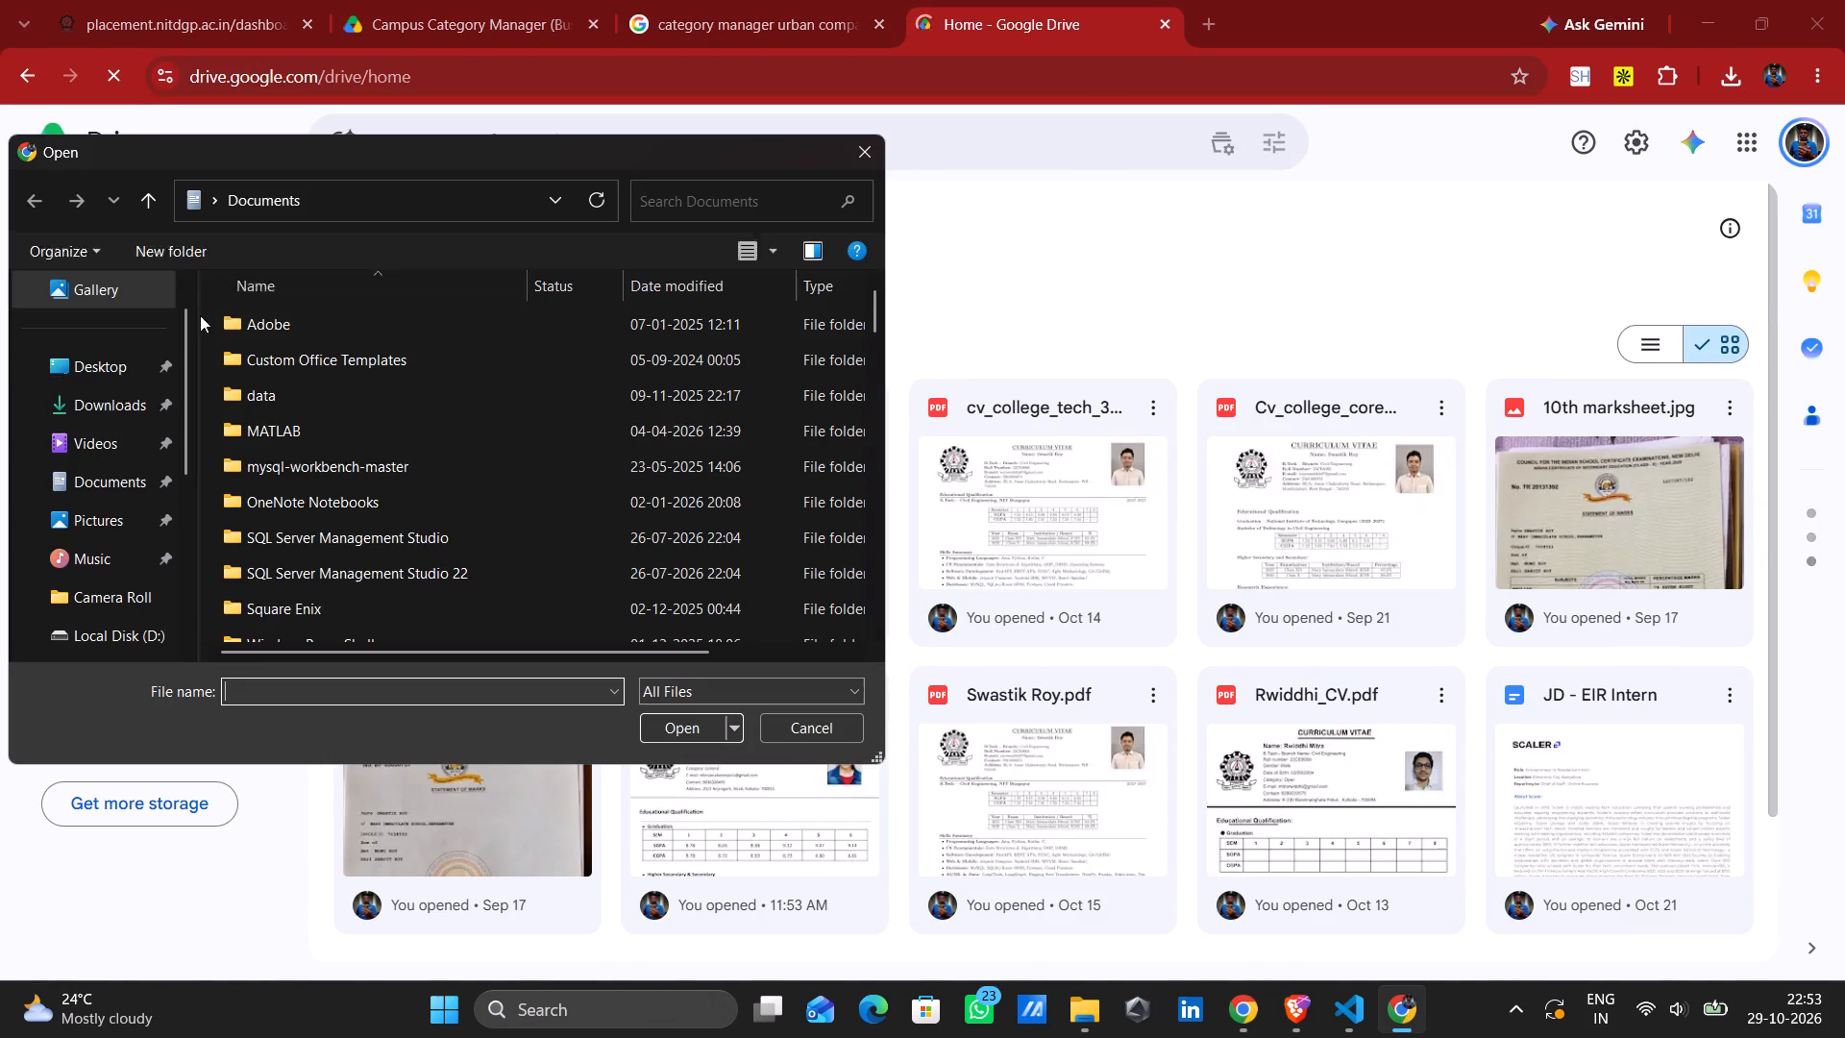
{"action": "left_click", "coordinate": [156, 401]}
{"action": "double_click", "coordinate": [275, 369]}
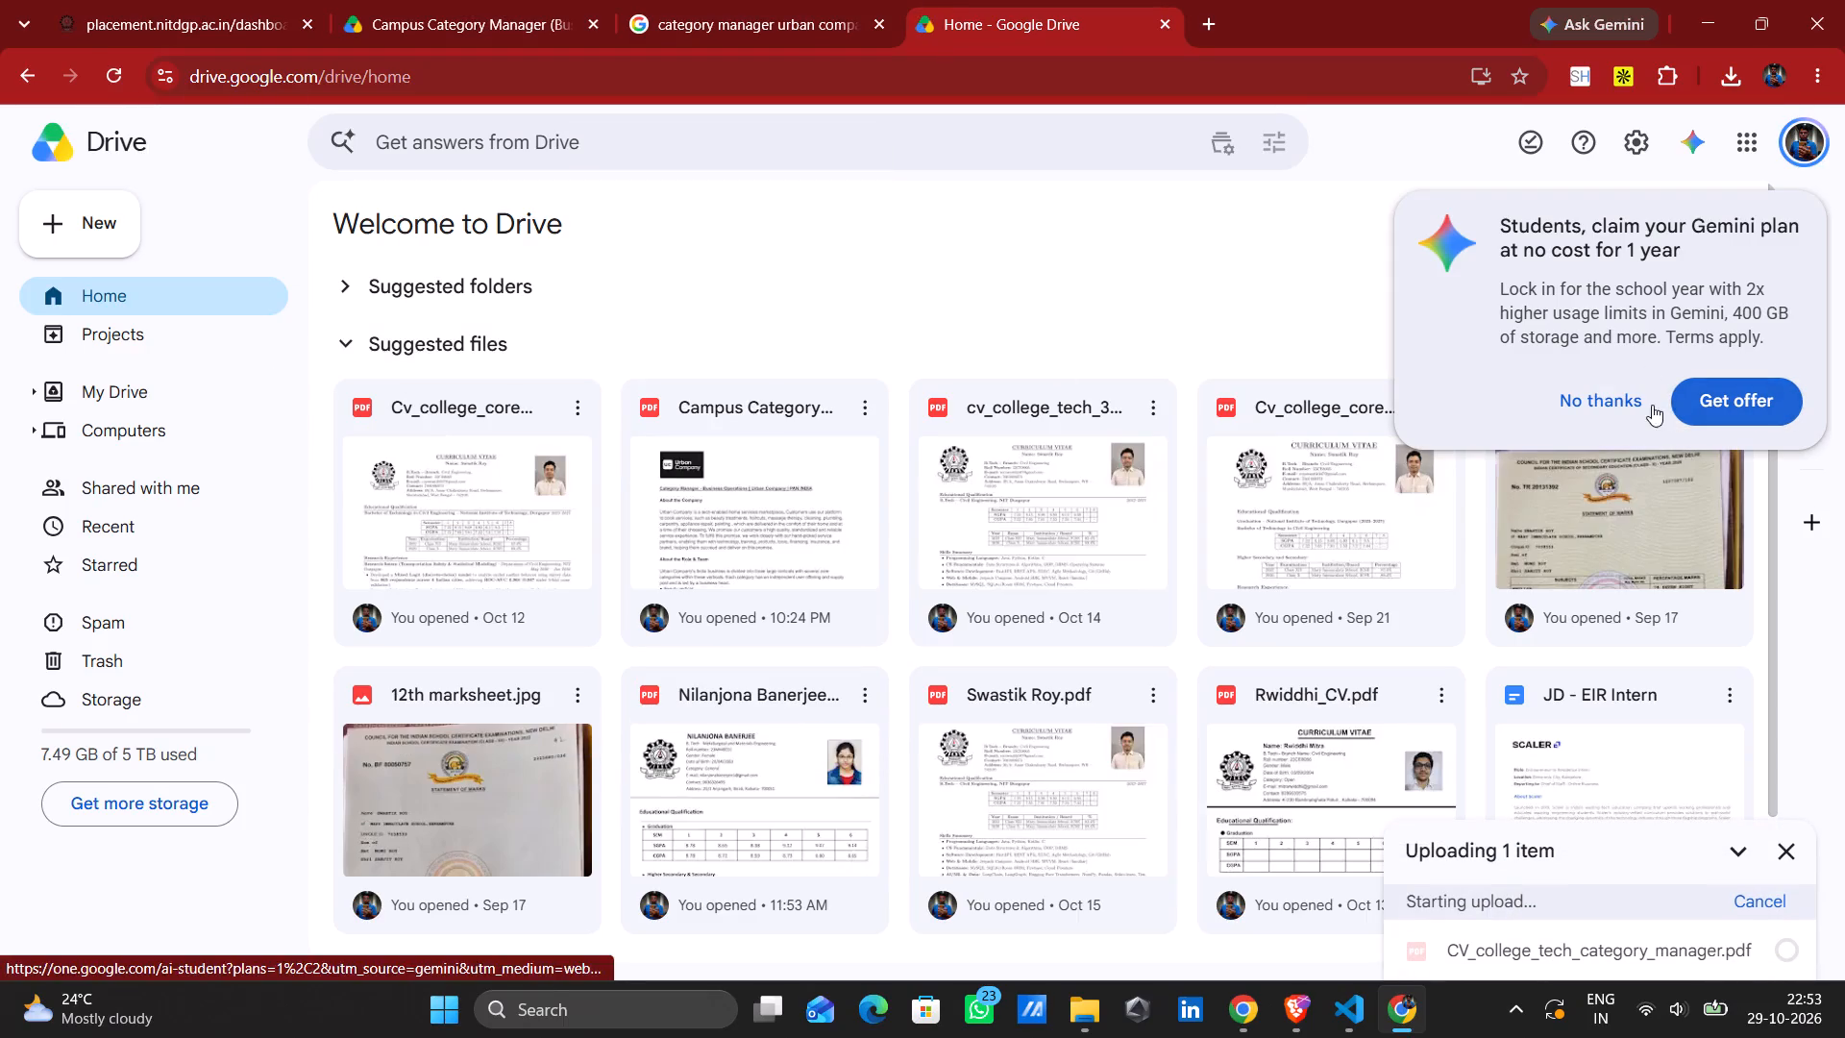
{"action": "left_click", "coordinate": [1631, 392]}
Open the uploaded CV_college_tech_category_manager.pdf in Drive and set its general access to Anyone with the link.
{"action": "left_click", "coordinate": [1658, 956]}
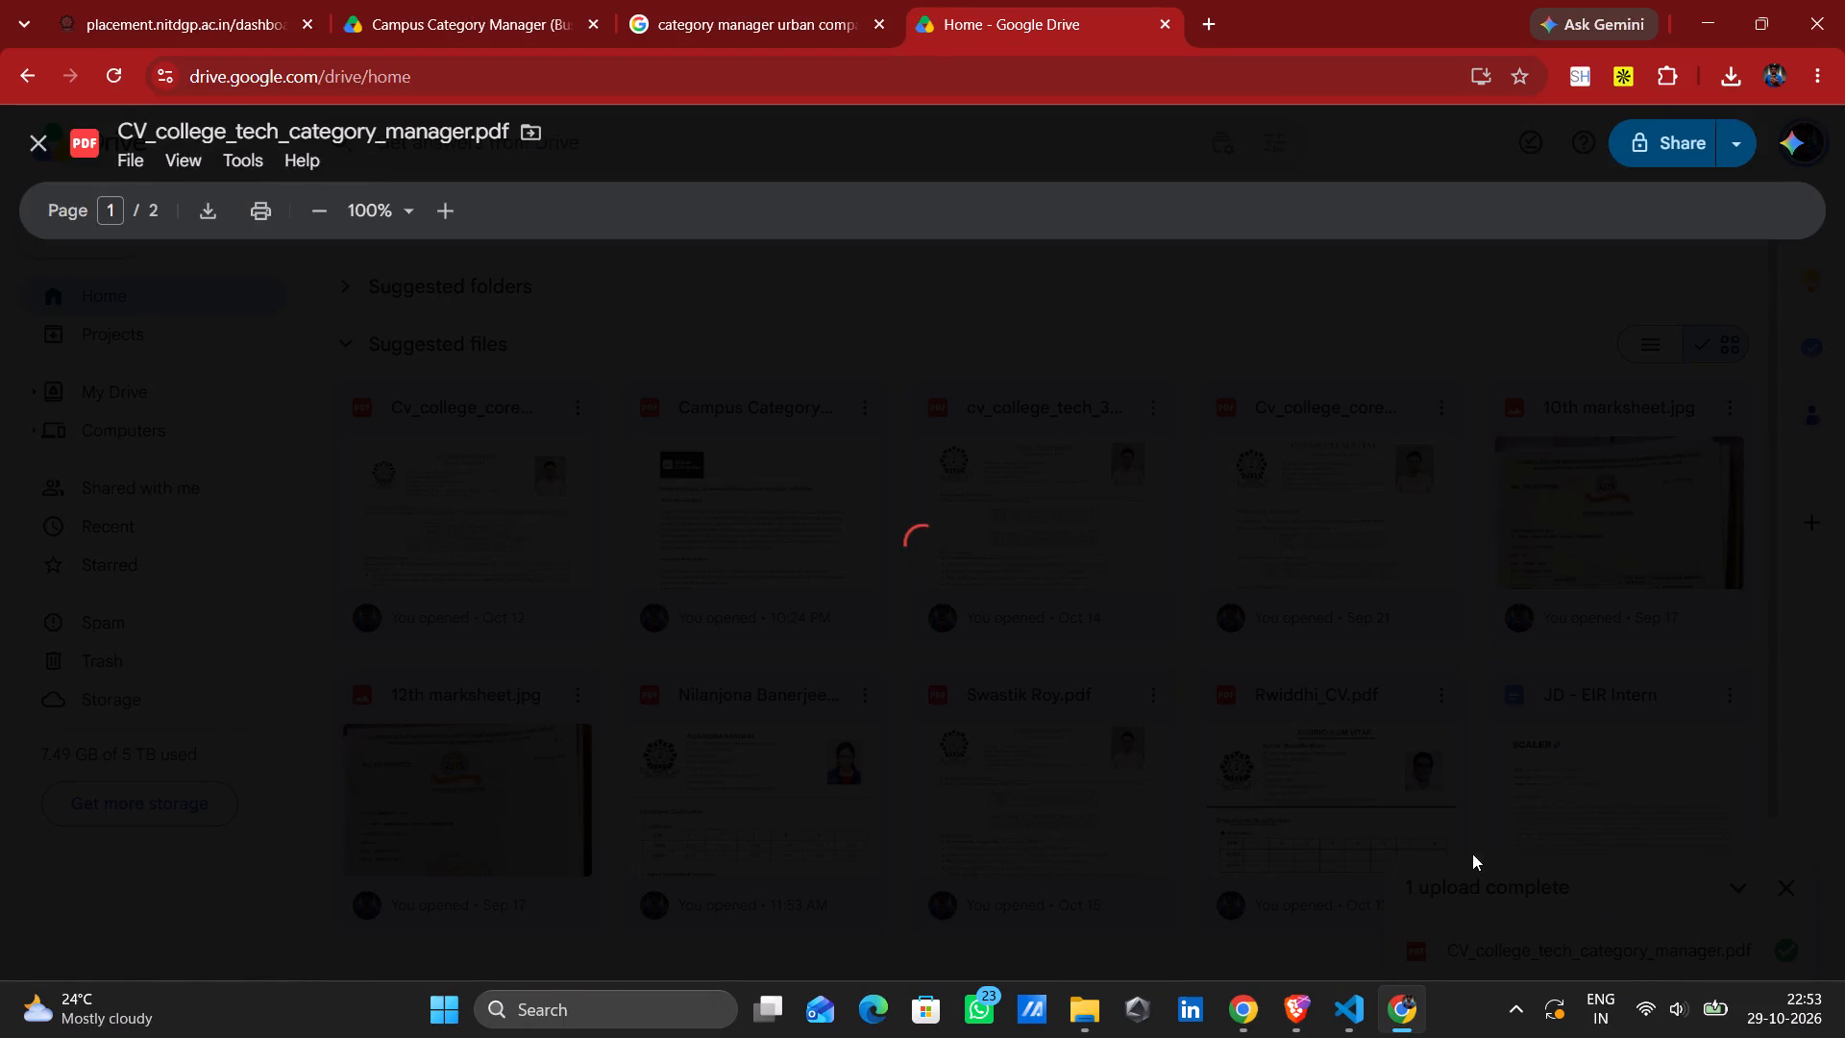
{"action": "left_click", "coordinate": [1661, 150]}
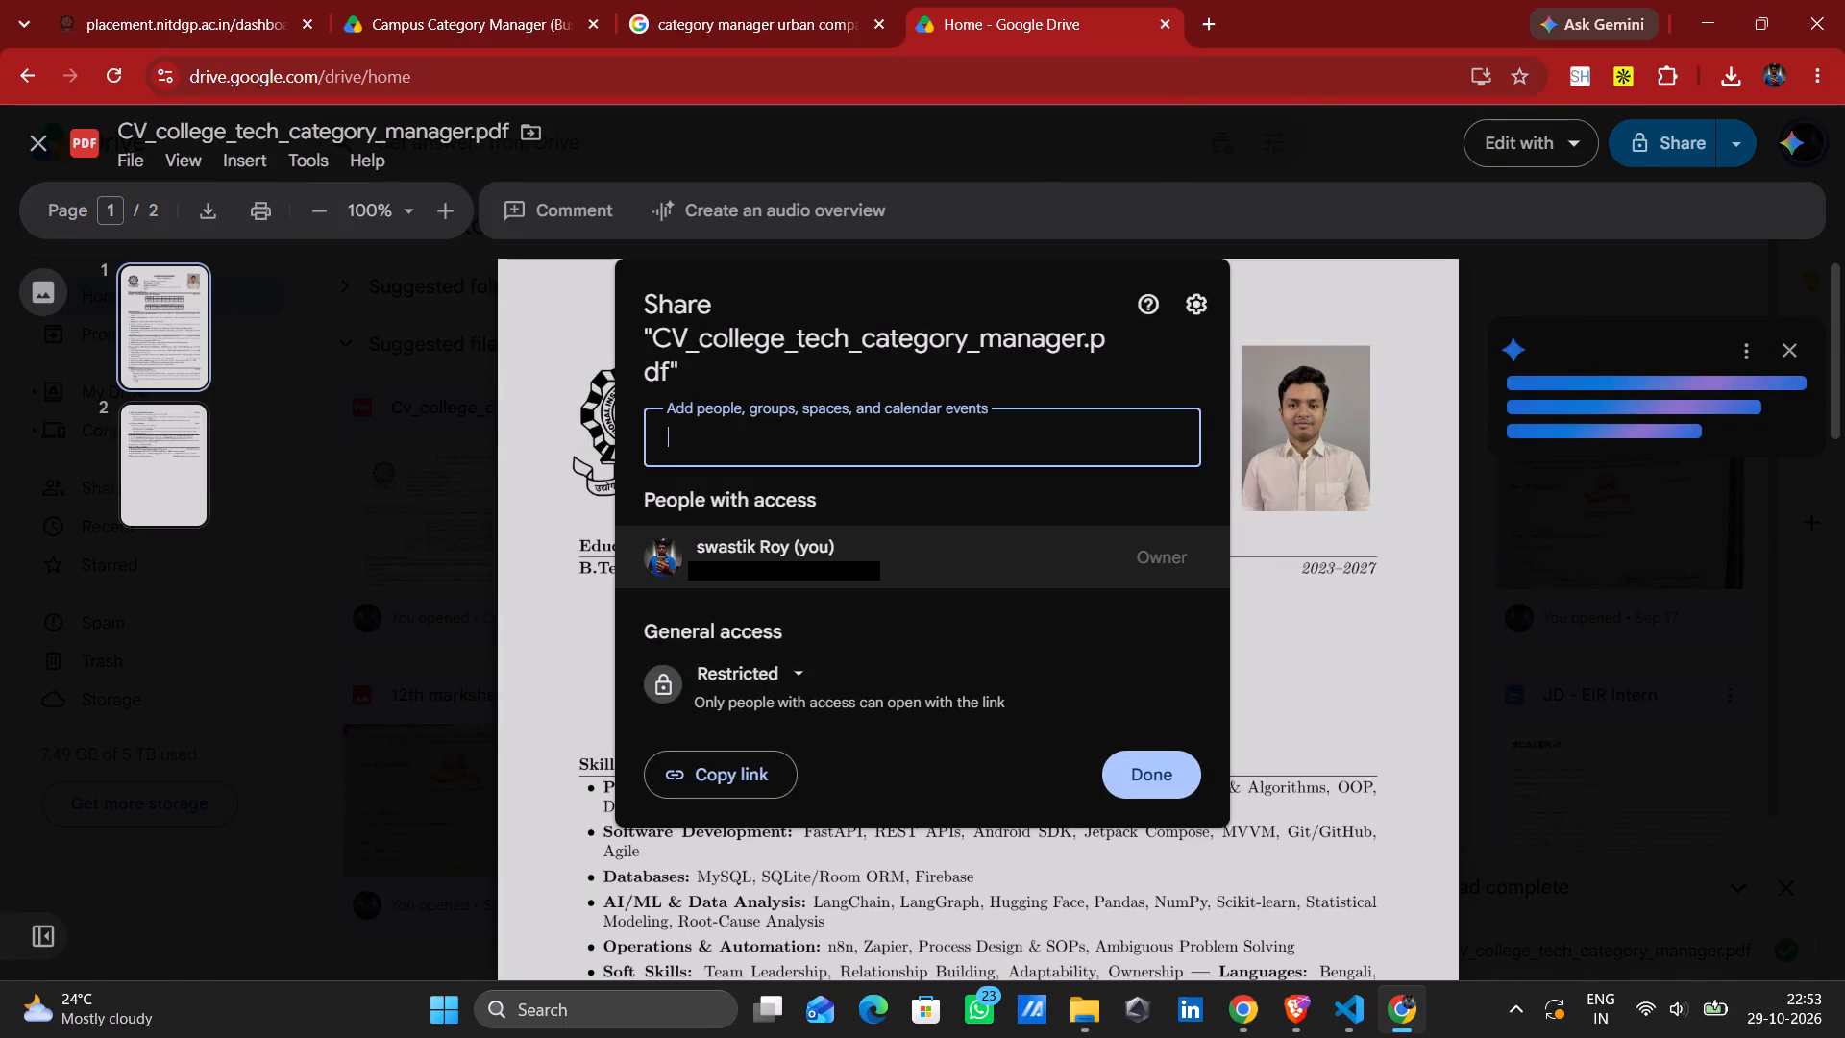
{"action": "left_click", "coordinate": [765, 658]}
{"action": "left_click", "coordinate": [840, 785]}
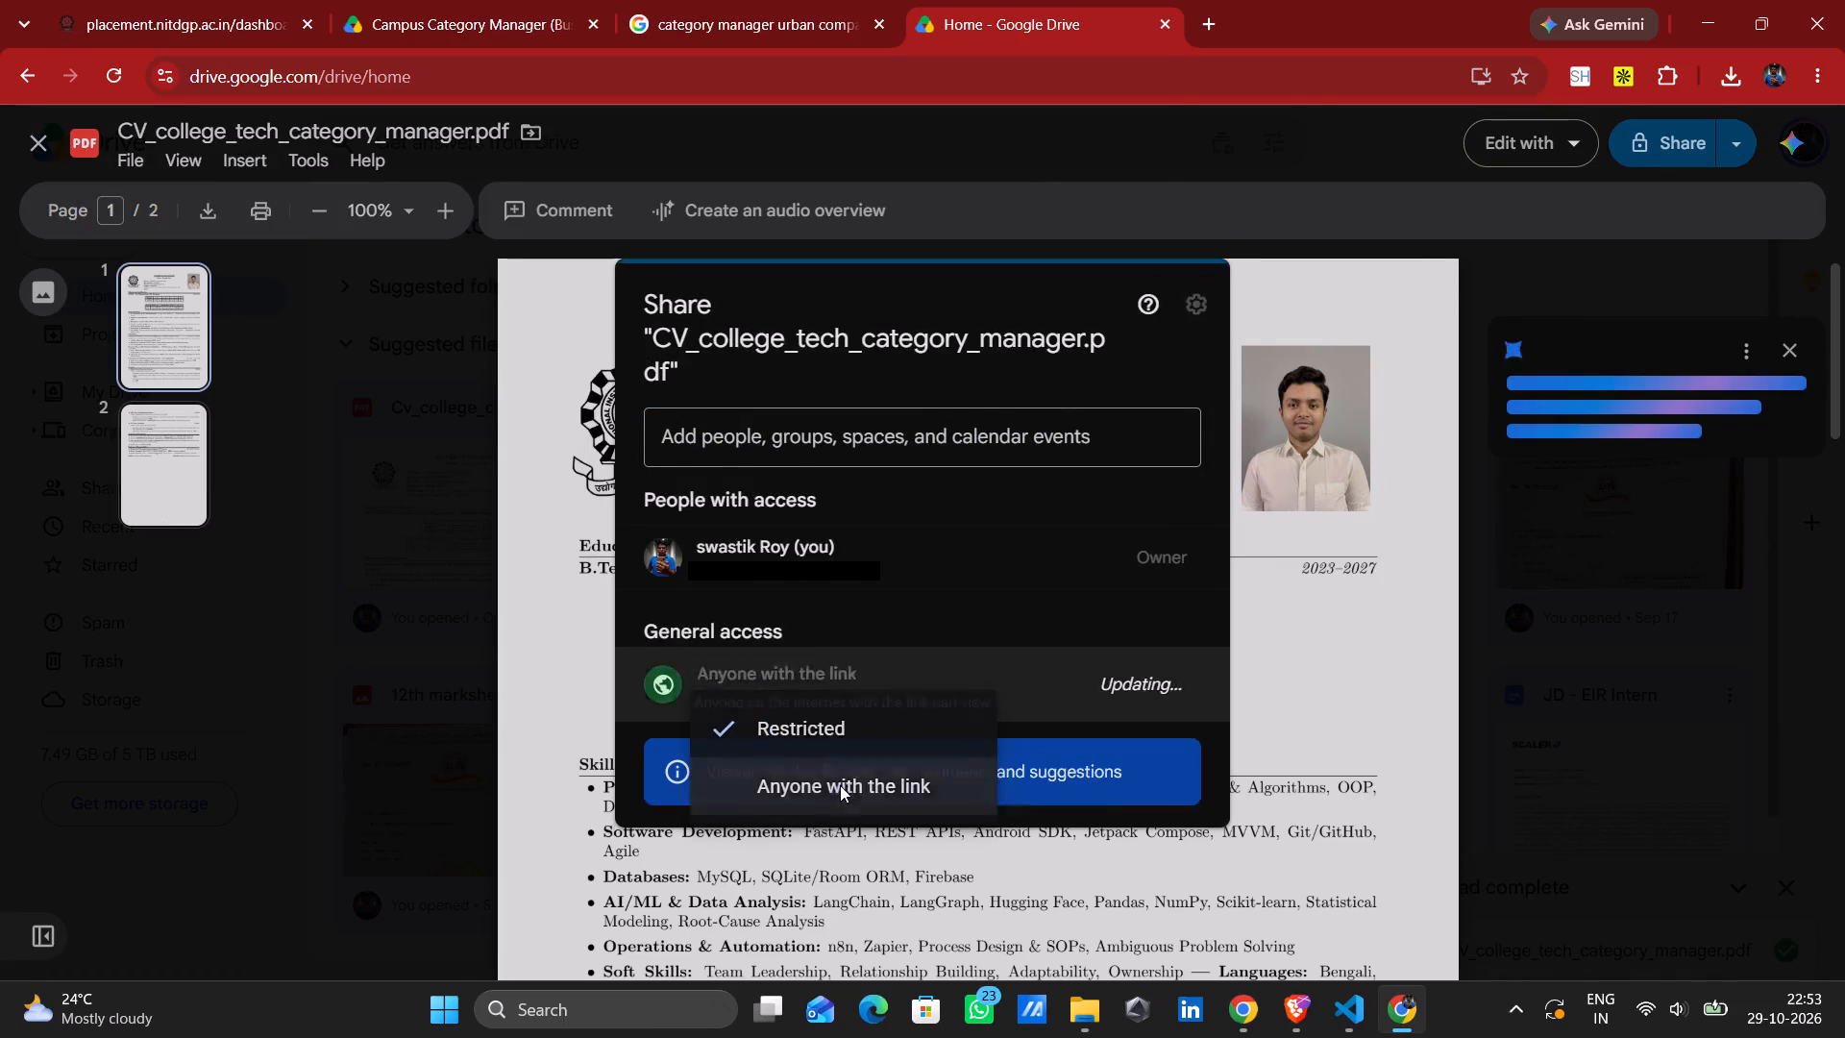
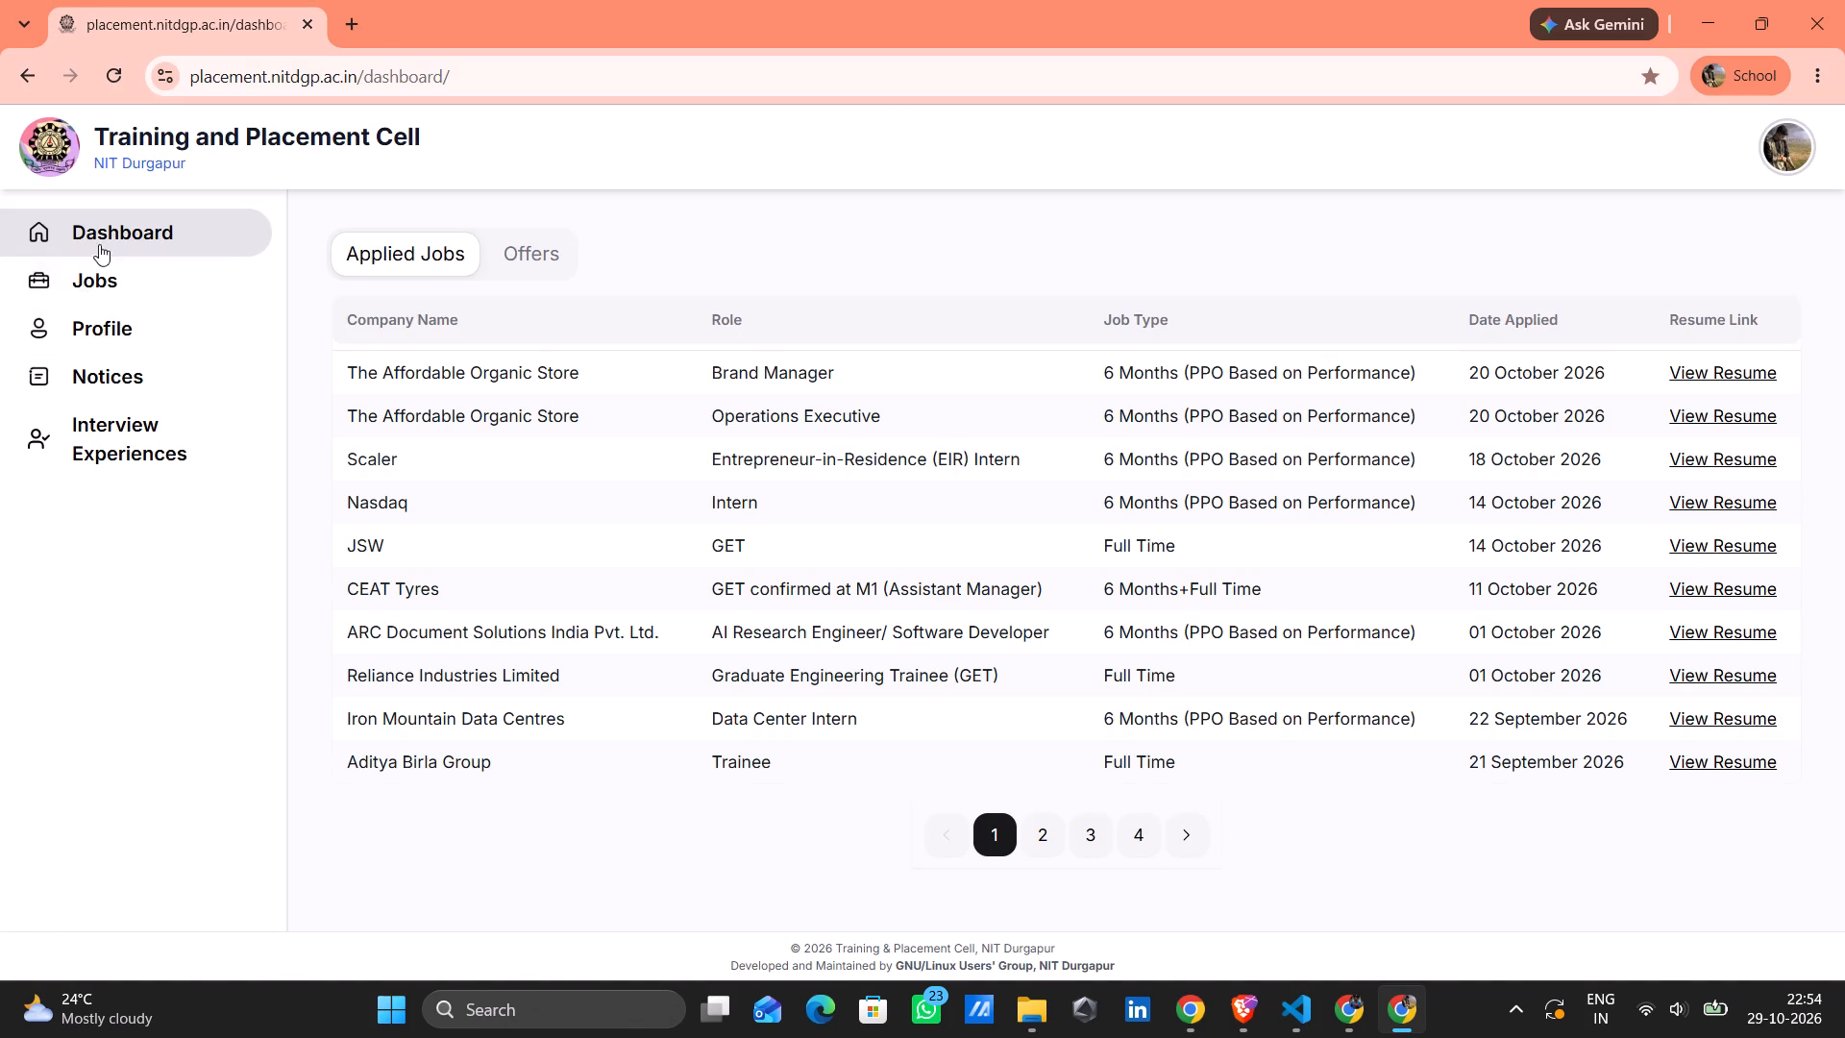
Open Urban Company's Category Manager posting in the jobs list and start an application for it.
{"action": "left_click_drag", "start_coordinate": [117, 248], "coordinate": [126, 271]}
{"action": "left_click", "coordinate": [172, 286]}
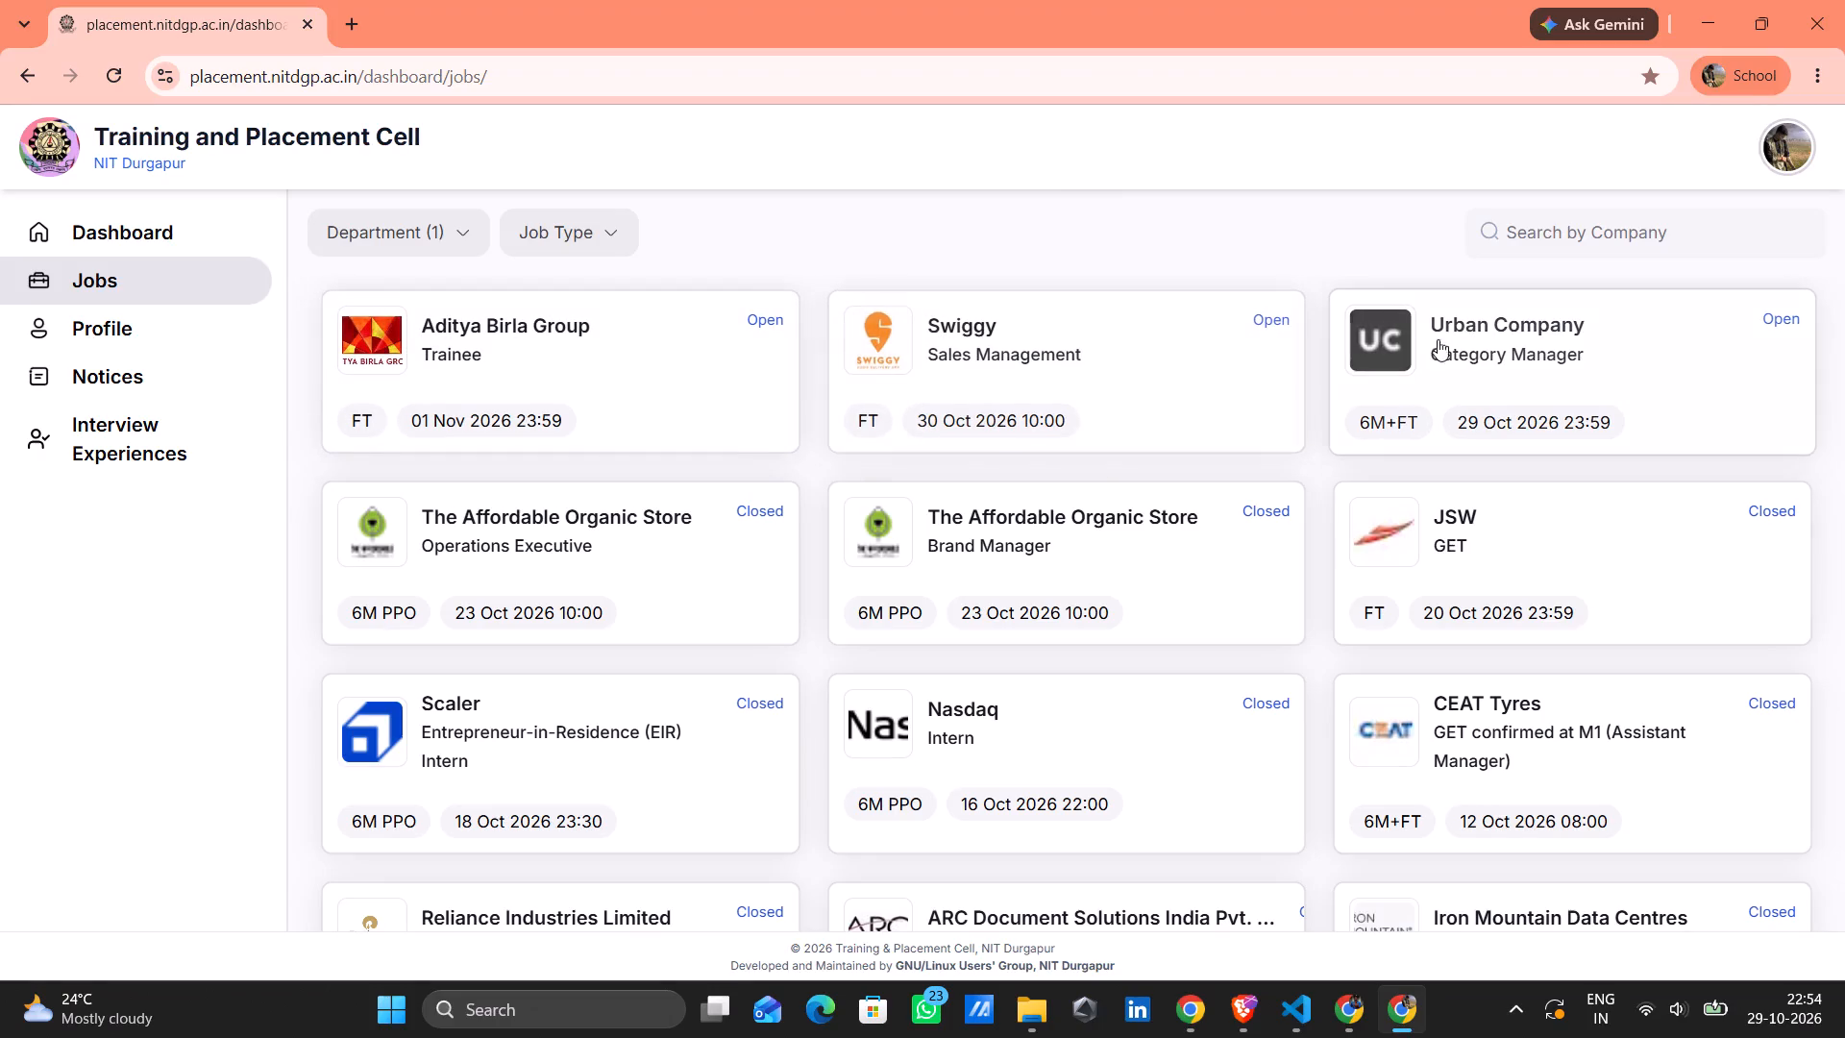
{"action": "left_click", "coordinate": [1492, 335]}
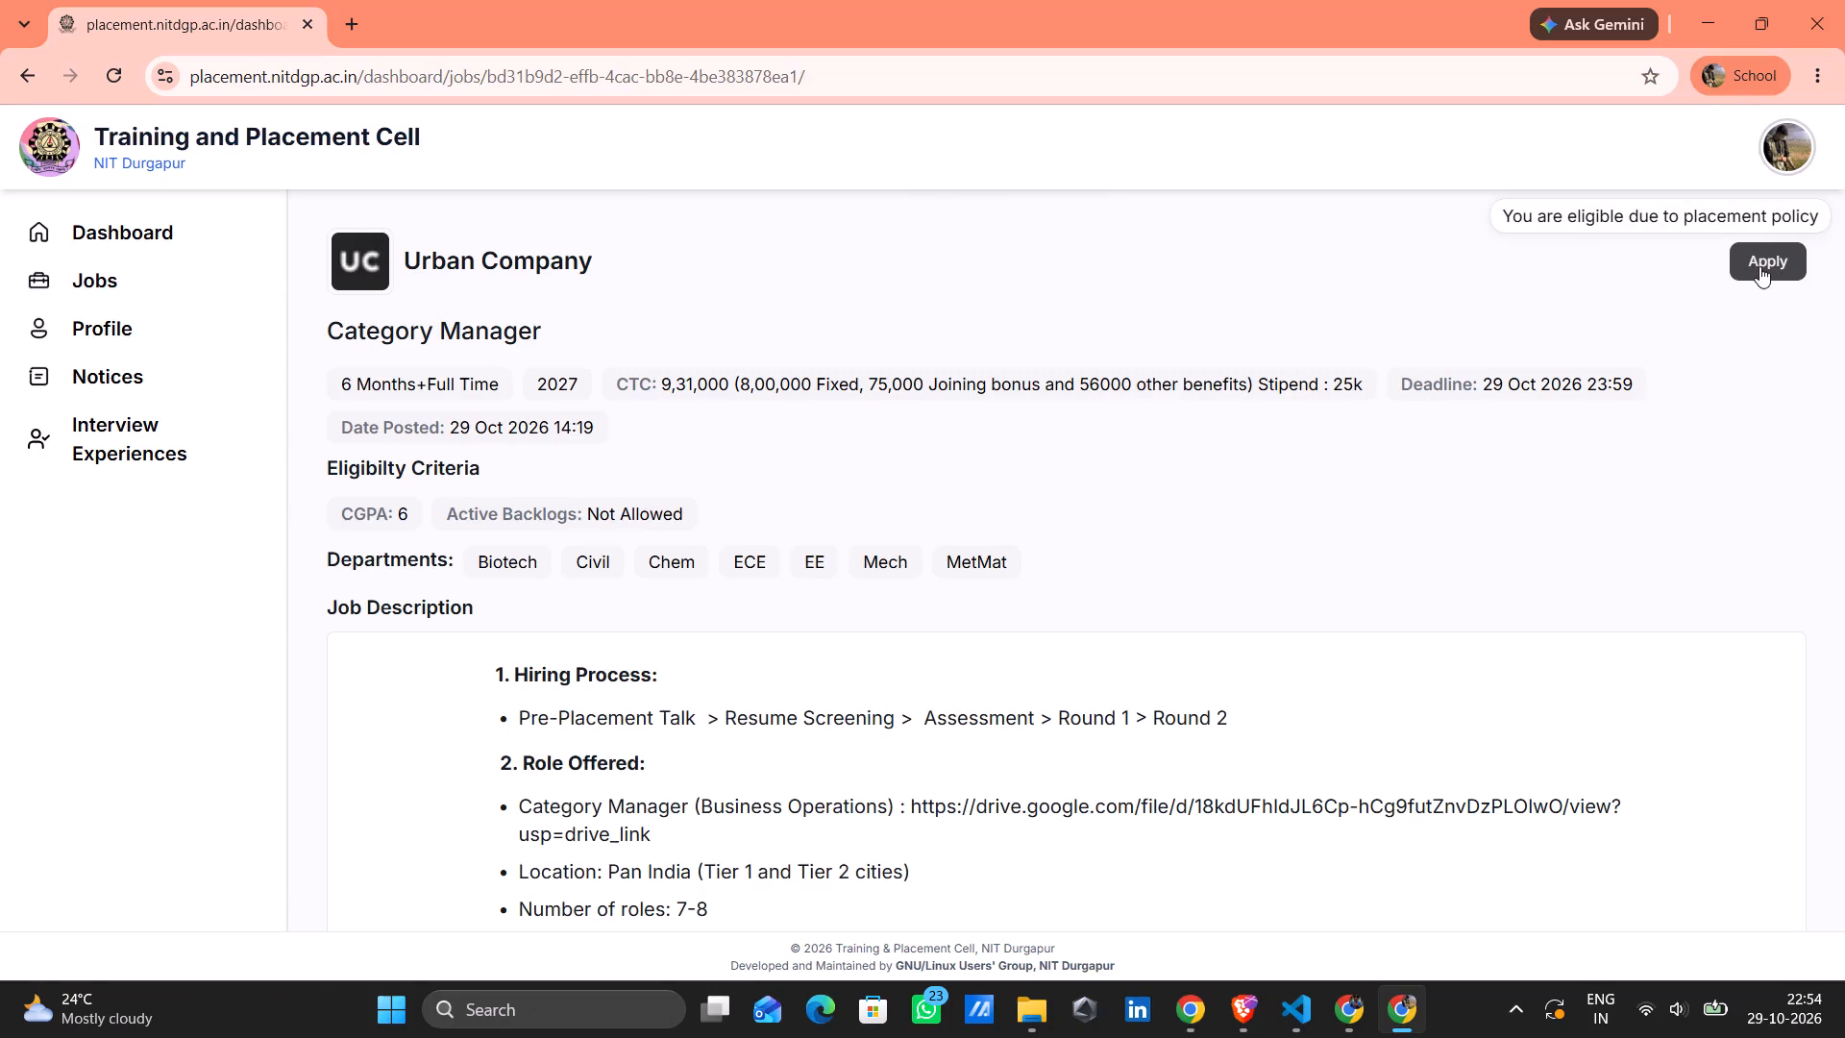
{"action": "left_click", "coordinate": [1762, 264]}
Replace the Resume Url in the Urban Company application with the copied Drive link and validate it.
{"action": "scroll", "coordinate": [1198, 633], "scroll_direction": "down", "scroll_amount": 3}
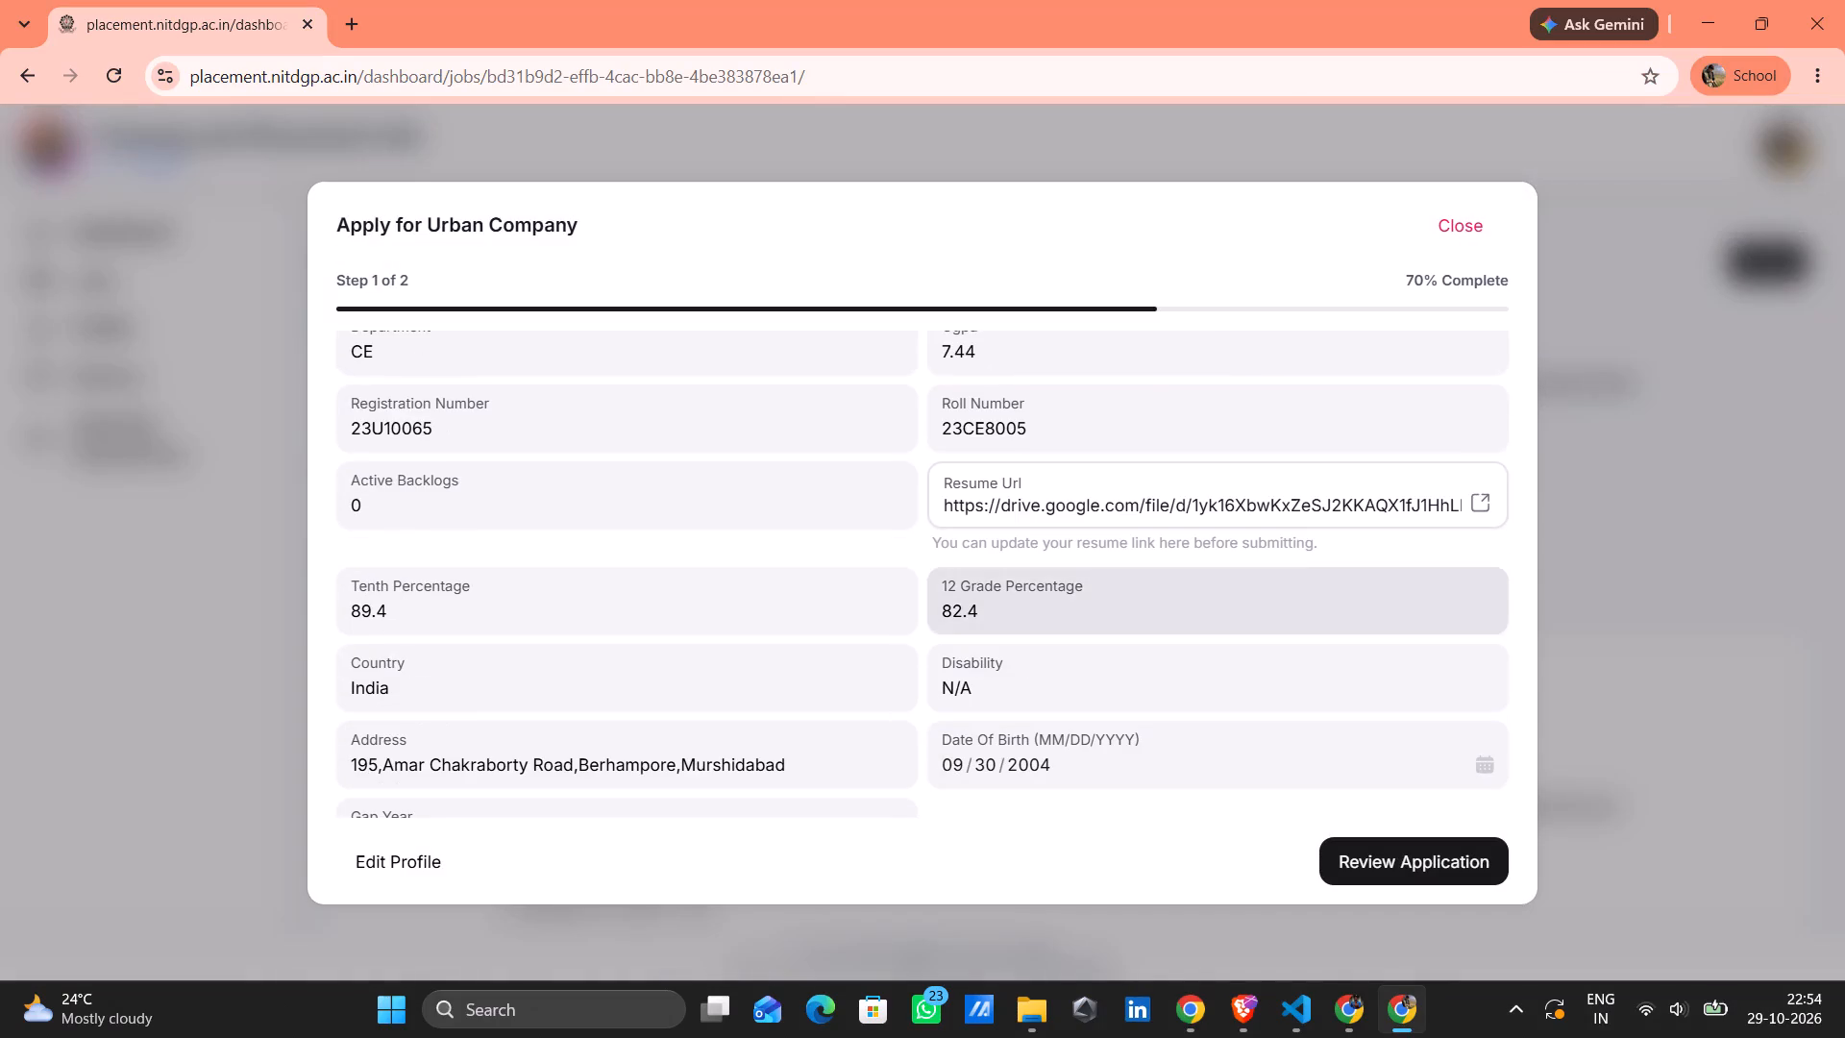
{"action": "left_click", "coordinate": [1218, 507]}
{"action": "key", "text": "ctrl+a"}
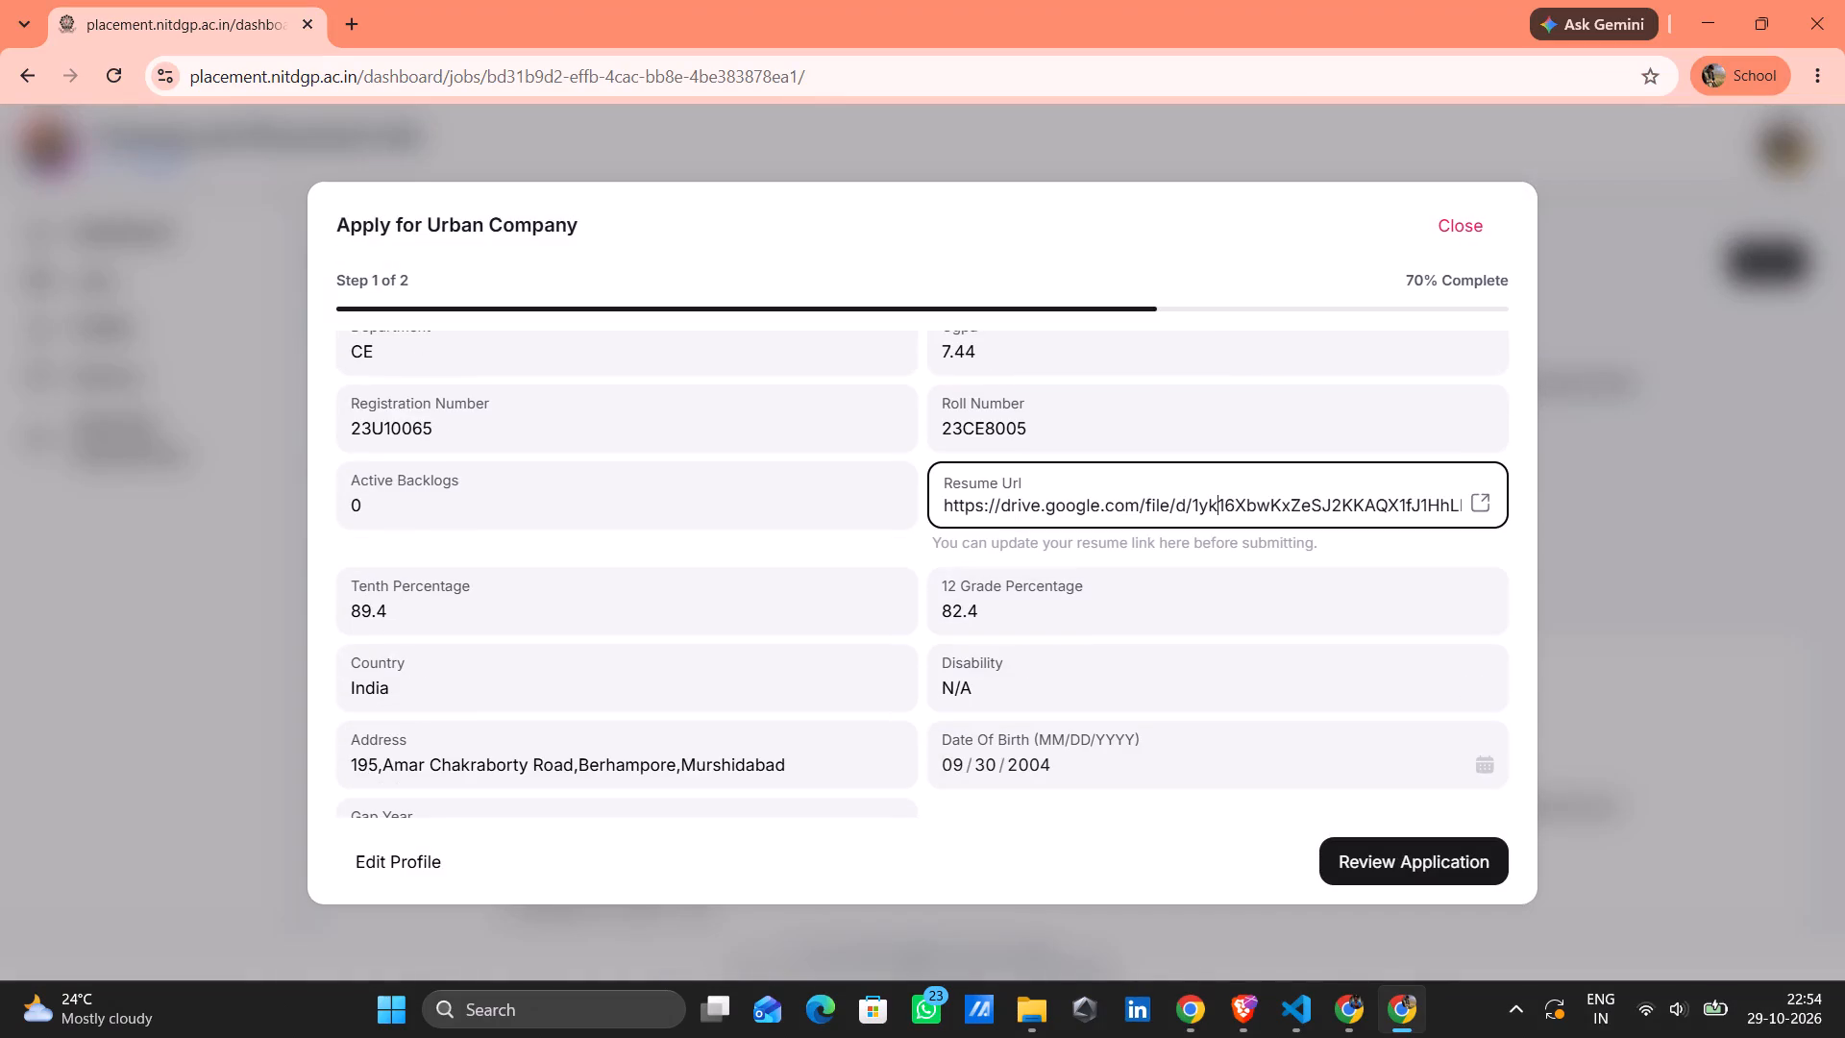
{"action": "key", "text": "BackSpace"}
{"action": "key", "text": "ctrl+v"}
{"action": "left_click", "coordinate": [1422, 504]}
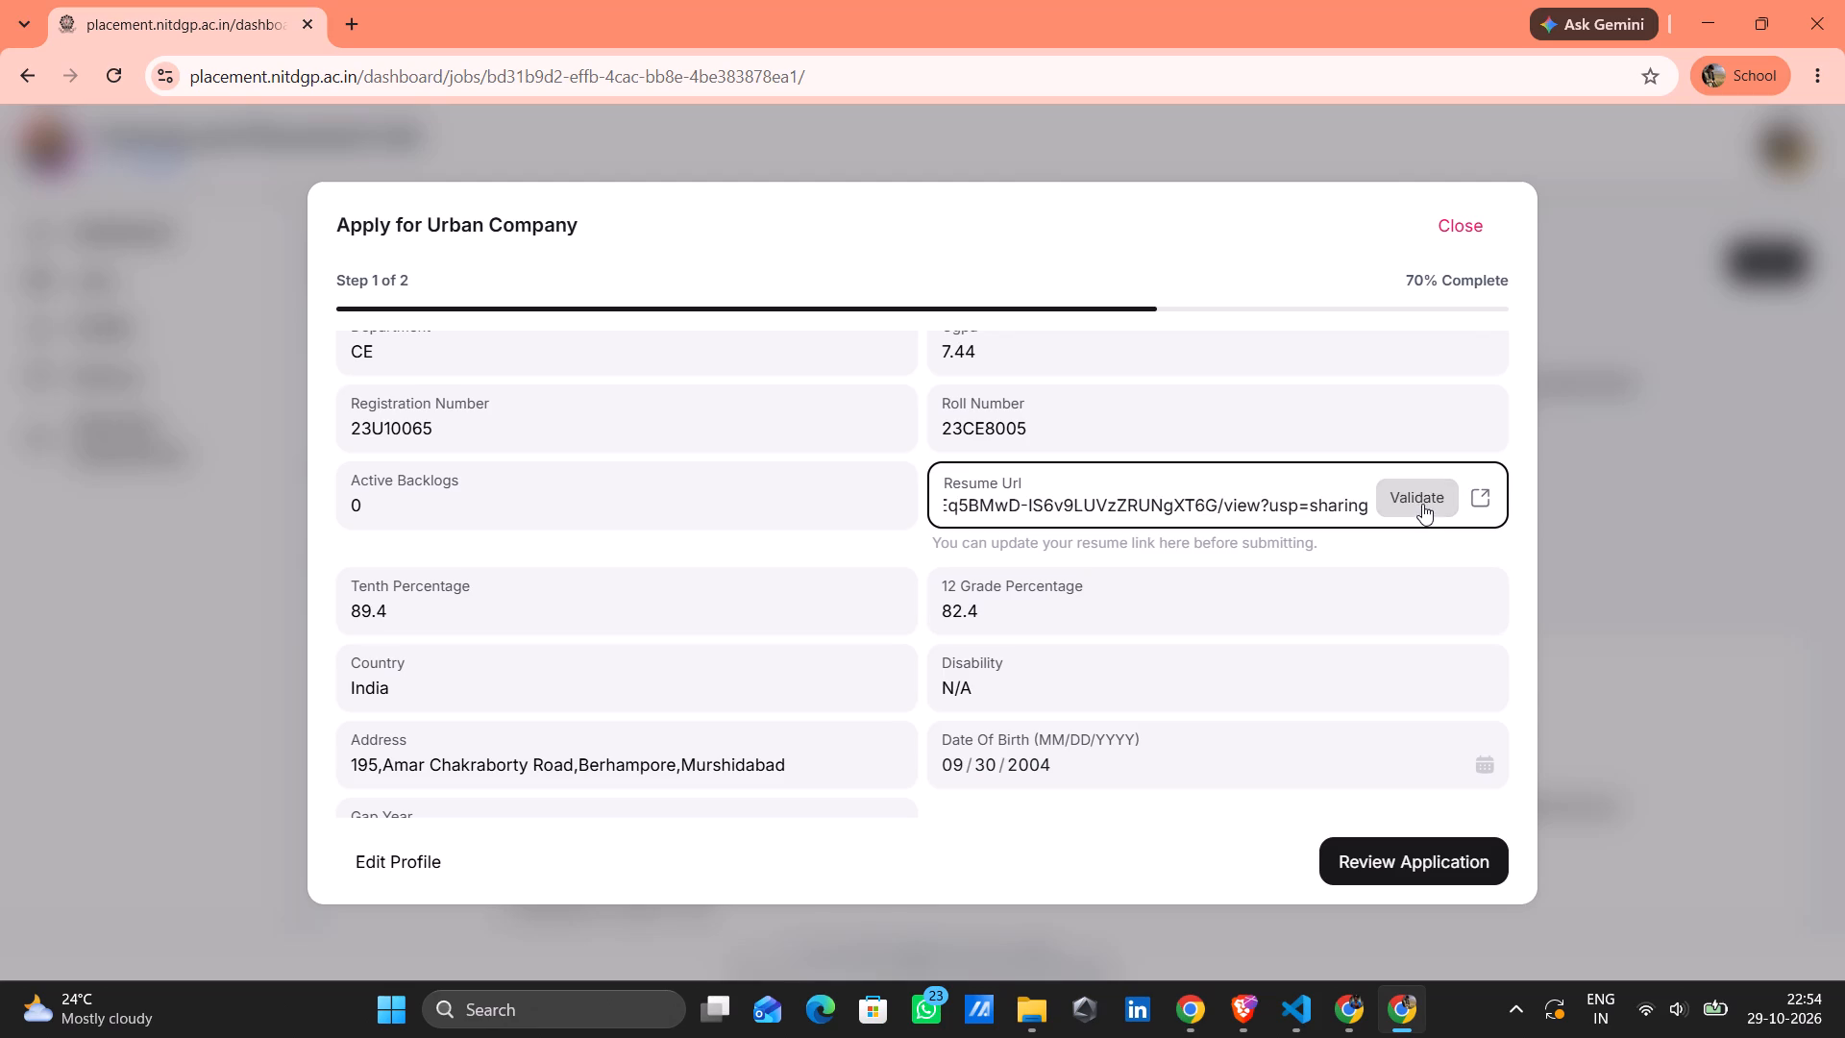
Open the resume behind the new Resume Url, check its pages, and return to the application.
{"action": "left_click", "coordinate": [1484, 503]}
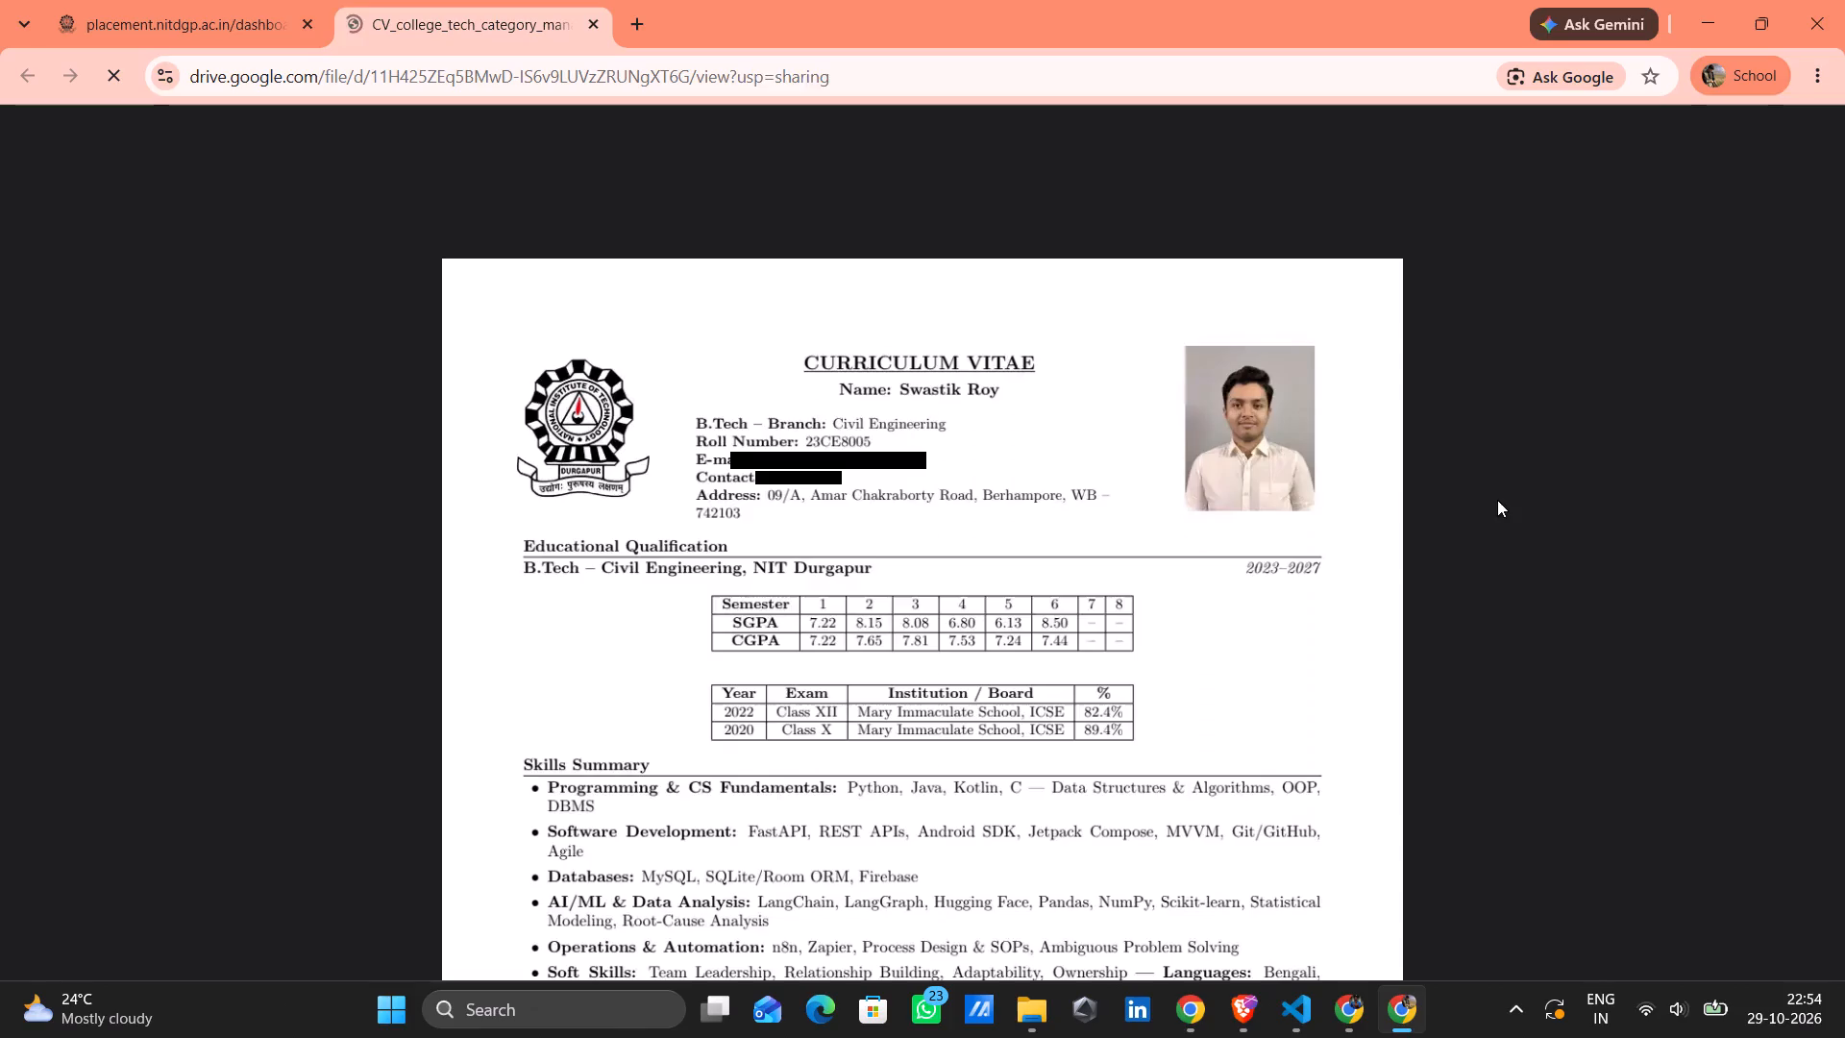
{"action": "scroll", "coordinate": [903, 803], "scroll_direction": "down", "scroll_amount": 1}
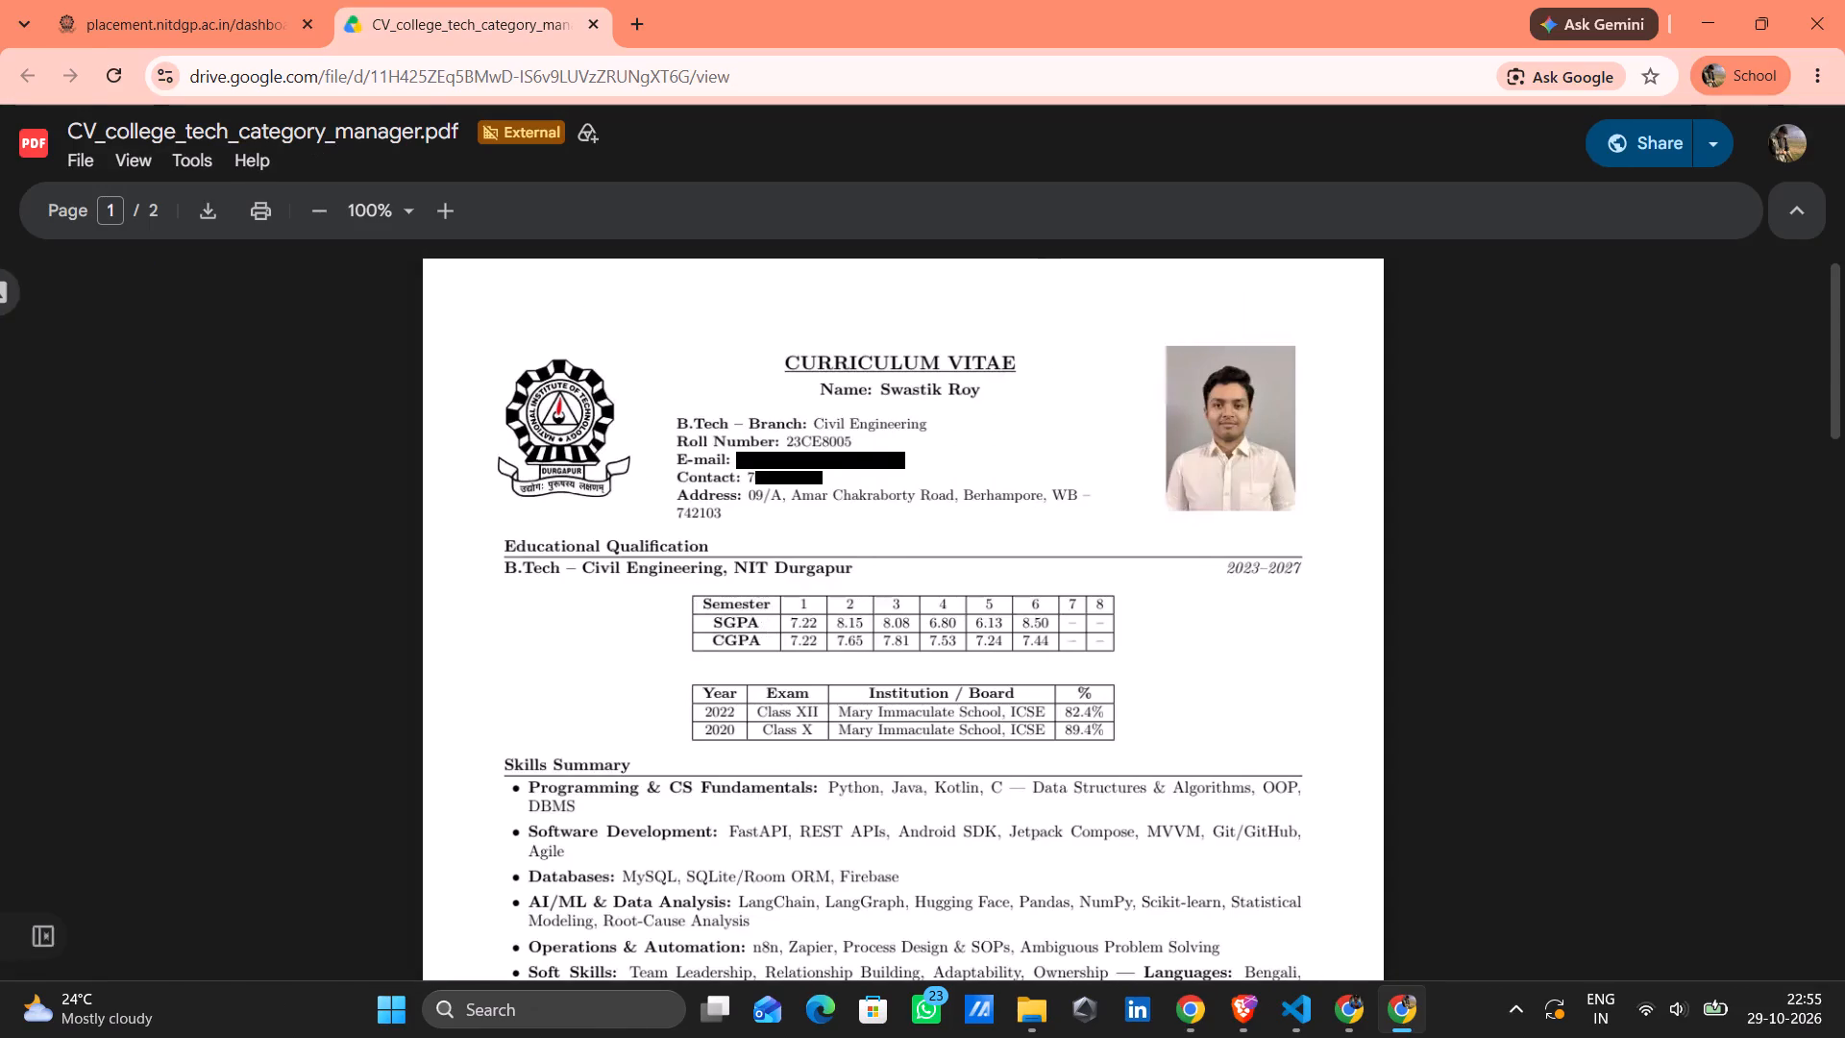
{"action": "scroll", "coordinate": [903, 803], "scroll_direction": "down", "scroll_amount": 16}
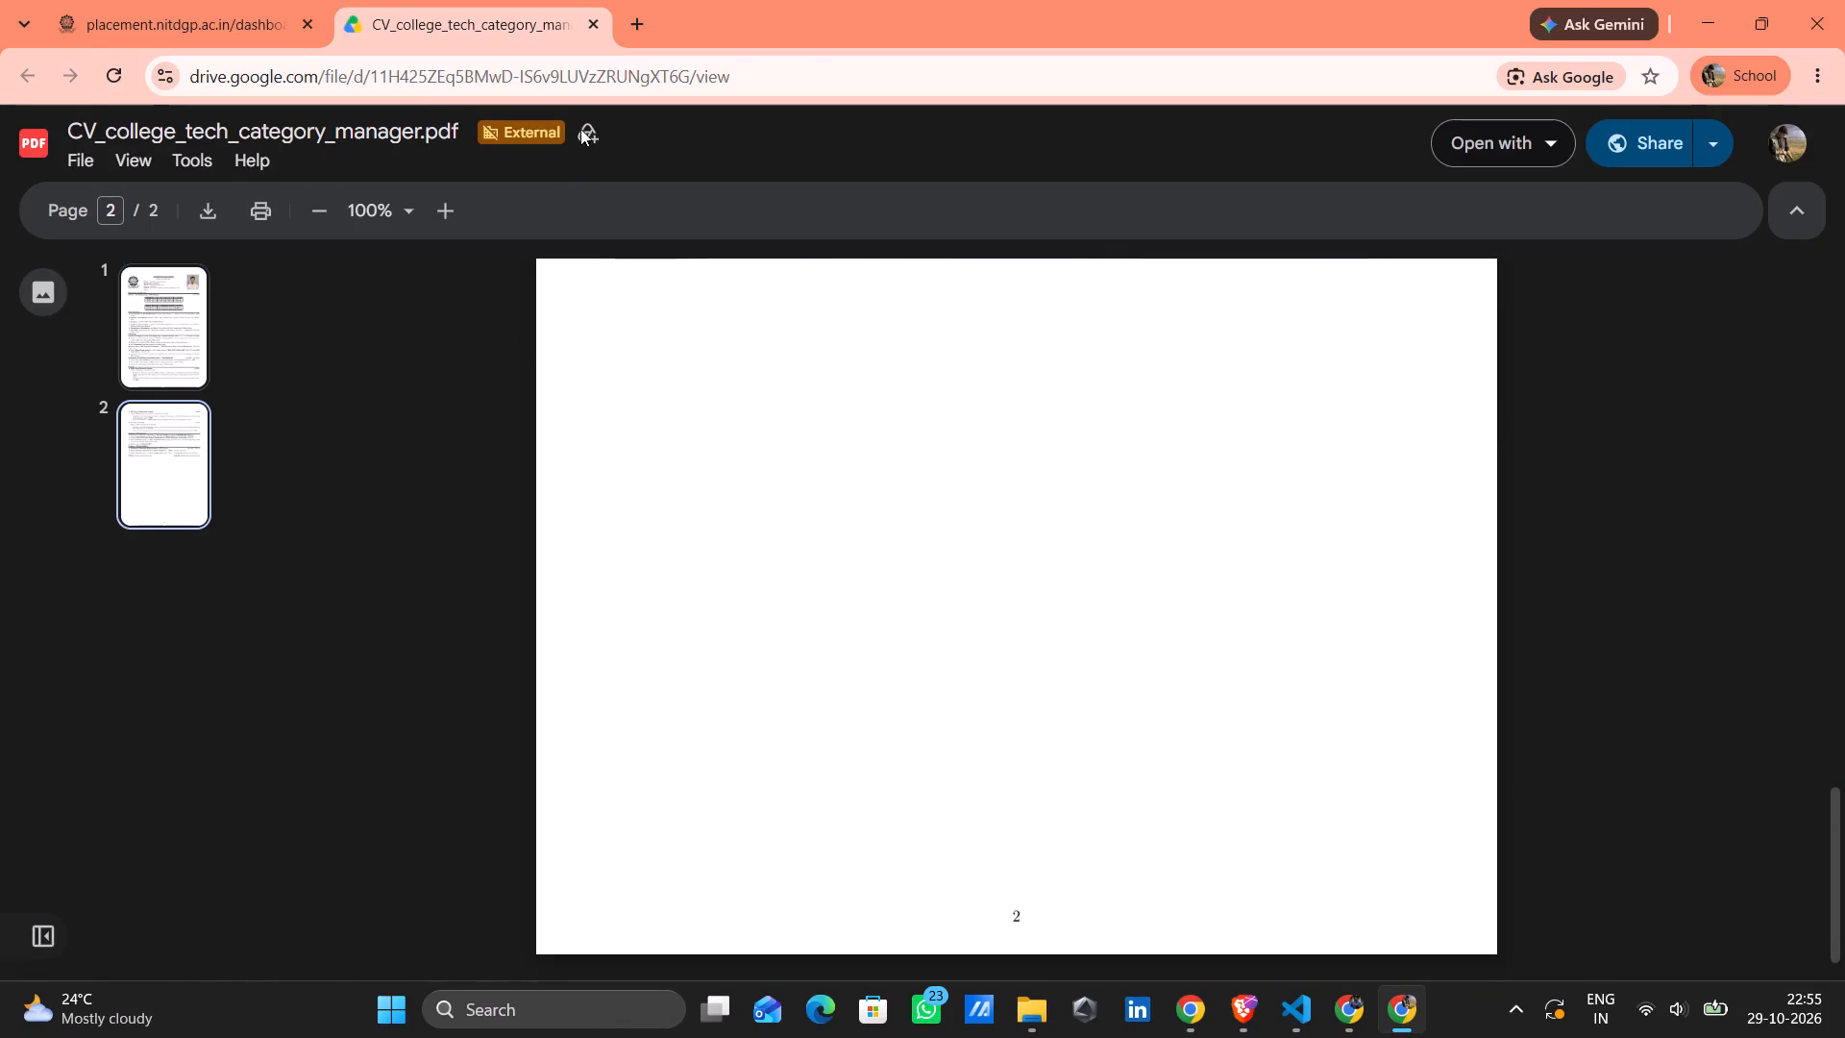
{"action": "left_click", "coordinate": [598, 21]}
Review the profile details and submit the Urban Company Category Manager application.
{"action": "scroll", "coordinate": [948, 615], "scroll_direction": "down", "scroll_amount": 4}
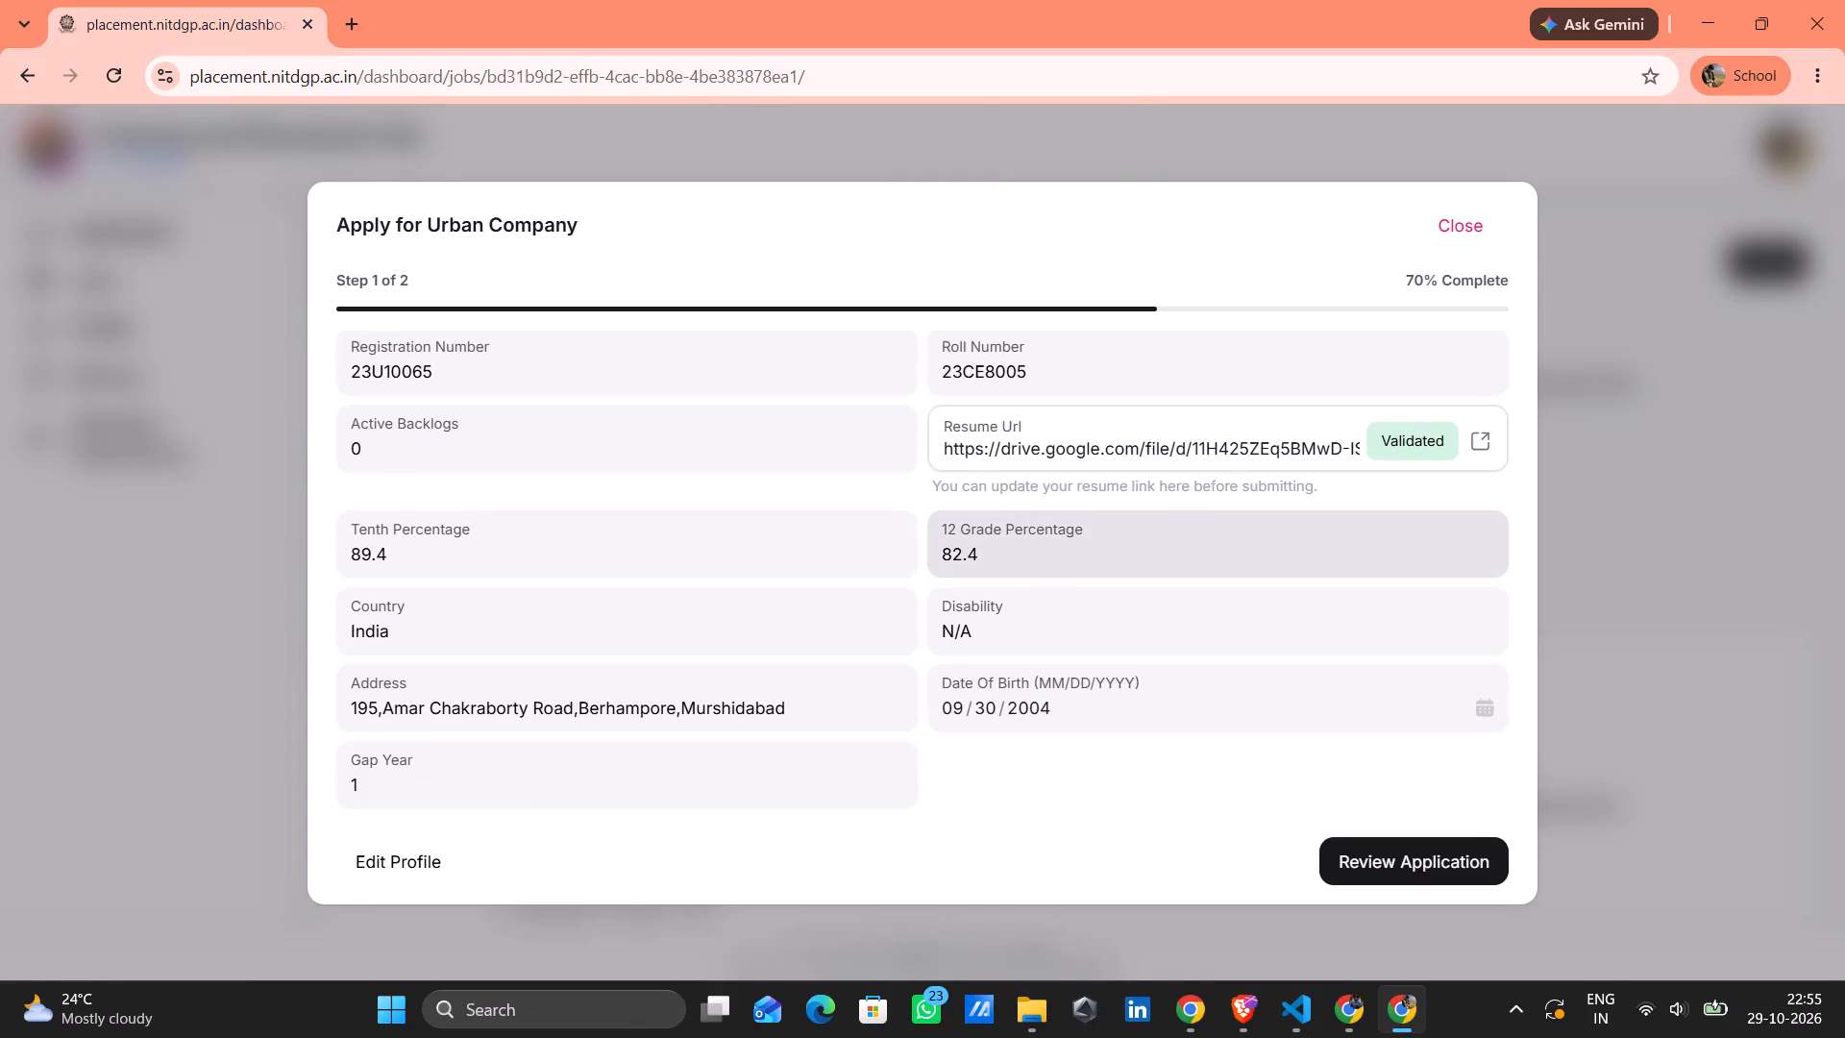
{"action": "scroll", "coordinate": [1042, 630], "scroll_direction": "up", "scroll_amount": 12}
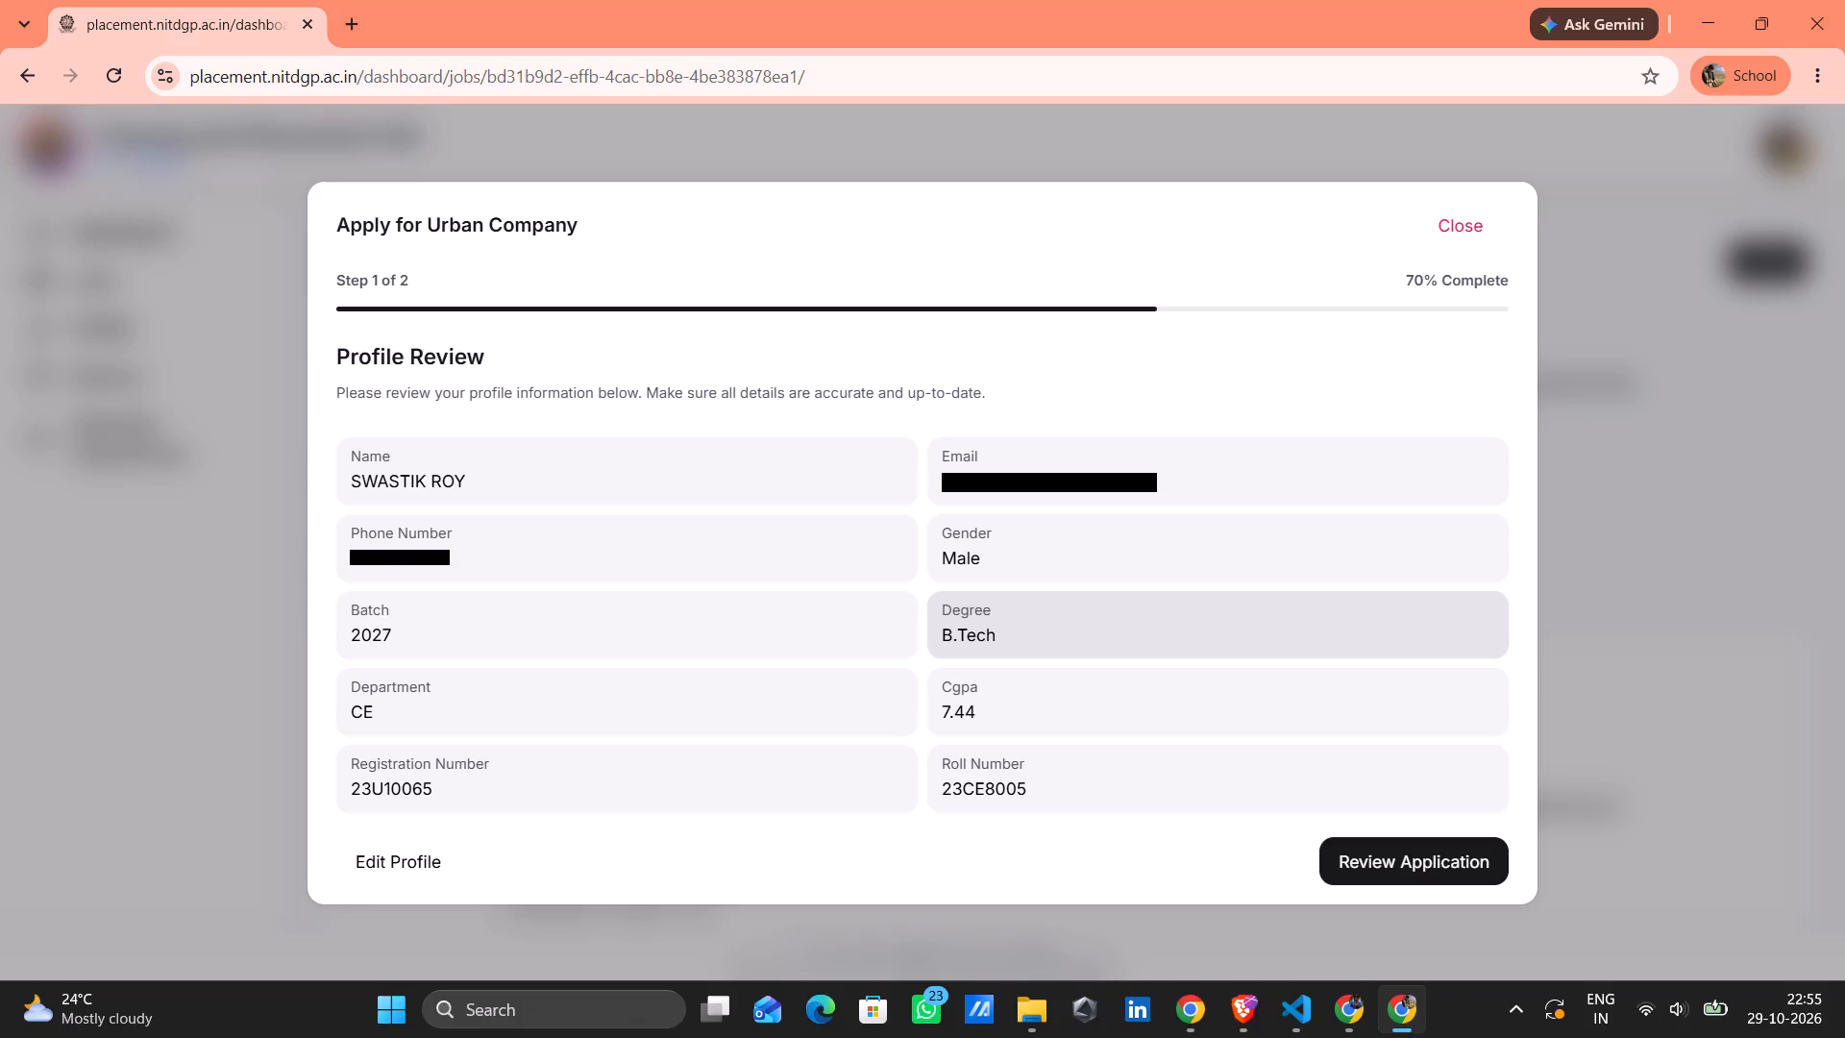
{"action": "scroll", "coordinate": [954, 699], "scroll_direction": "down", "scroll_amount": 2}
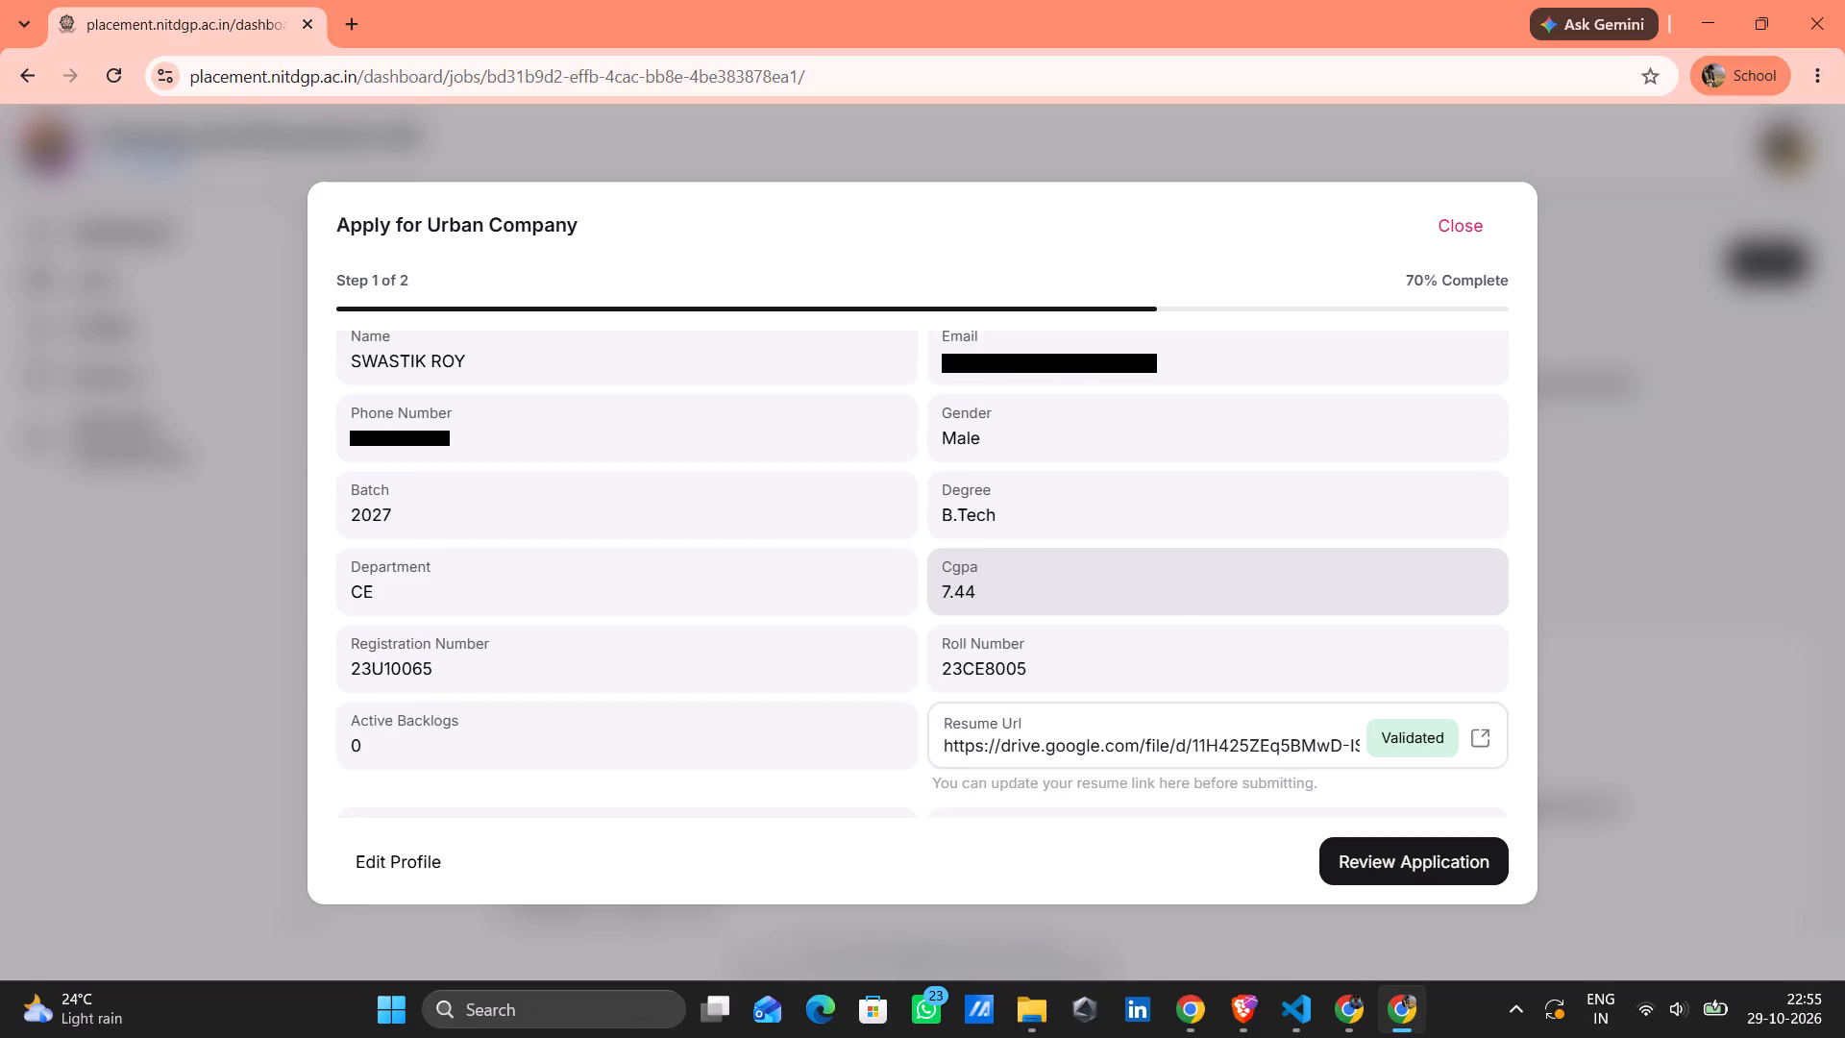
{"action": "scroll", "coordinate": [954, 699], "scroll_direction": "down", "scroll_amount": 6}
{"action": "scroll", "coordinate": [954, 699], "scroll_direction": "up", "scroll_amount": 5}
{"action": "scroll", "coordinate": [1216, 769], "scroll_direction": "down", "scroll_amount": 5}
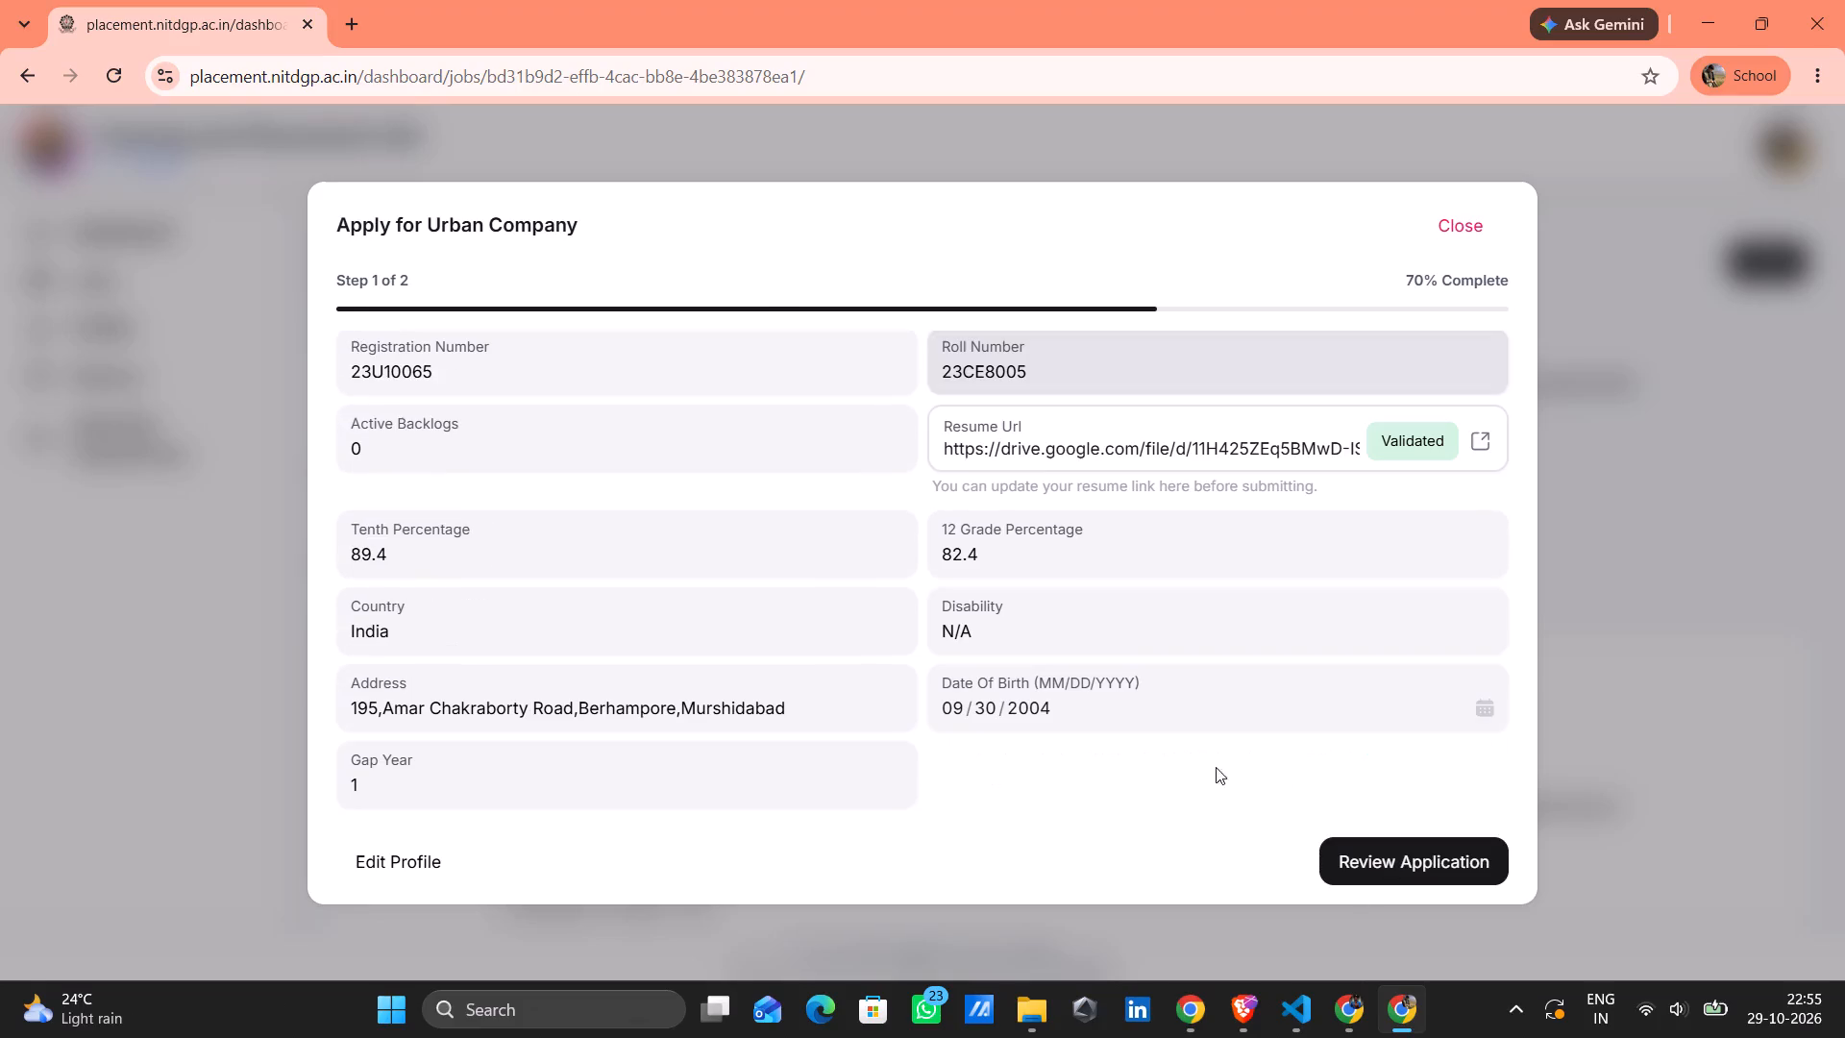
{"action": "left_click", "coordinate": [1348, 852]}
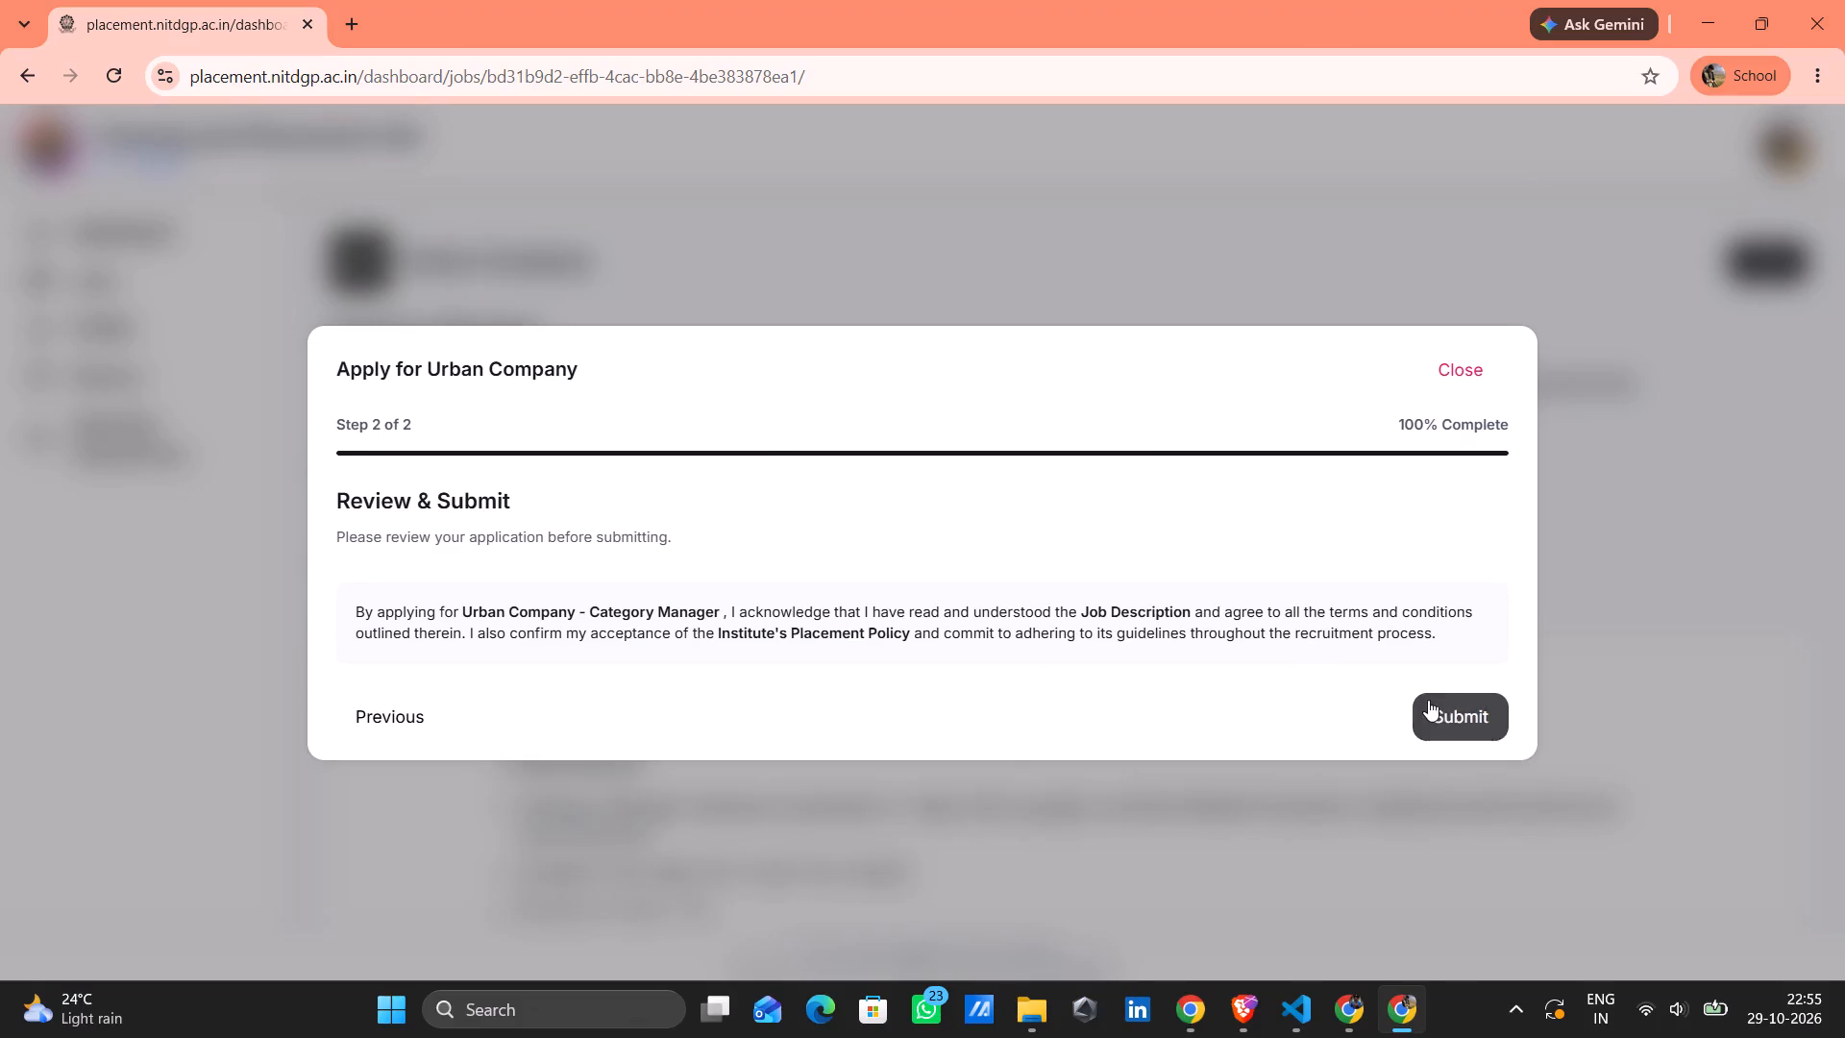
{"action": "left_click", "coordinate": [1428, 700]}
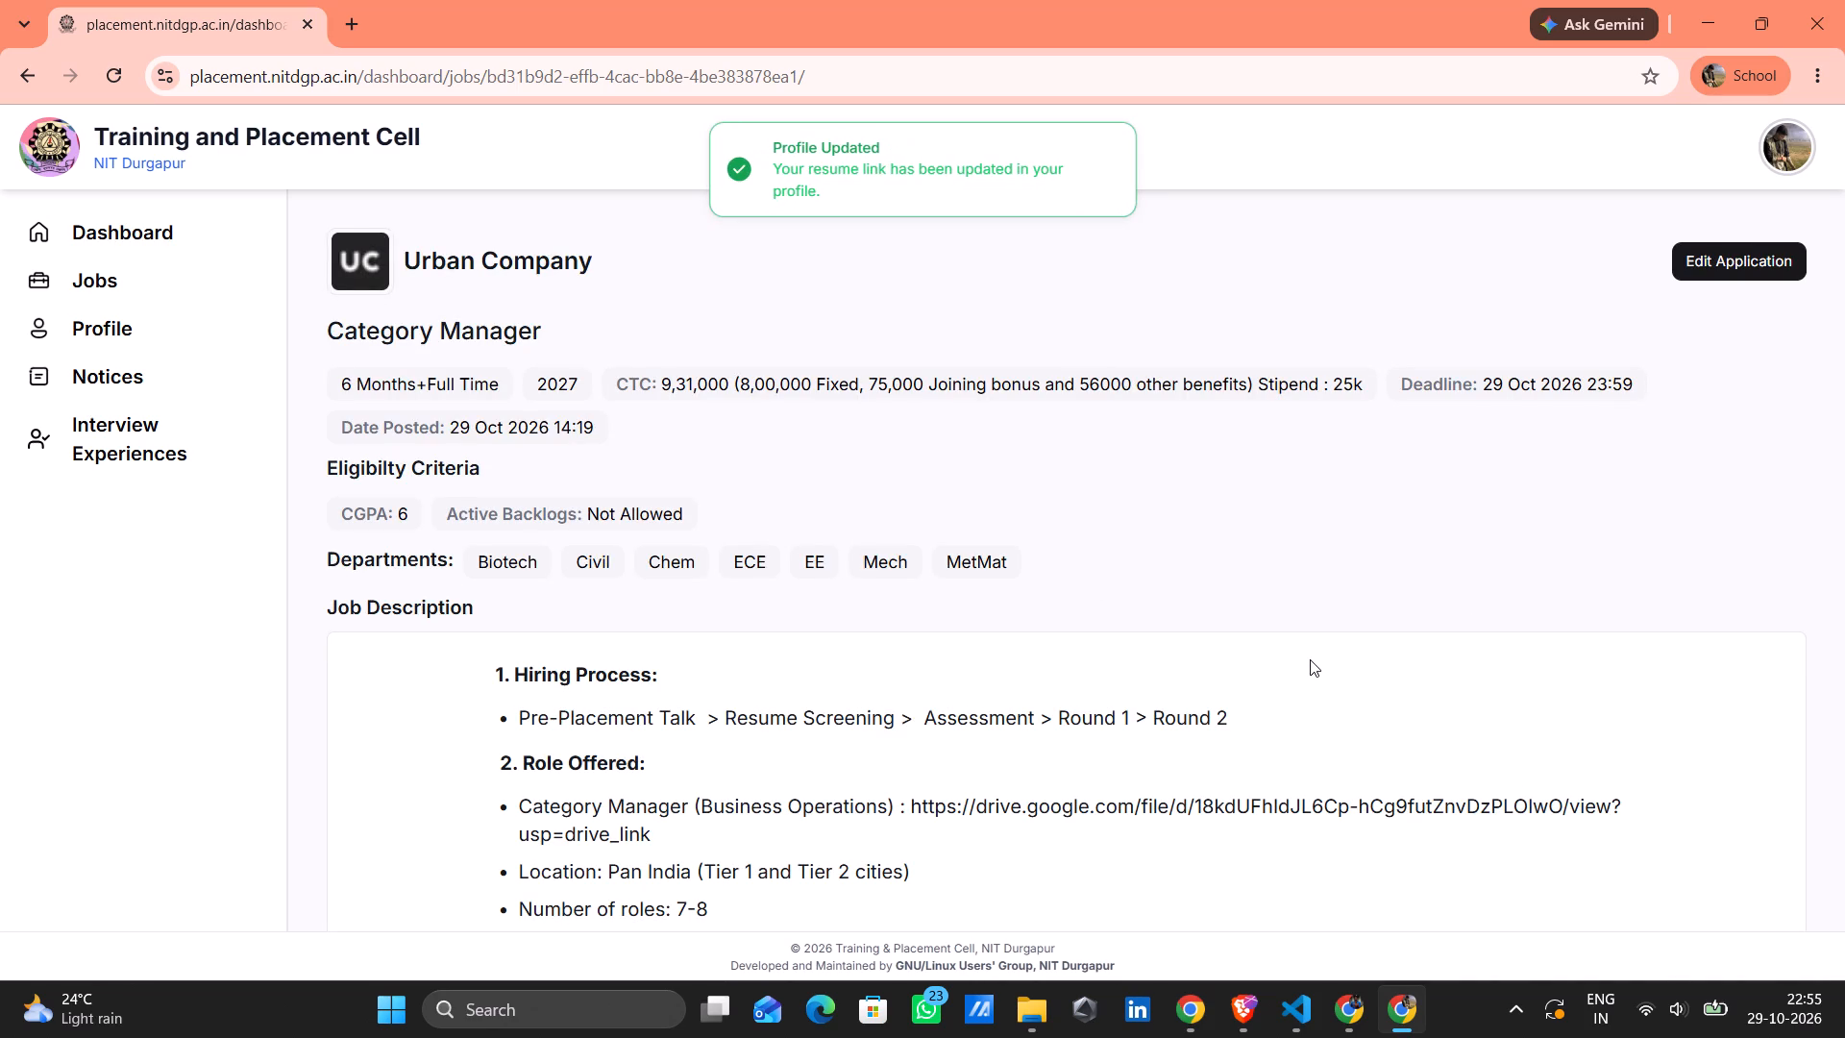
Open Swiggy's Sales Management posting in the jobs list and start an application for it.
{"action": "left_click", "coordinate": [163, 273]}
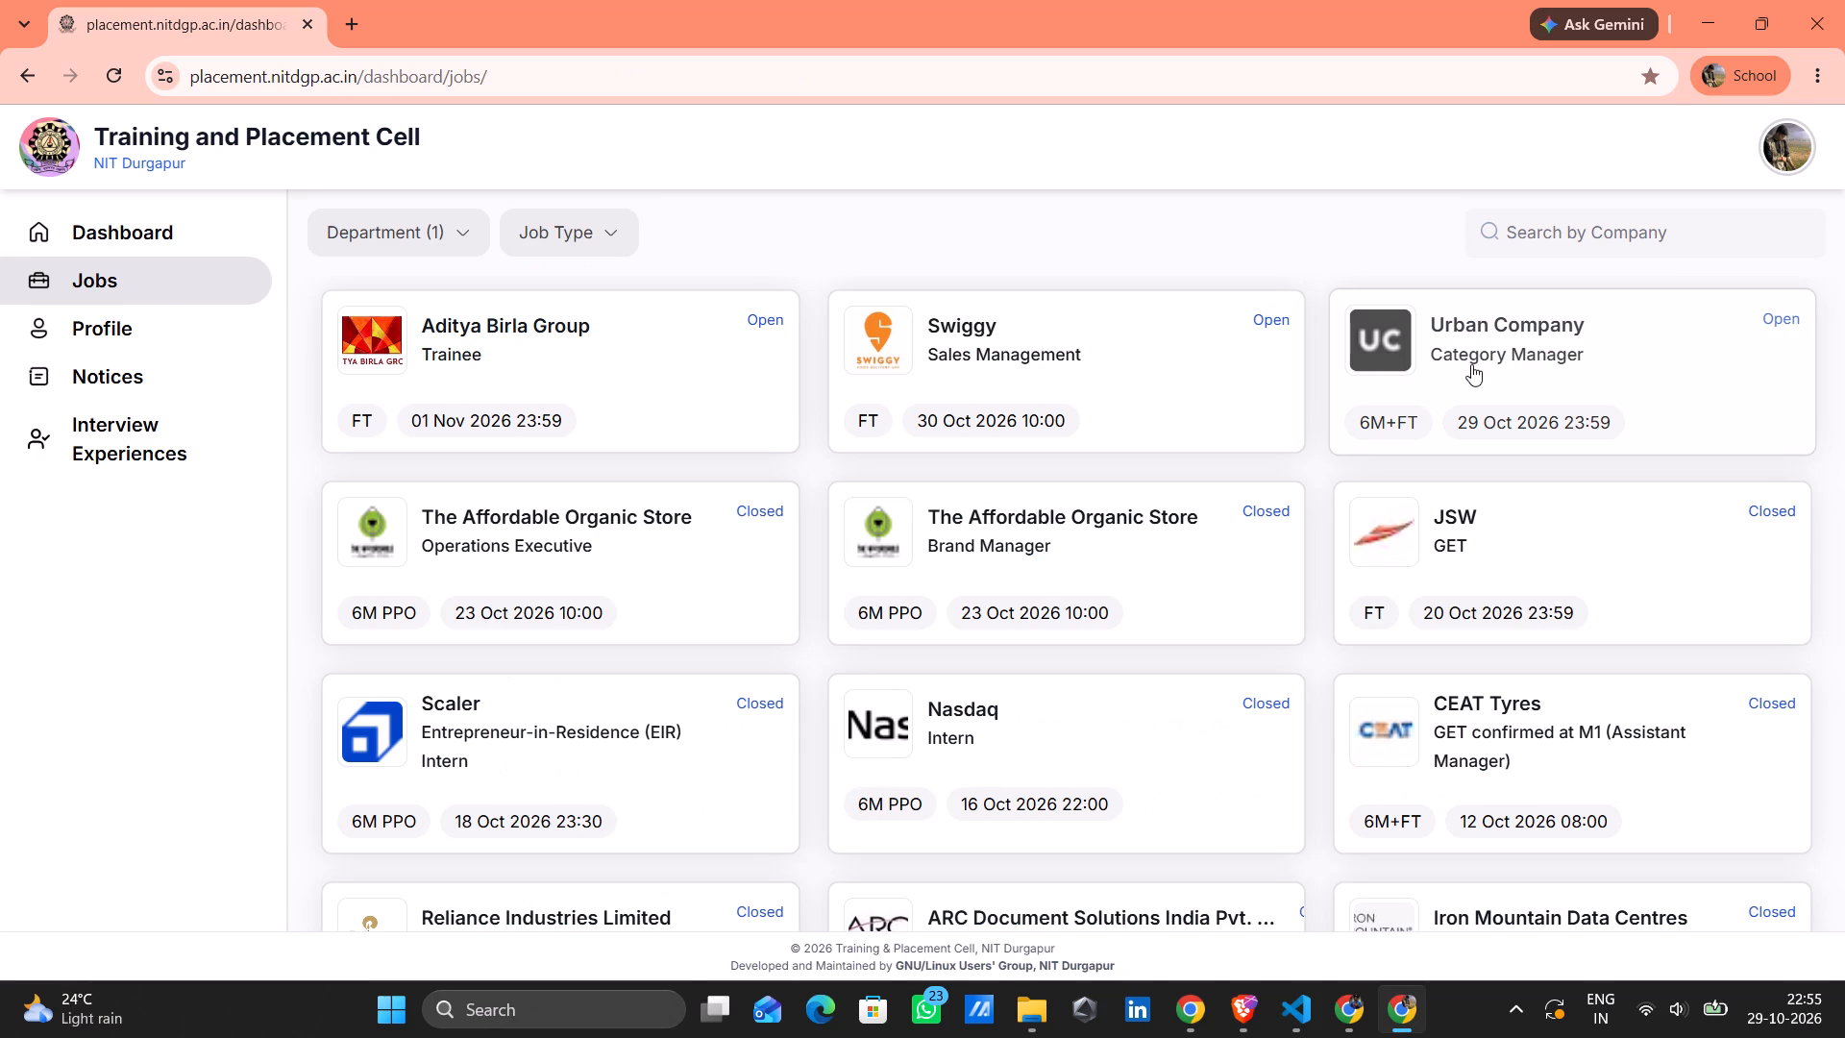
{"action": "left_click", "coordinate": [1052, 365]}
{"action": "left_click", "coordinate": [687, 348]}
{"action": "left_click", "coordinate": [686, 348]}
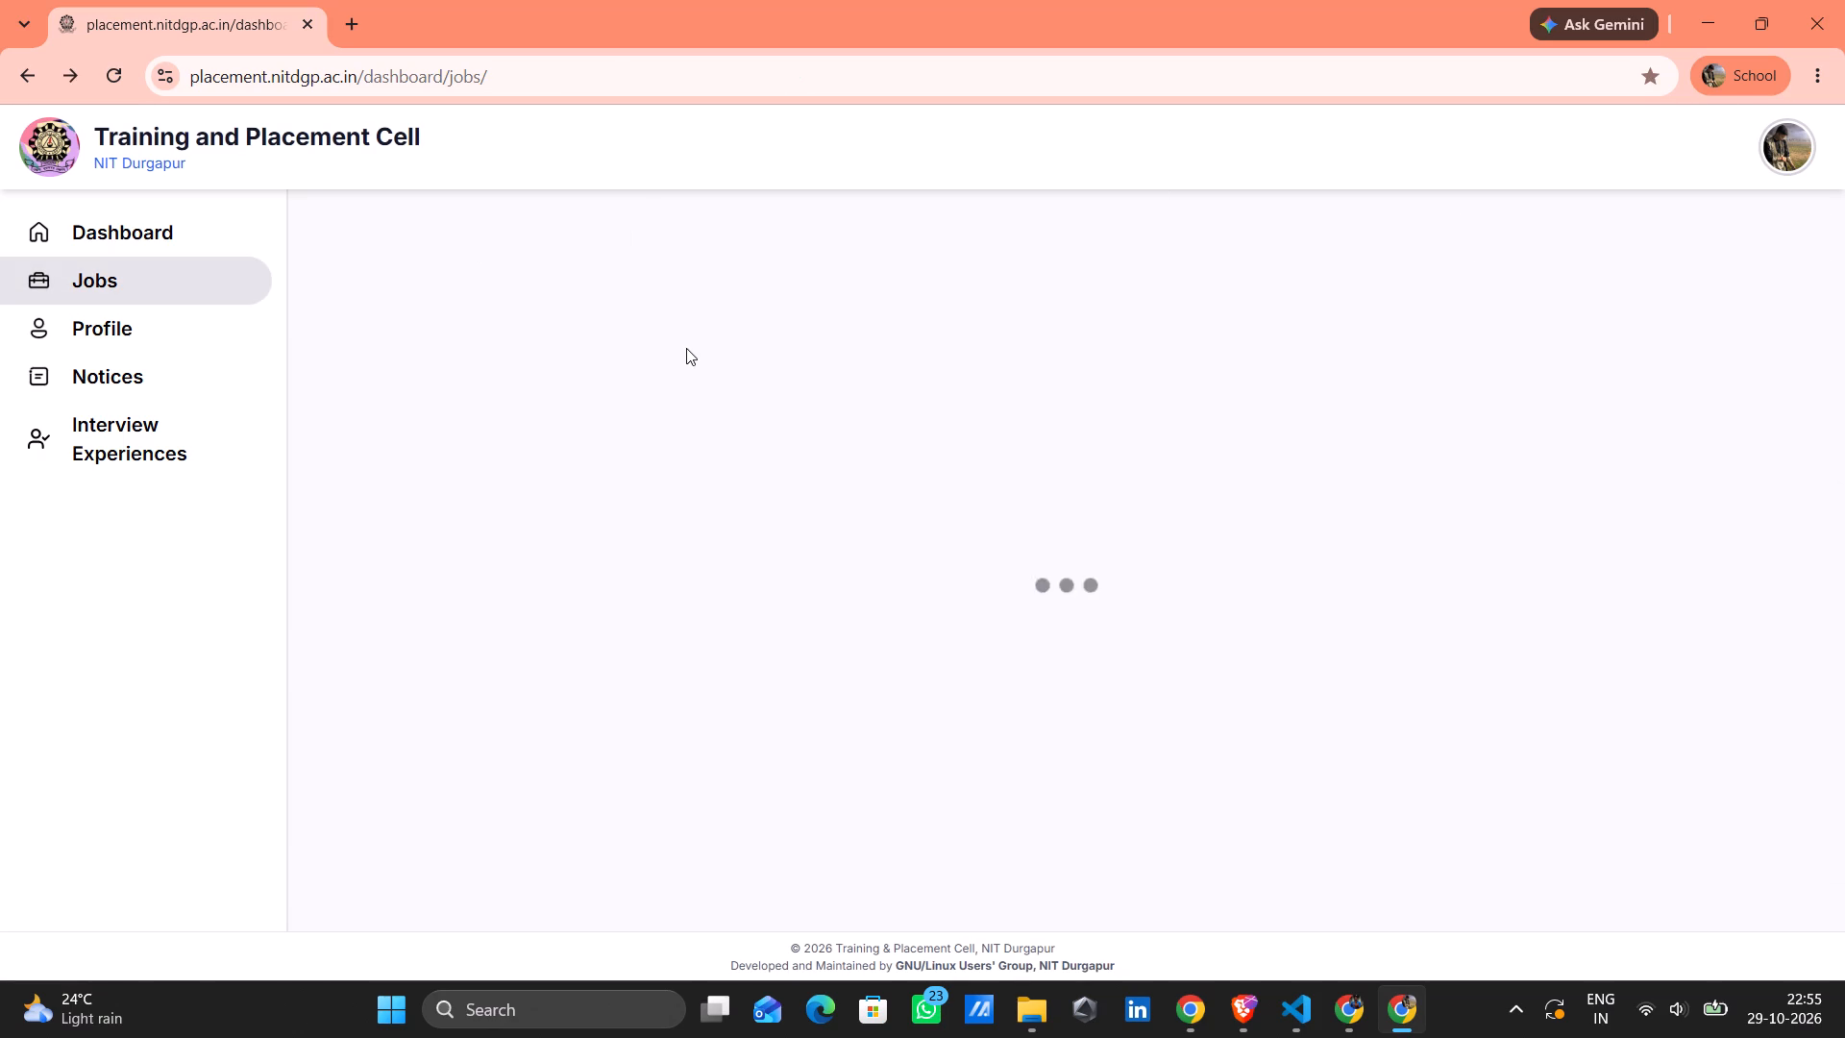
{"action": "left_click", "coordinate": [1016, 400]}
{"action": "left_click", "coordinate": [1002, 351]}
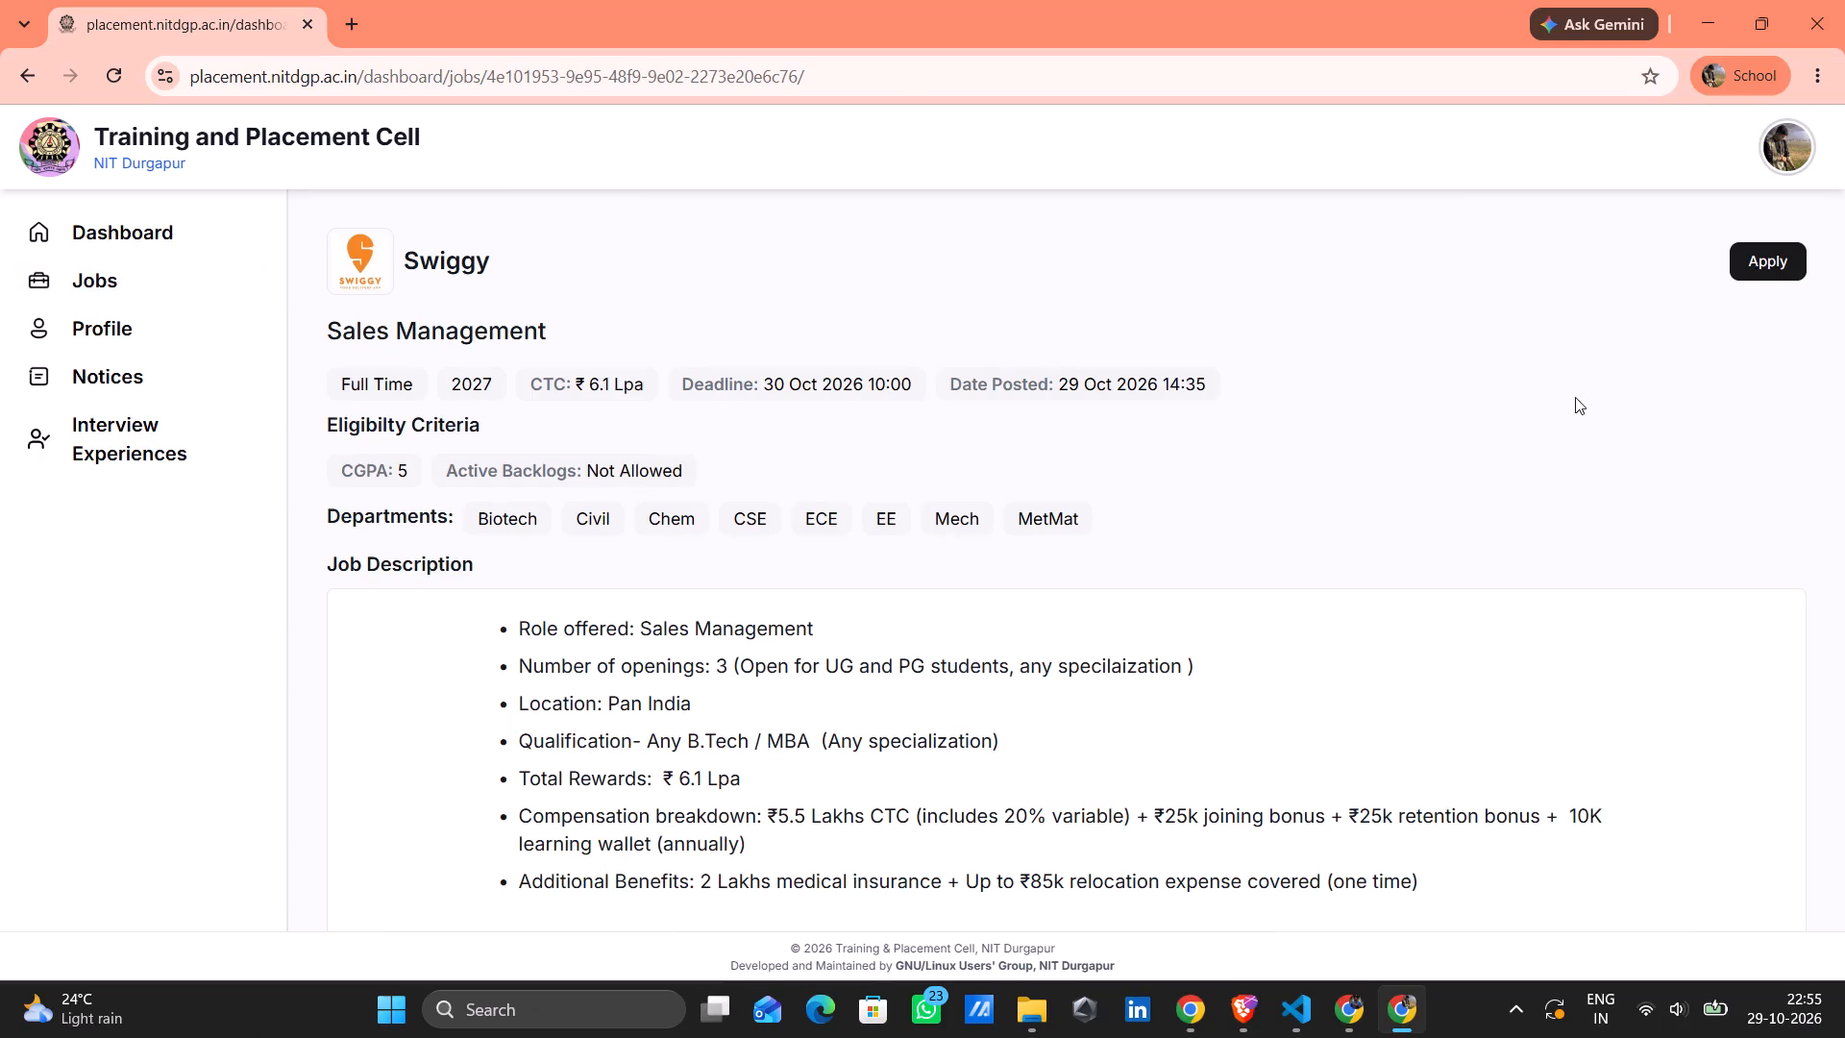
{"action": "left_click", "coordinate": [1741, 264]}
Open the resume linked in the Swiggy application to check which CV it uses, and close it again.
{"action": "scroll", "coordinate": [1348, 696], "scroll_direction": "down", "scroll_amount": 3}
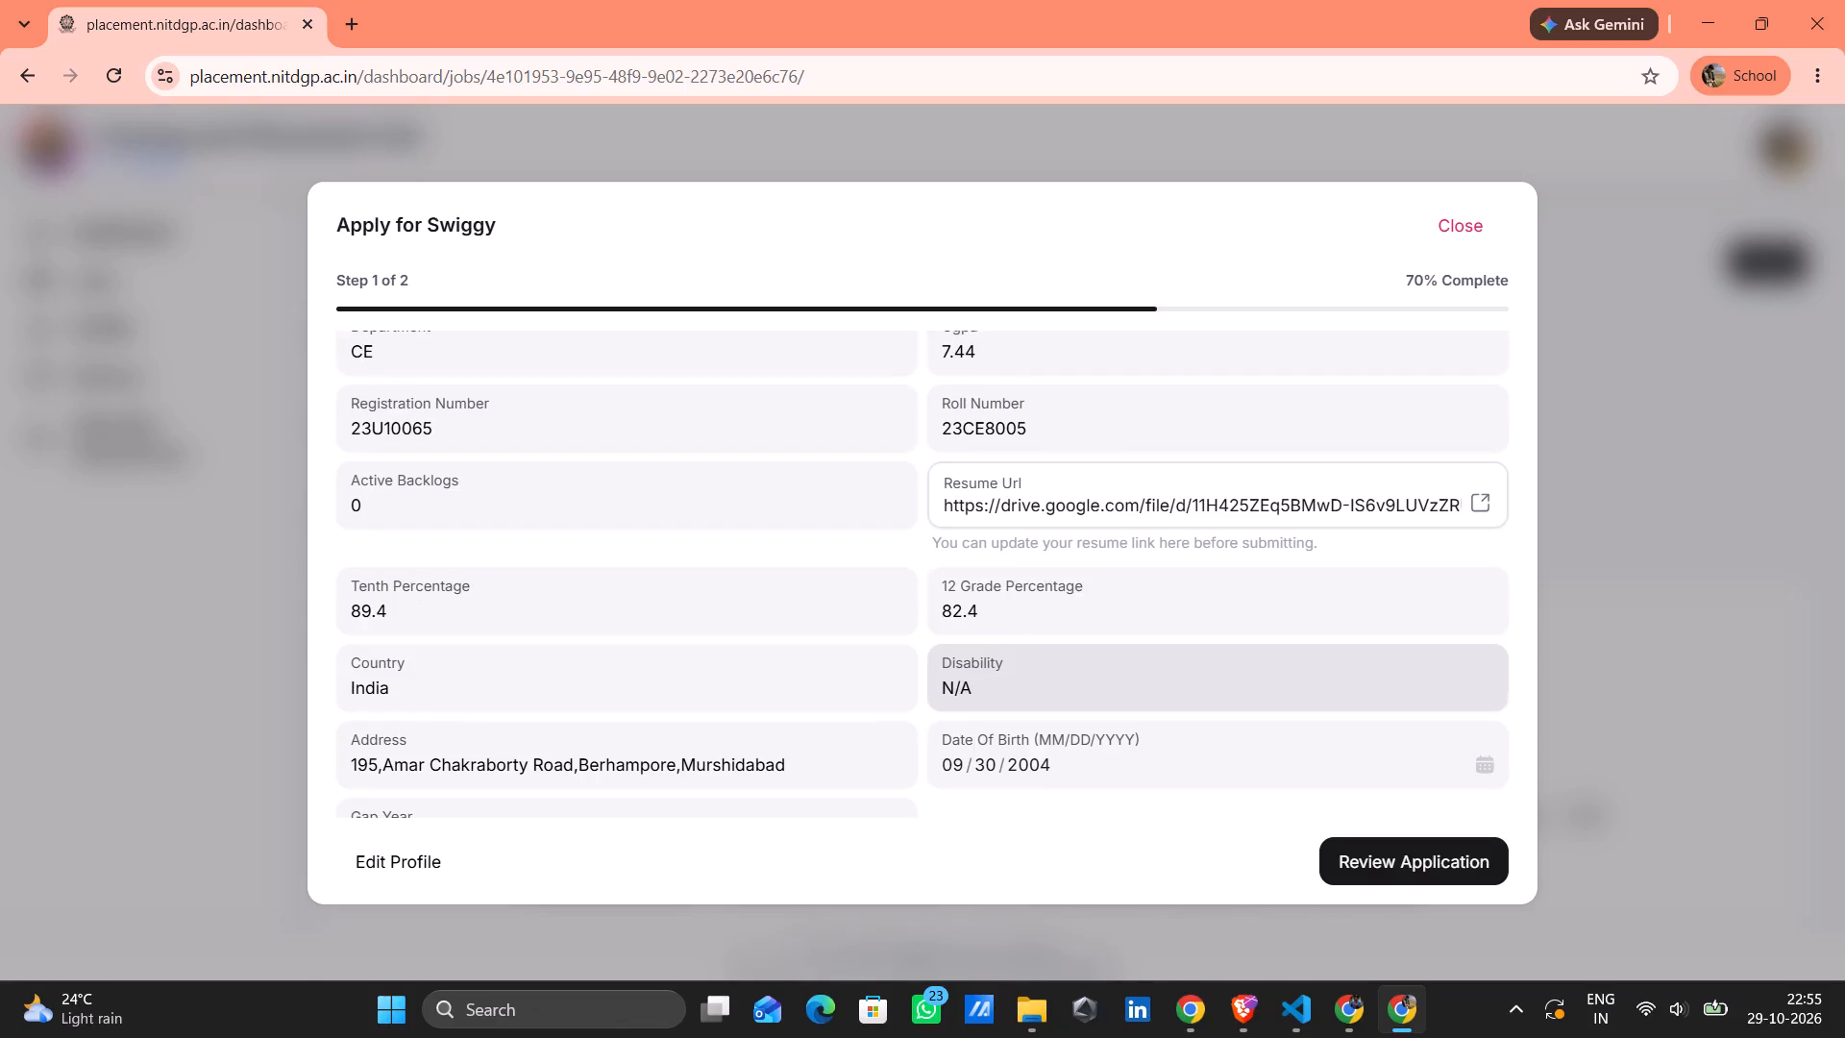
{"action": "left_click", "coordinate": [1488, 512]}
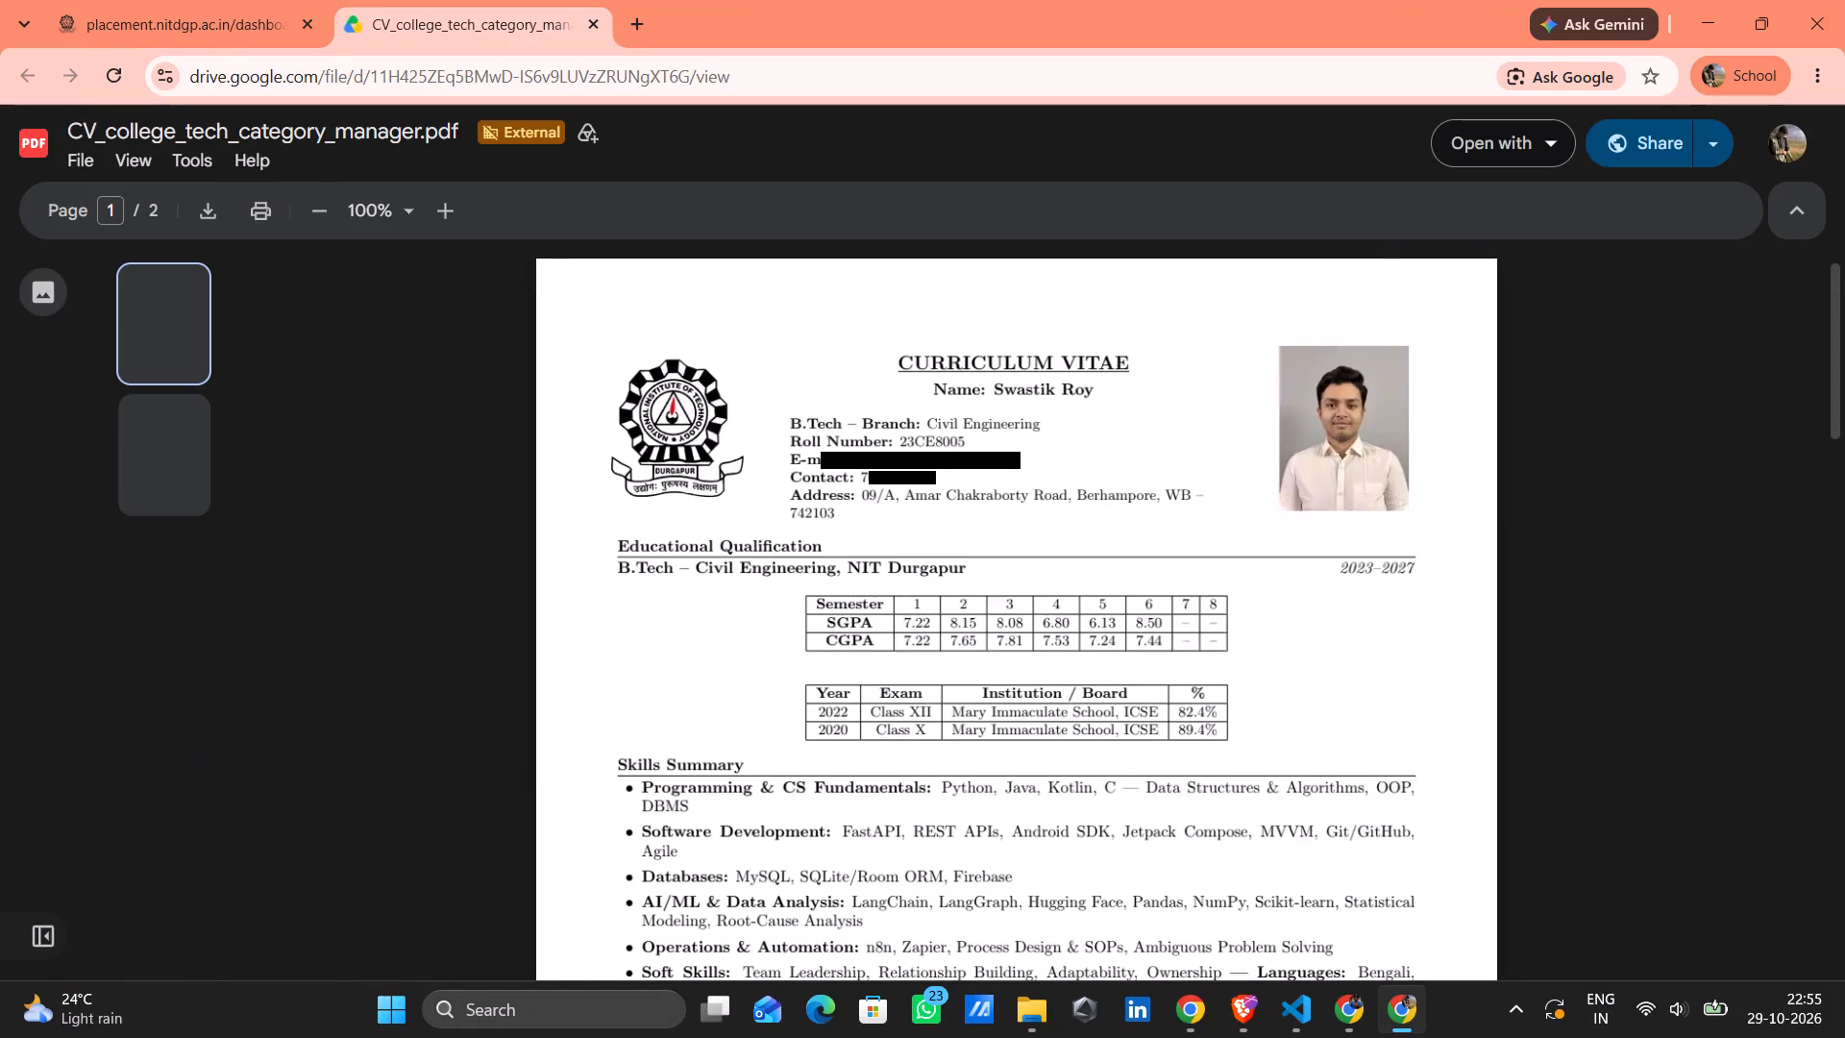
{"action": "left_click", "coordinate": [592, 24]}
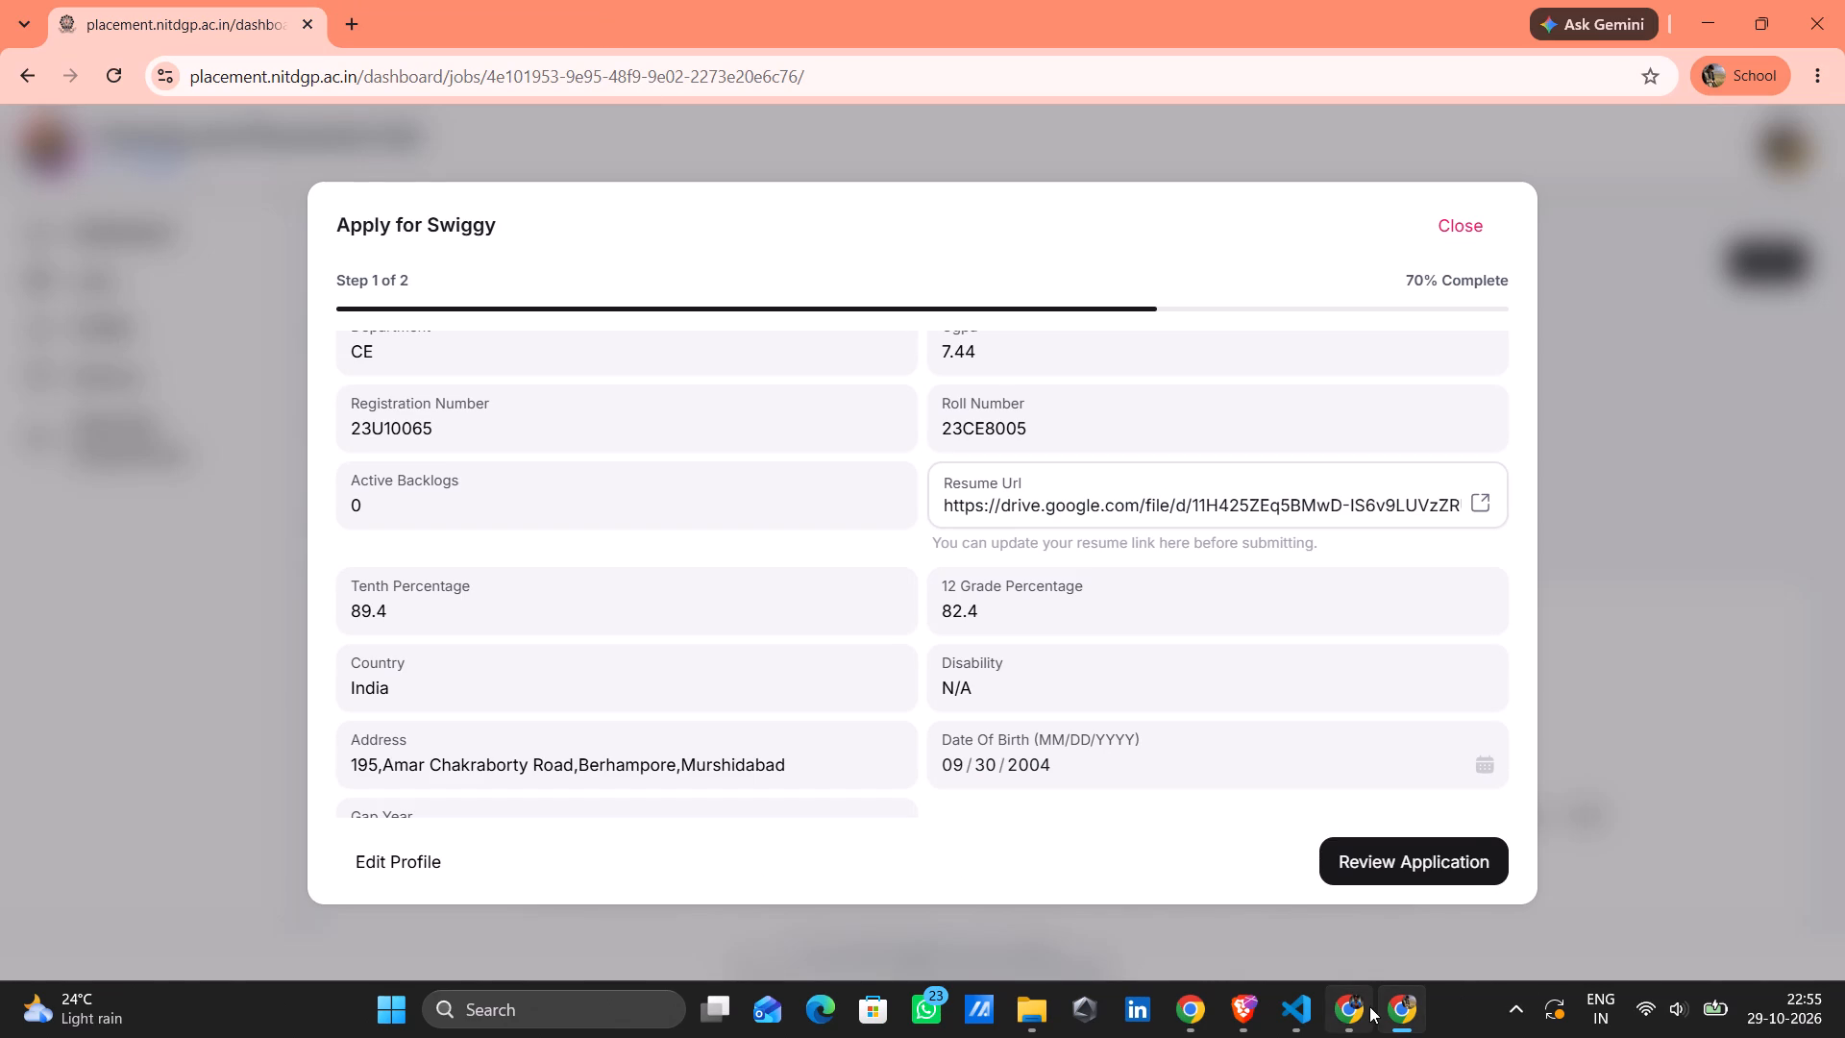
Switch to the other Chrome window and leave the open share dialog of CV_college_tech_category_manager.pdf in Google Drive.
{"action": "left_click", "coordinate": [1338, 1018]}
{"action": "left_click", "coordinate": [793, 34]}
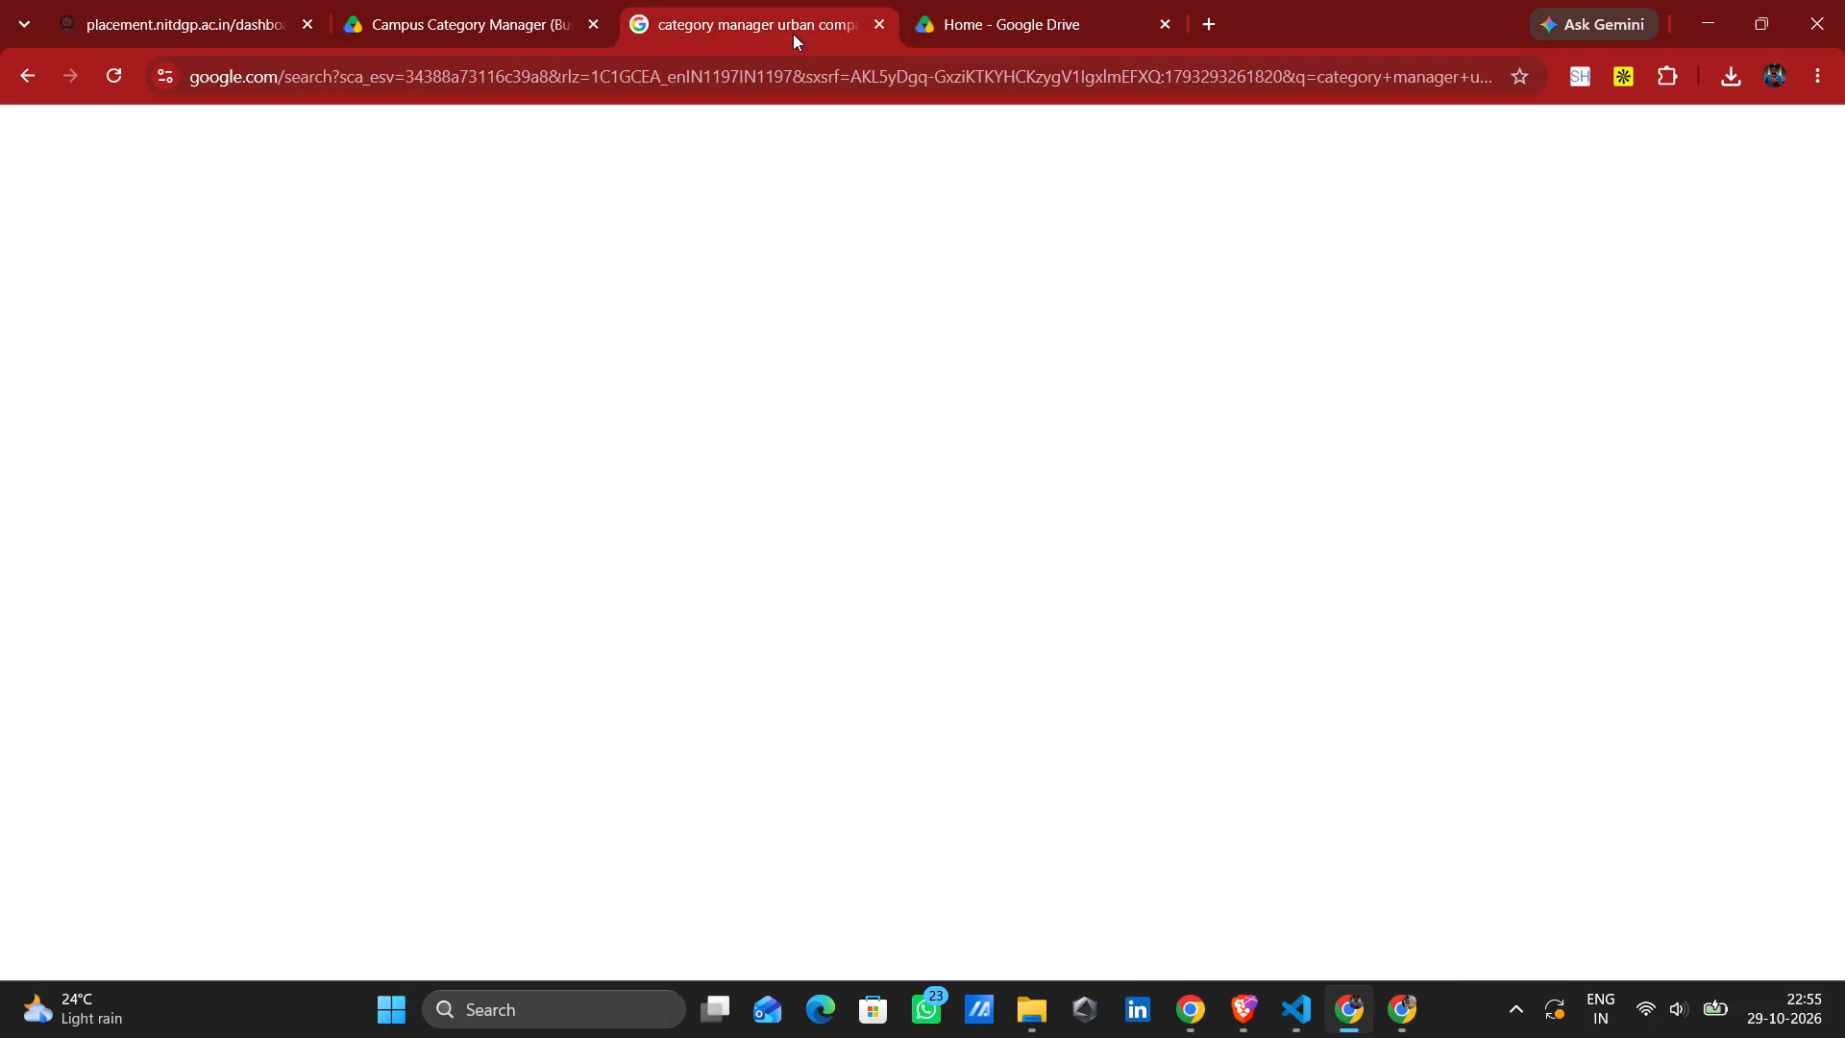
{"action": "left_click", "coordinate": [529, 0]}
{"action": "scroll", "coordinate": [917, 482], "scroll_direction": "up", "scroll_amount": 3}
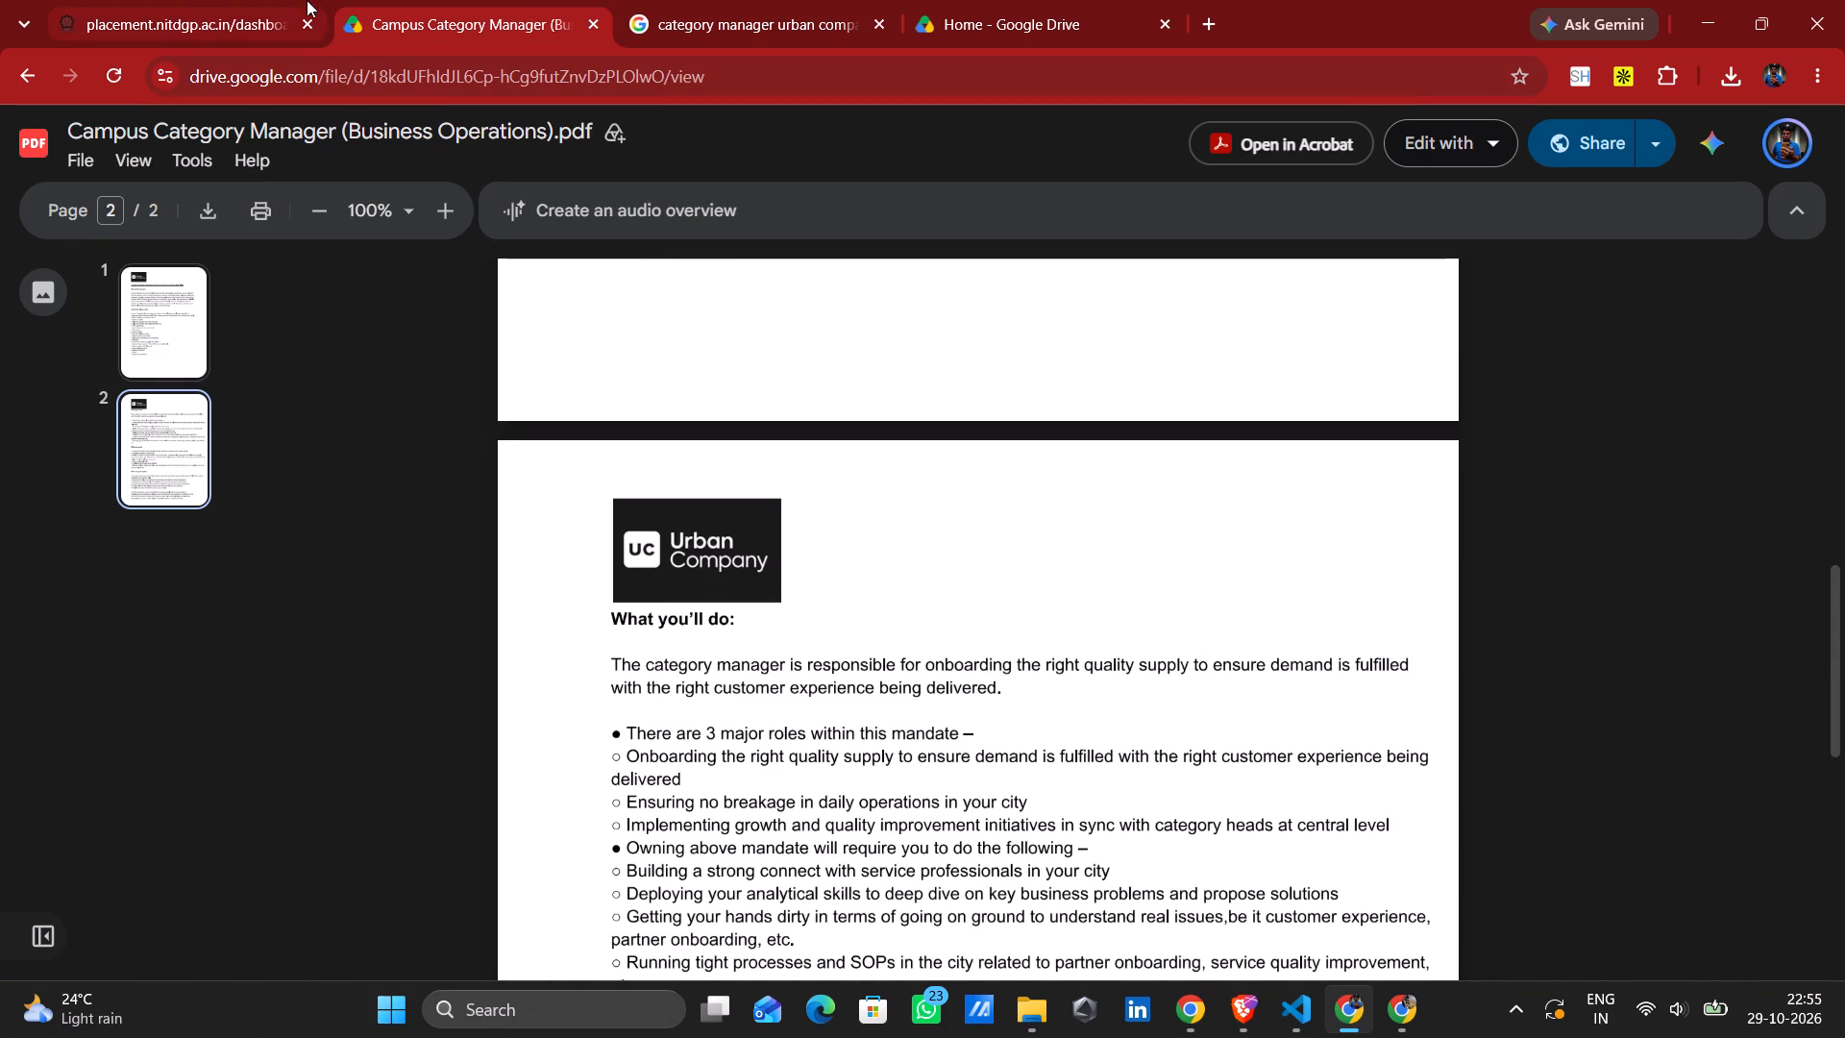
{"action": "left_click", "coordinate": [750, 8]}
{"action": "left_click", "coordinate": [1008, 0]}
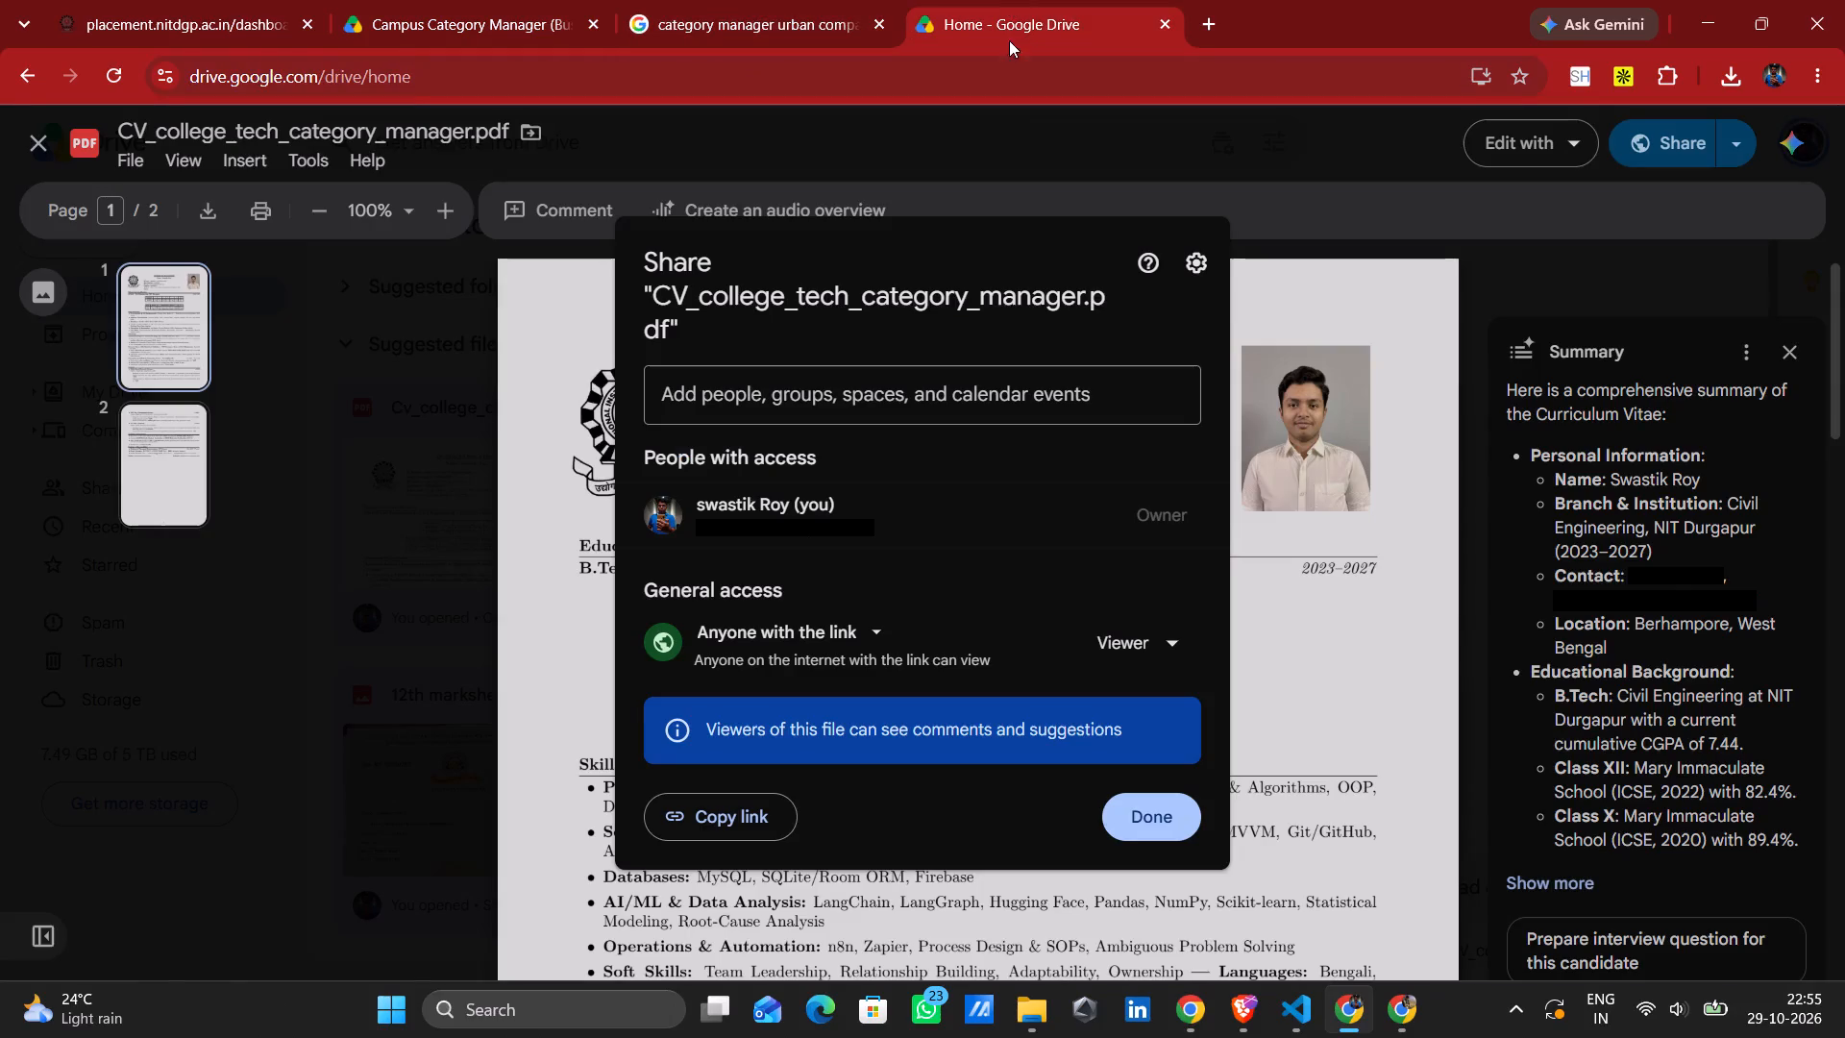
{"action": "left_click", "coordinate": [1400, 335]}
{"action": "left_click", "coordinate": [726, 274]}
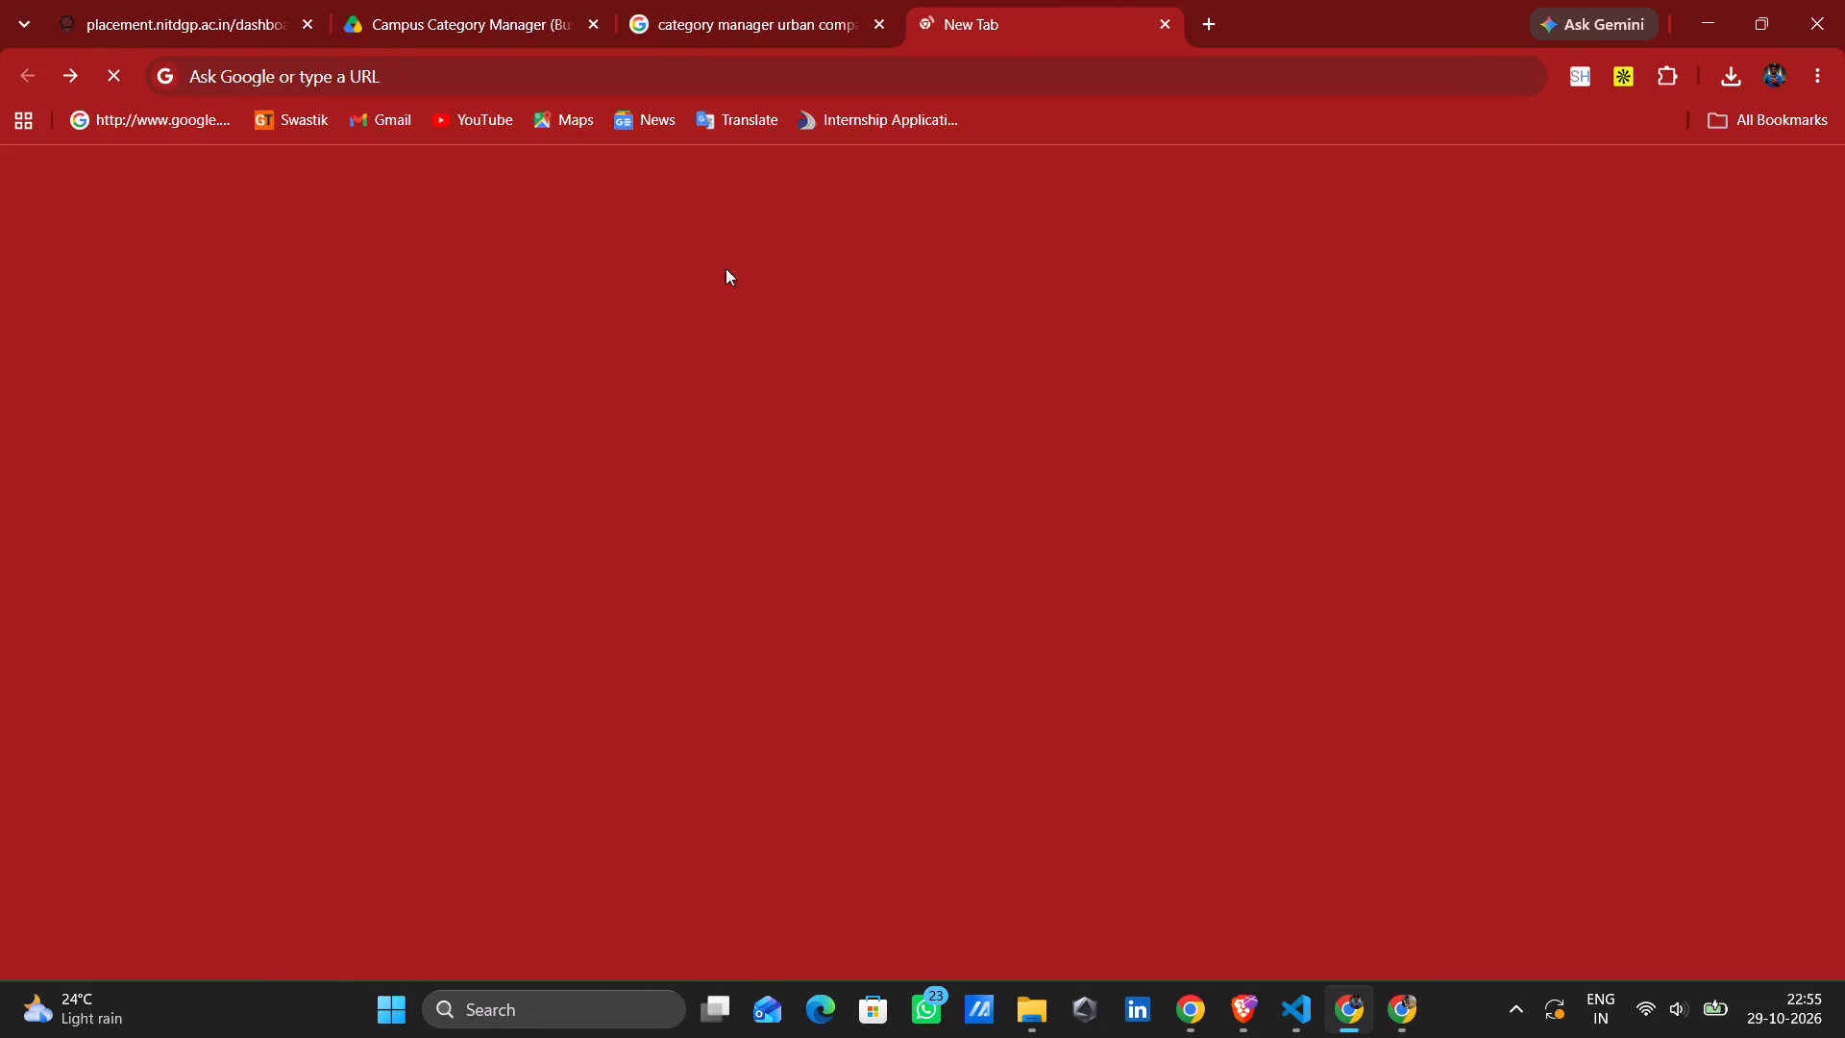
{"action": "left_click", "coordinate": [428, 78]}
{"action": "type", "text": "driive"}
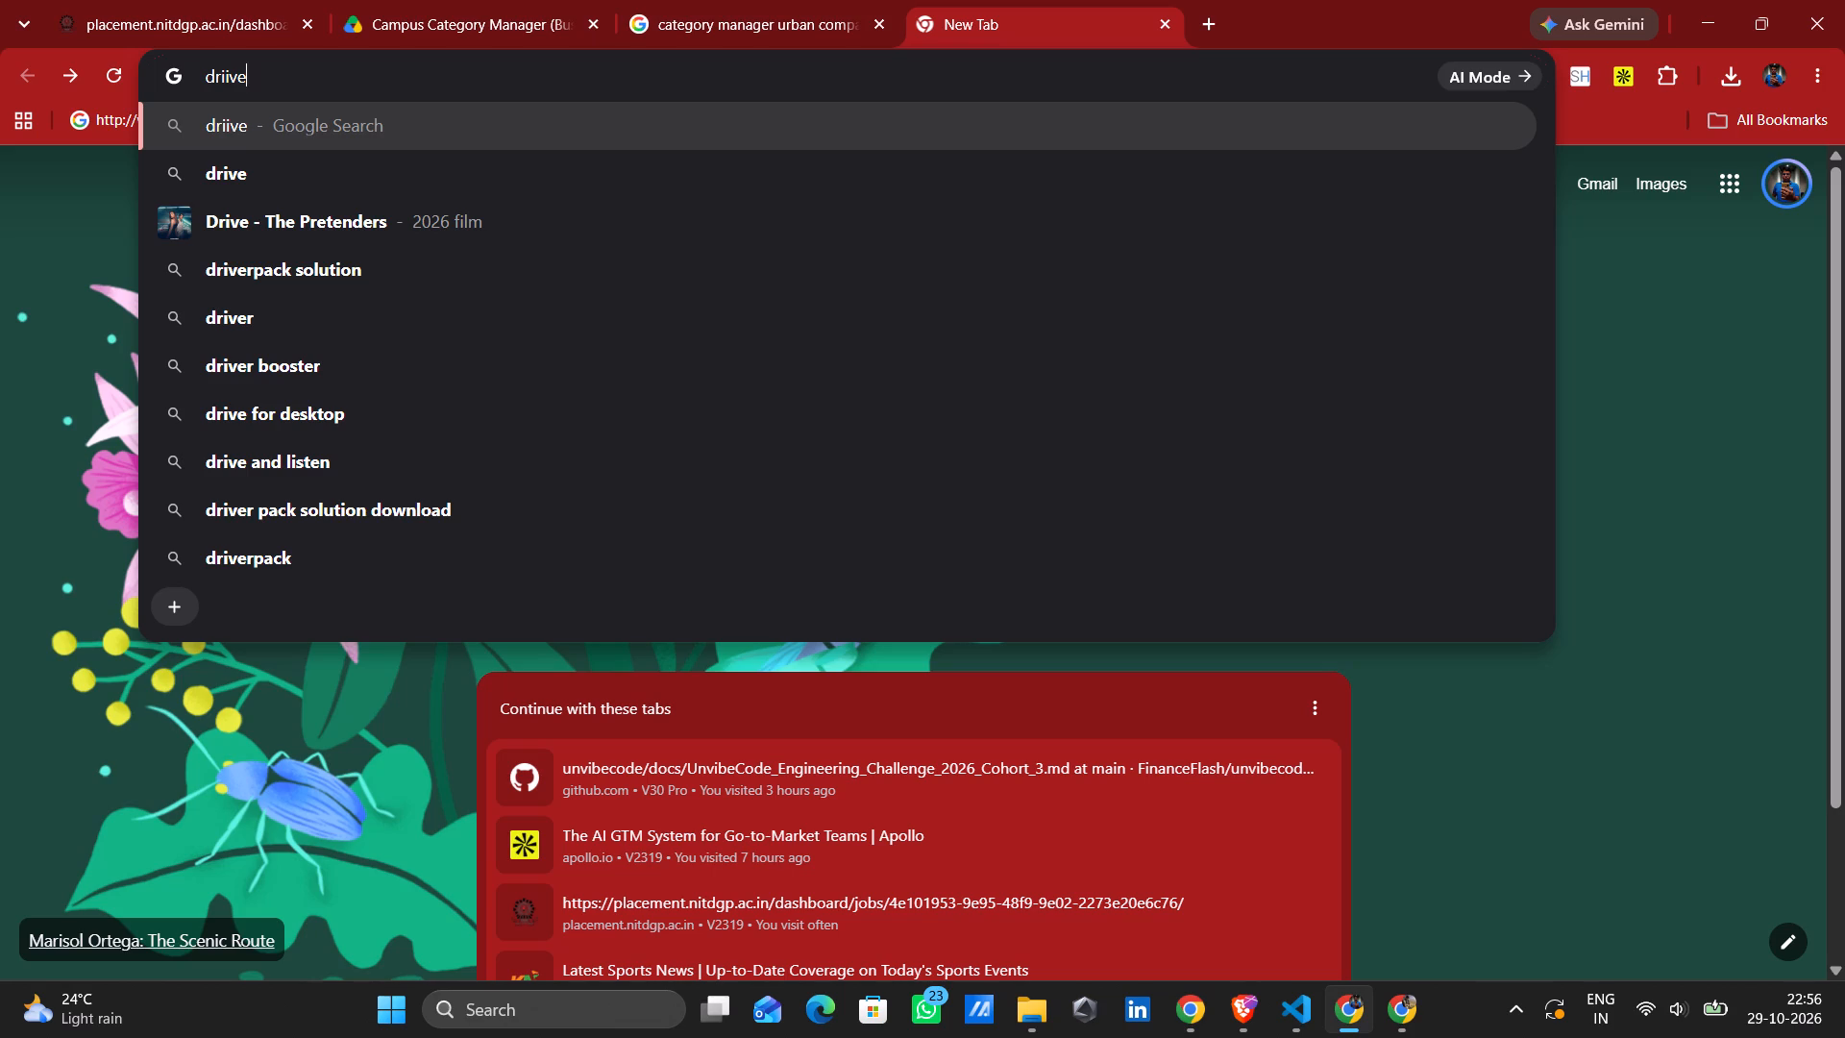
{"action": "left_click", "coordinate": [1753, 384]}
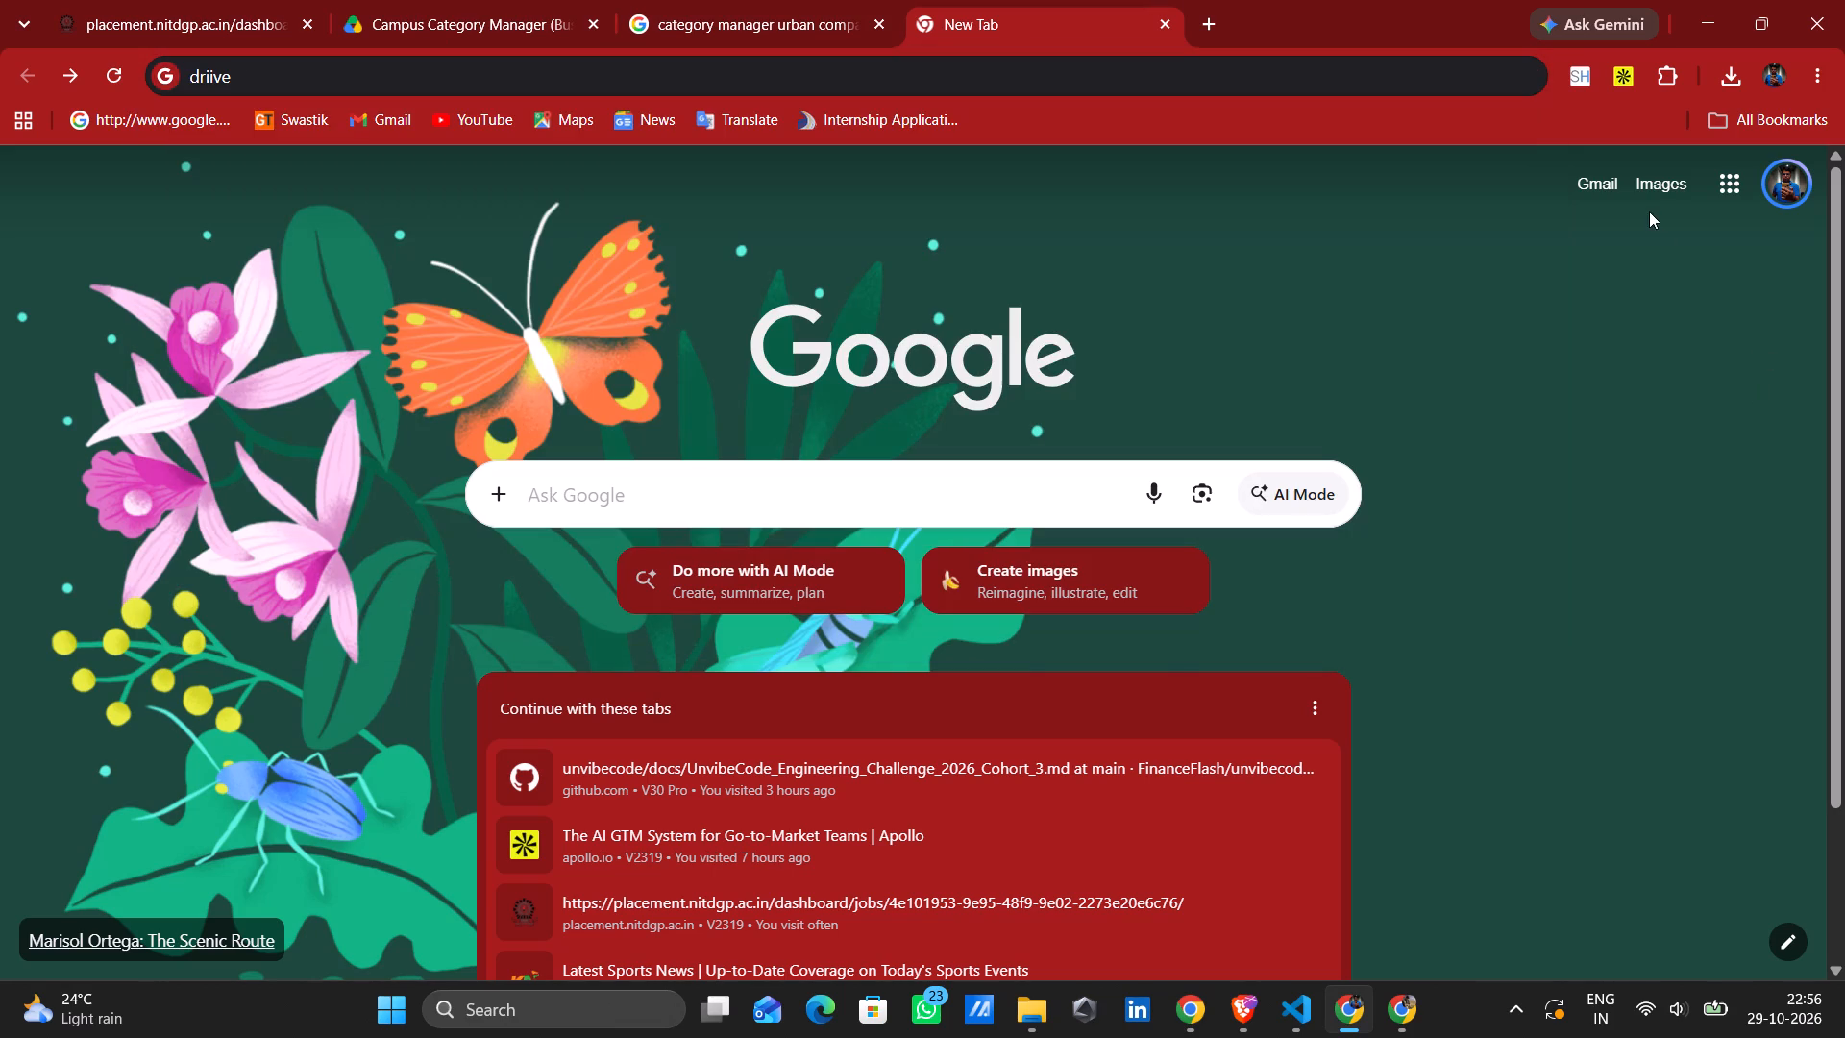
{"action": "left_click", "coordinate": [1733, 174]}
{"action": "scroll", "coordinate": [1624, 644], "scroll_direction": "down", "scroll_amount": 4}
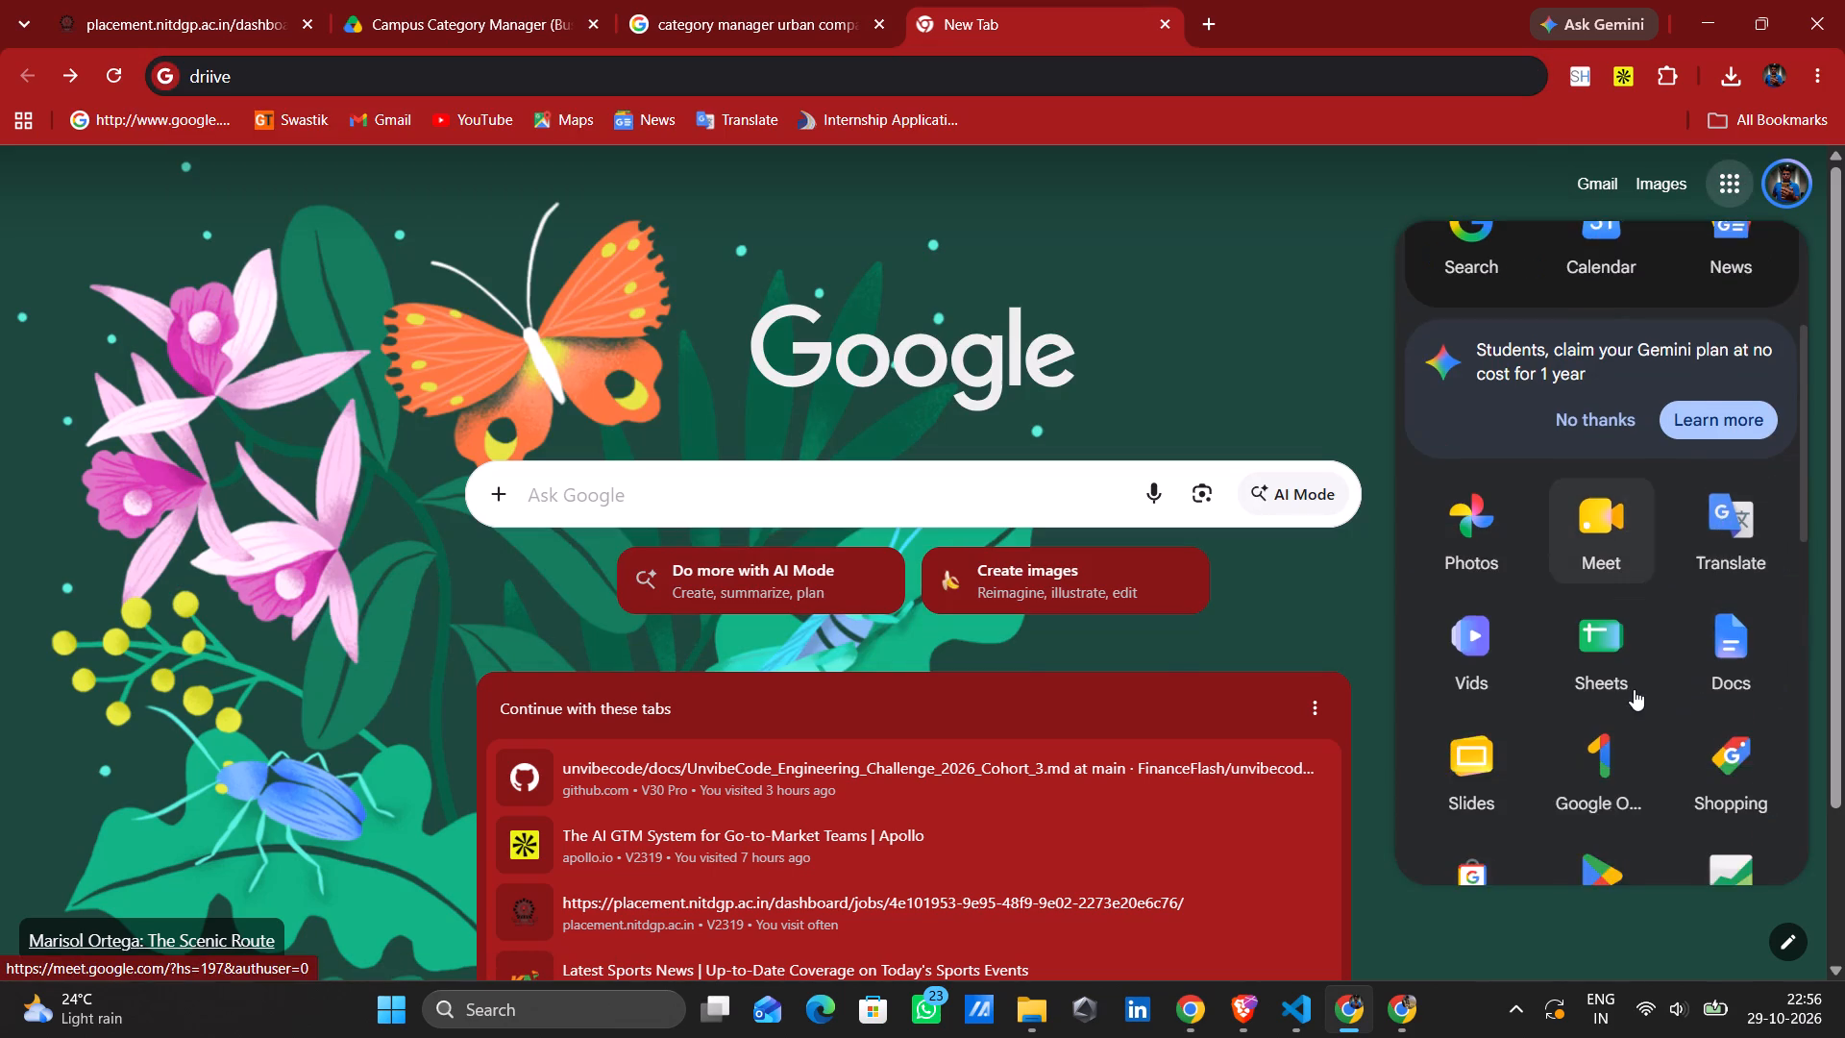
Open the Google Drive home page.
{"action": "left_click", "coordinate": [435, 68]}
{"action": "key", "text": "BackSpace"}
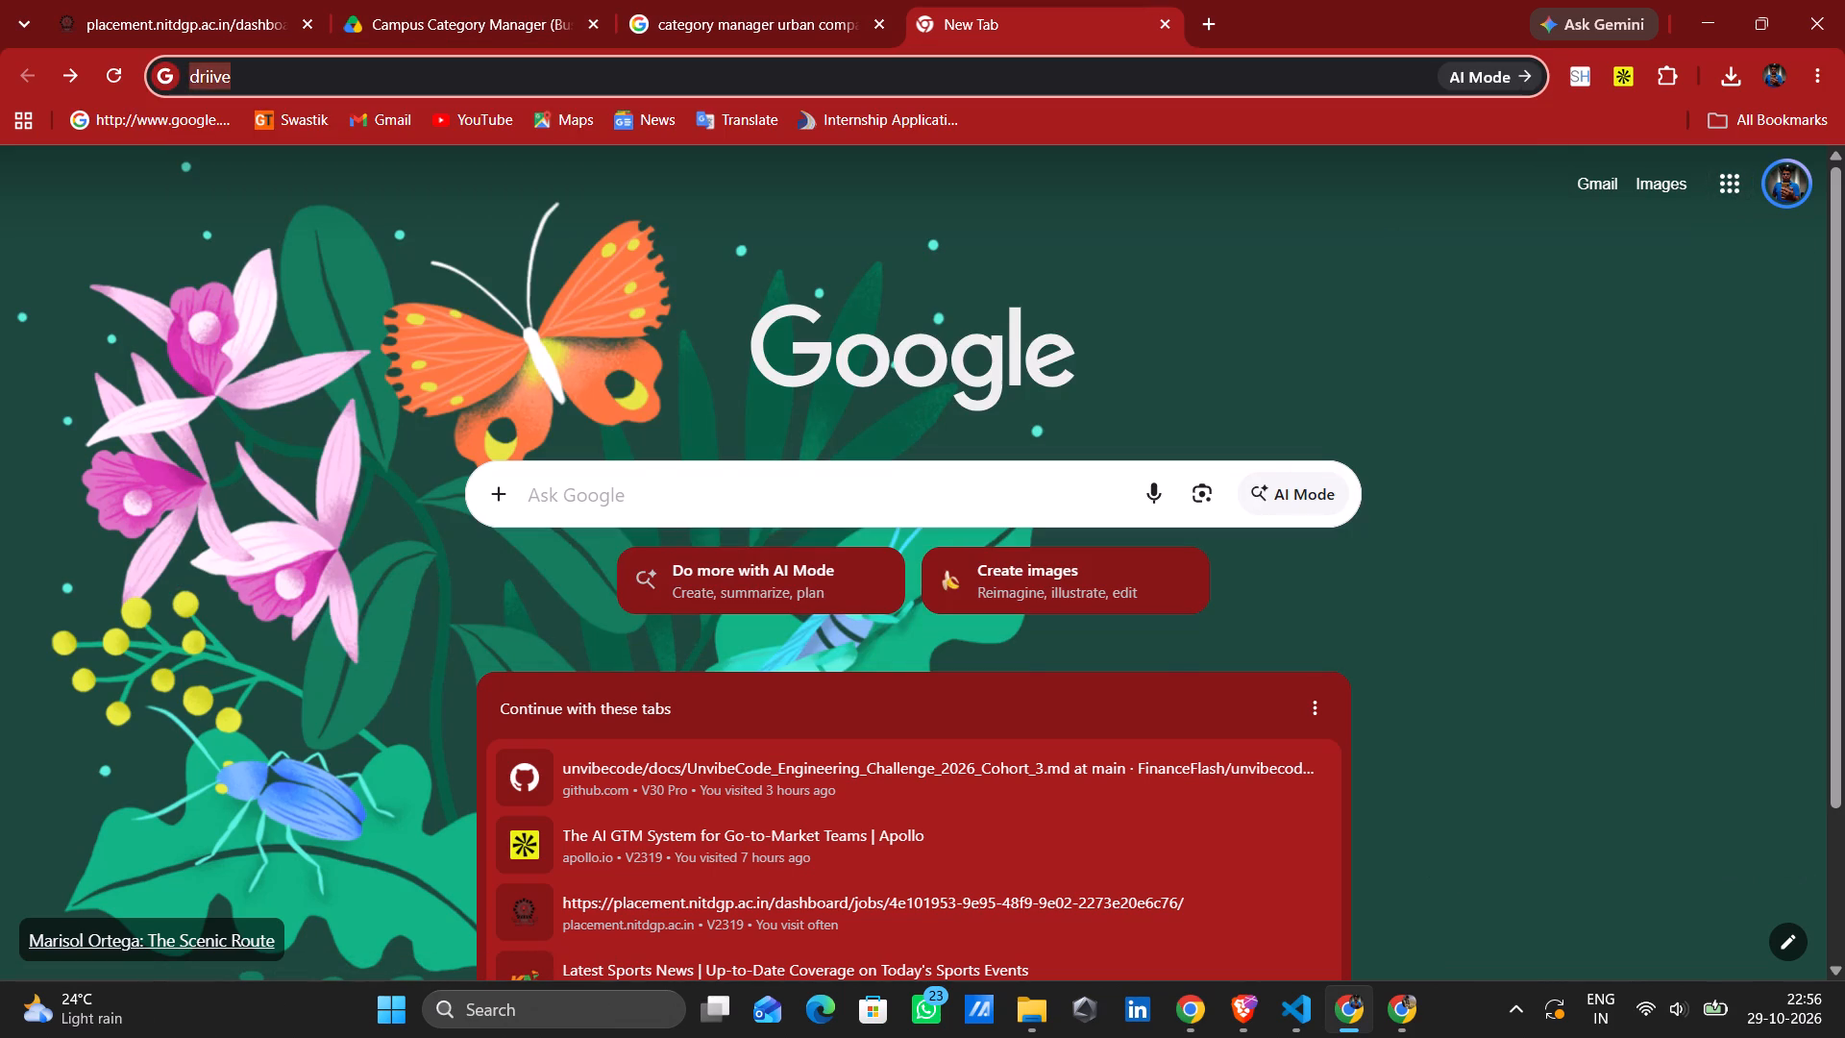
{"action": "type", "text": "drive"}
{"action": "key", "text": "Return"}
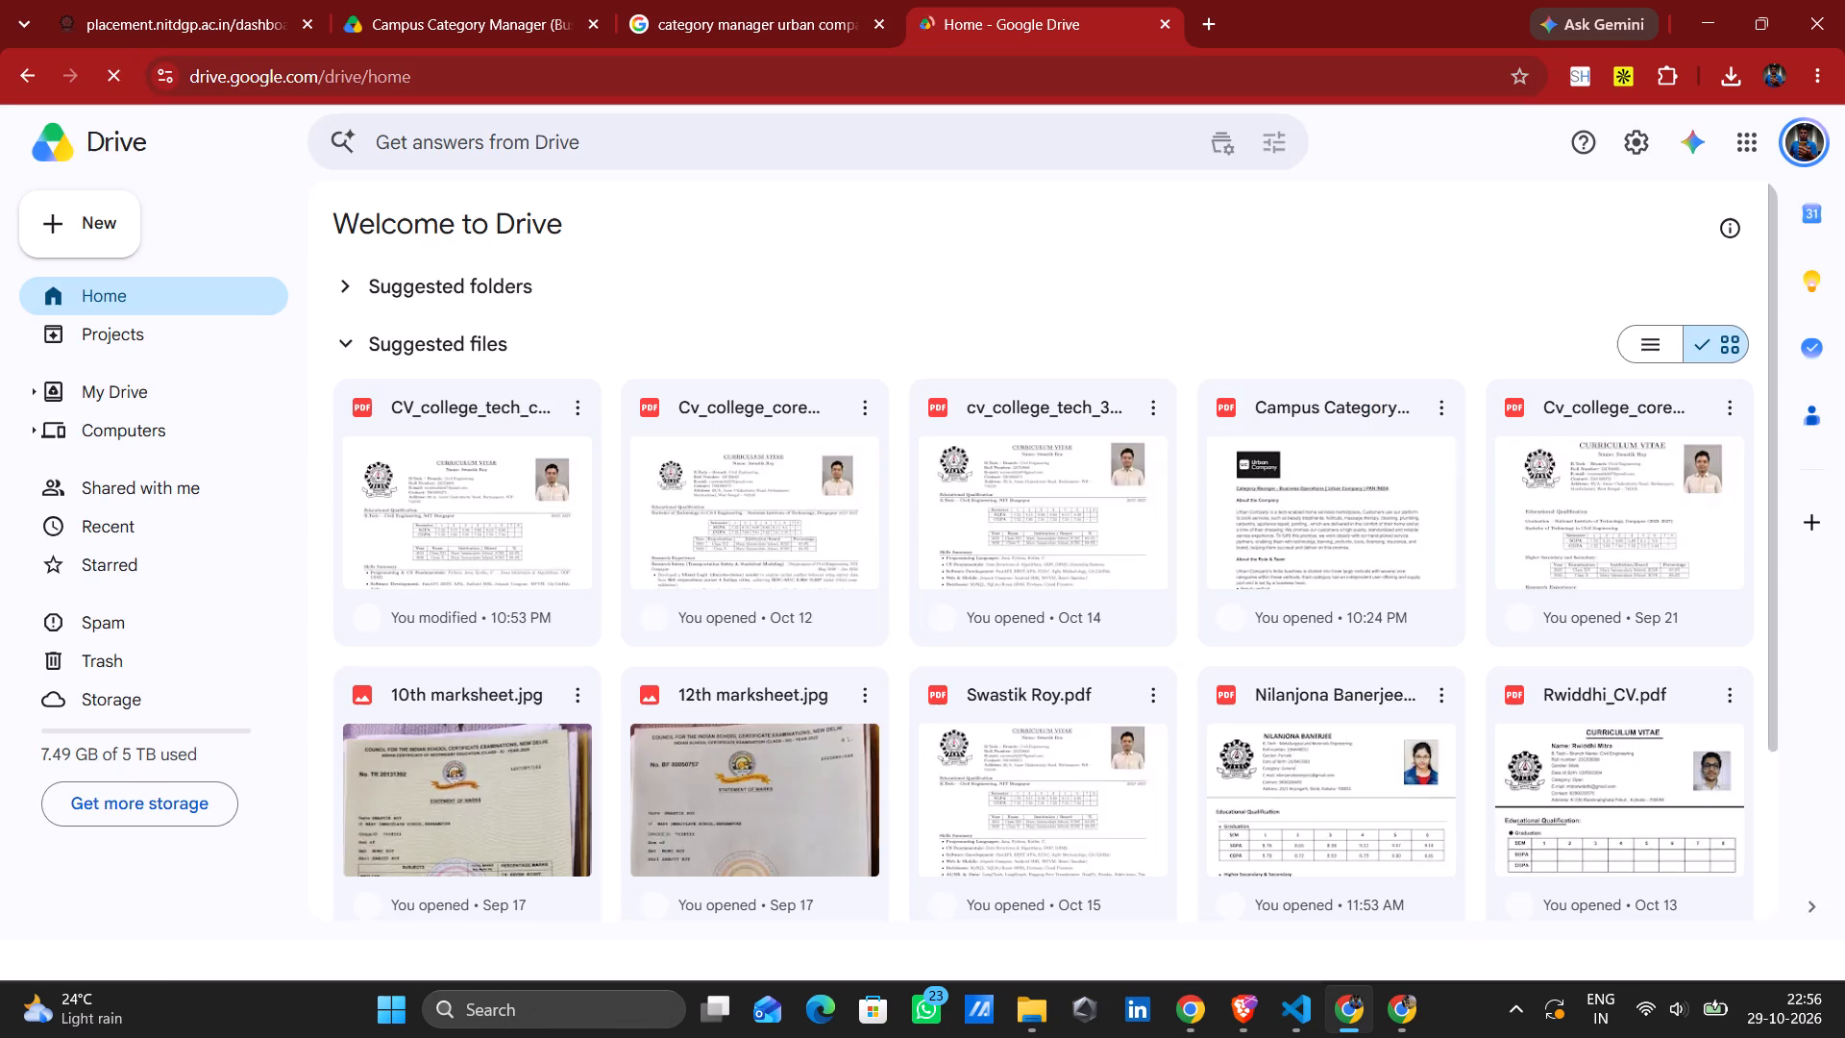
Open the suggested file Cv_college_core (2).pdf for viewing and return to Drive.
{"action": "left_click", "coordinate": [781, 507]}
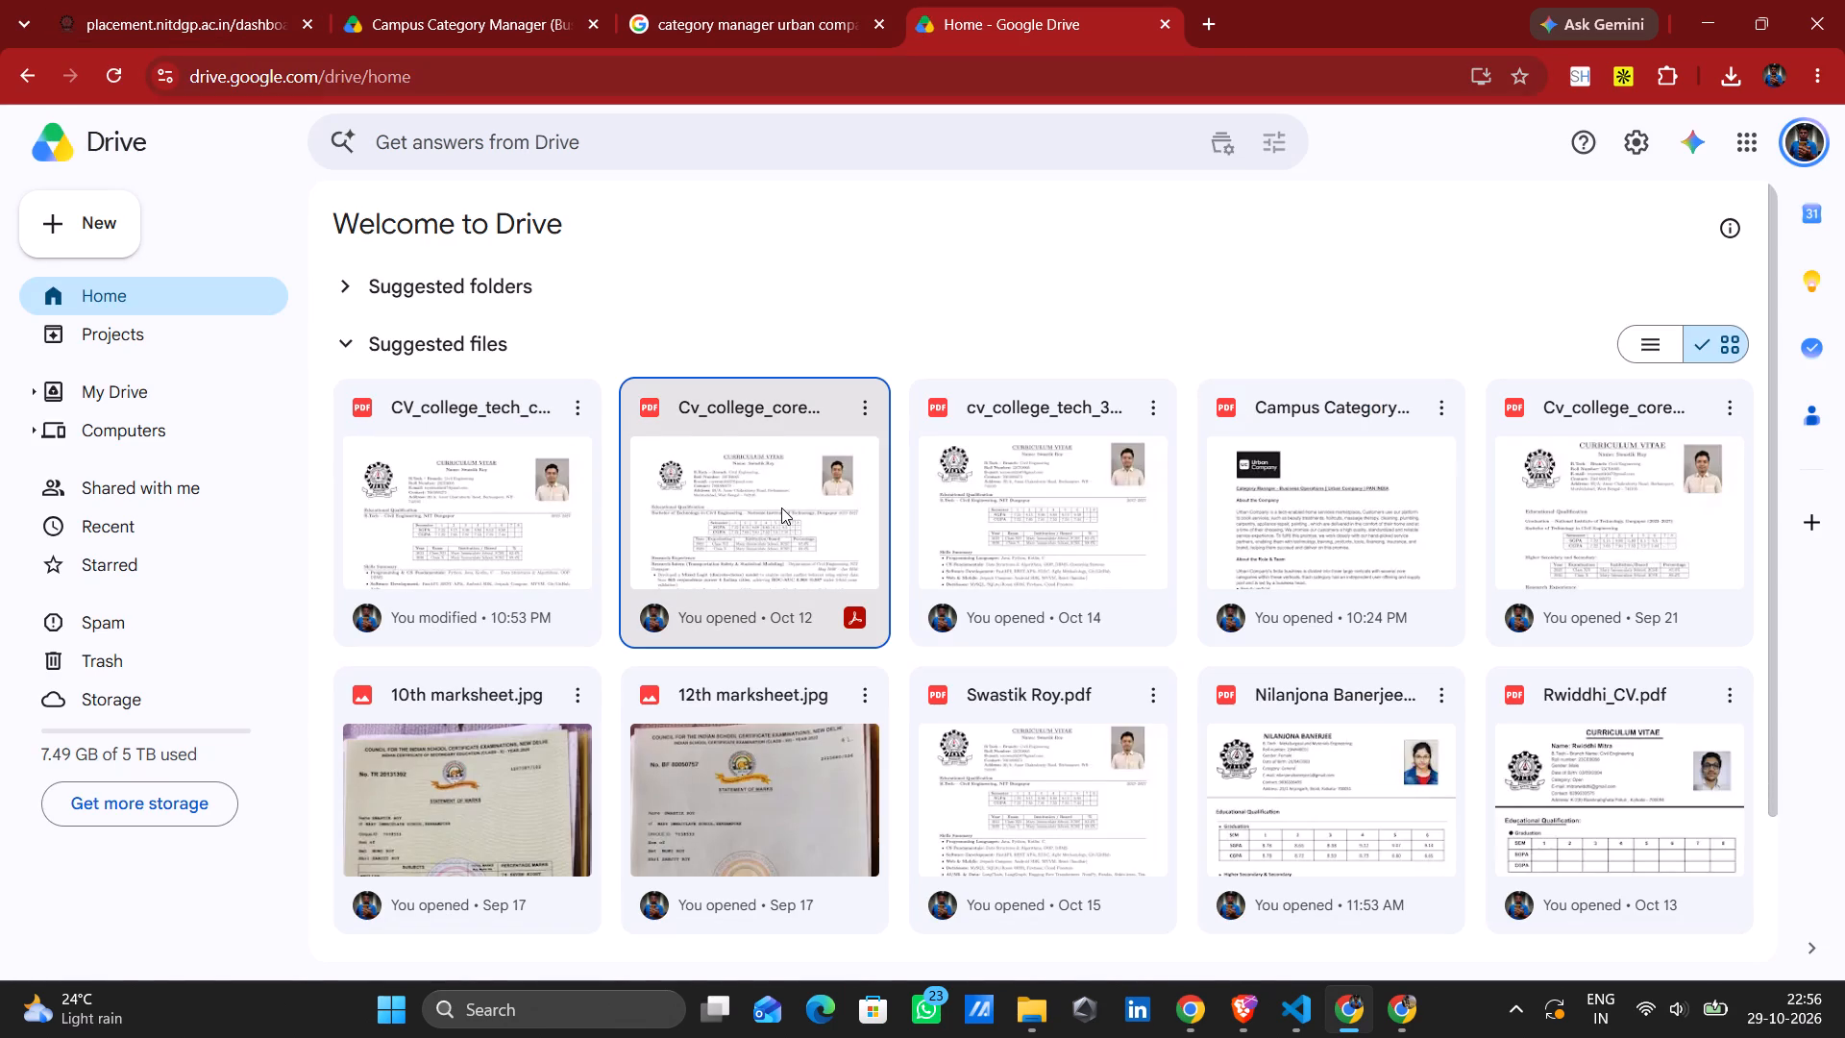
{"action": "double_click", "coordinate": [781, 507]}
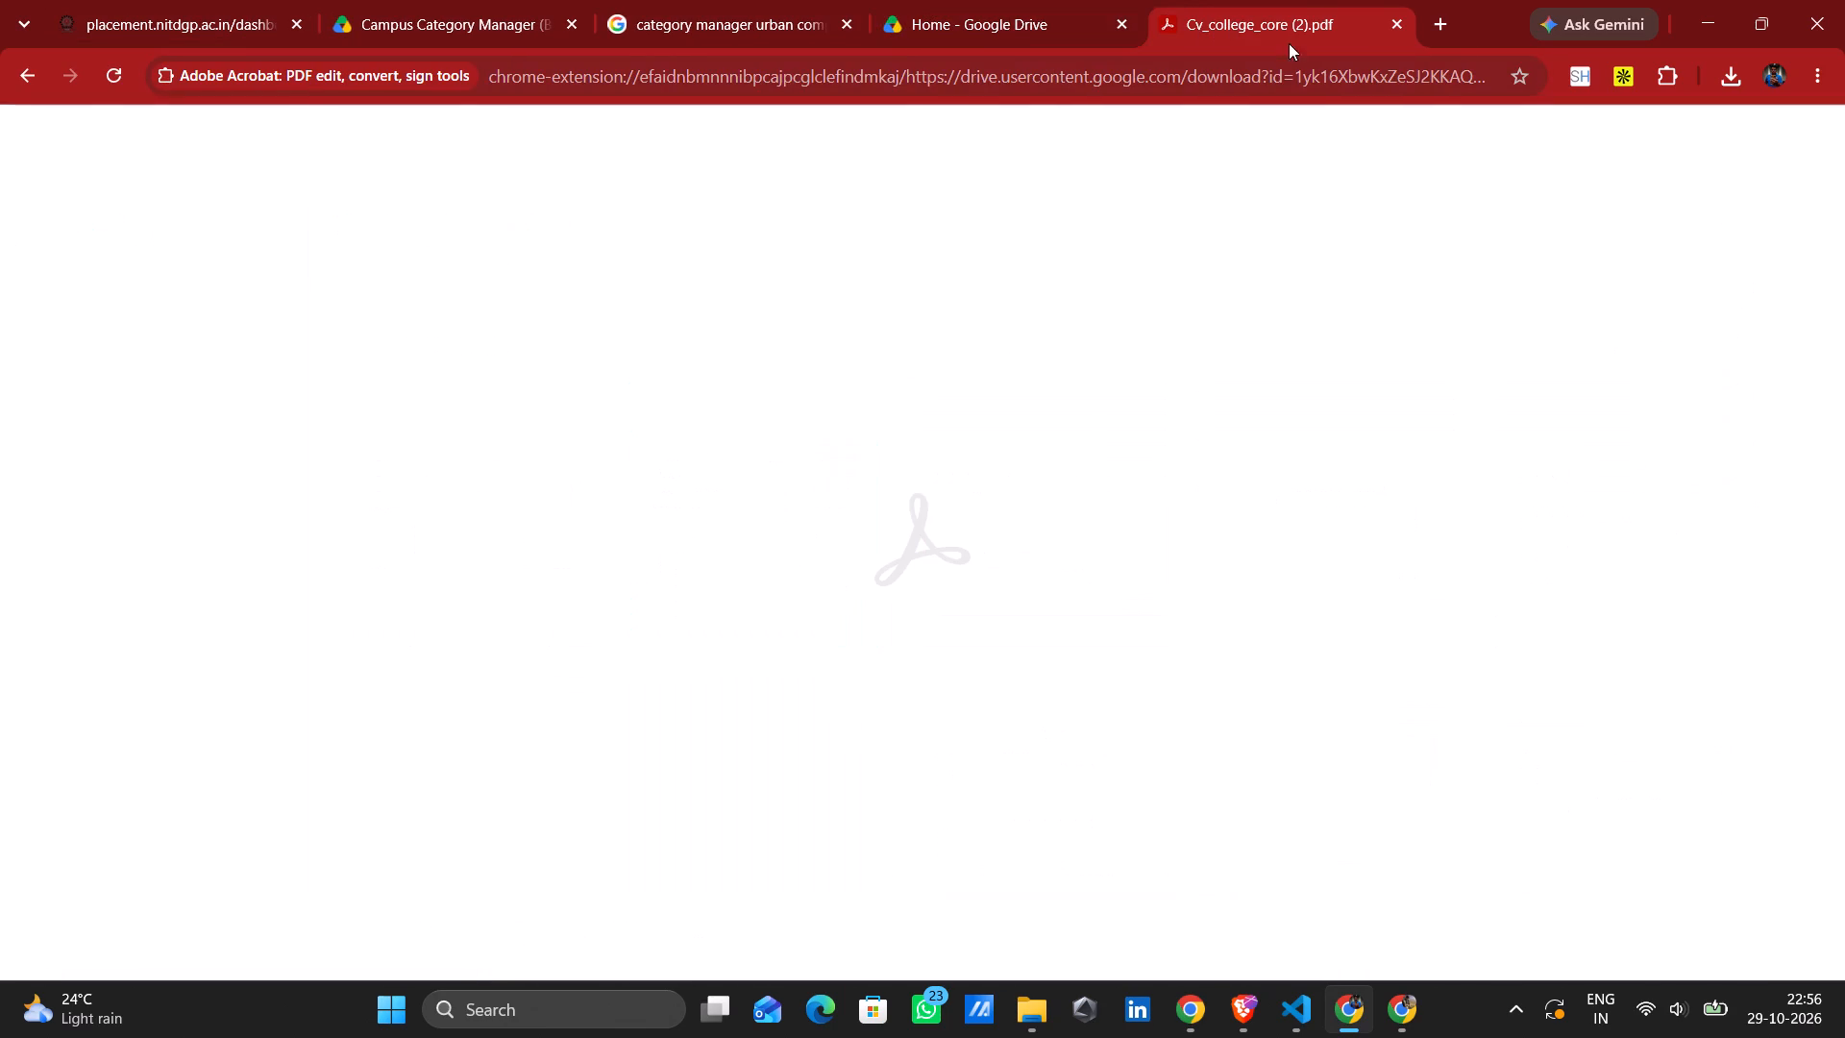
{"action": "left_click", "coordinate": [1394, 26]}
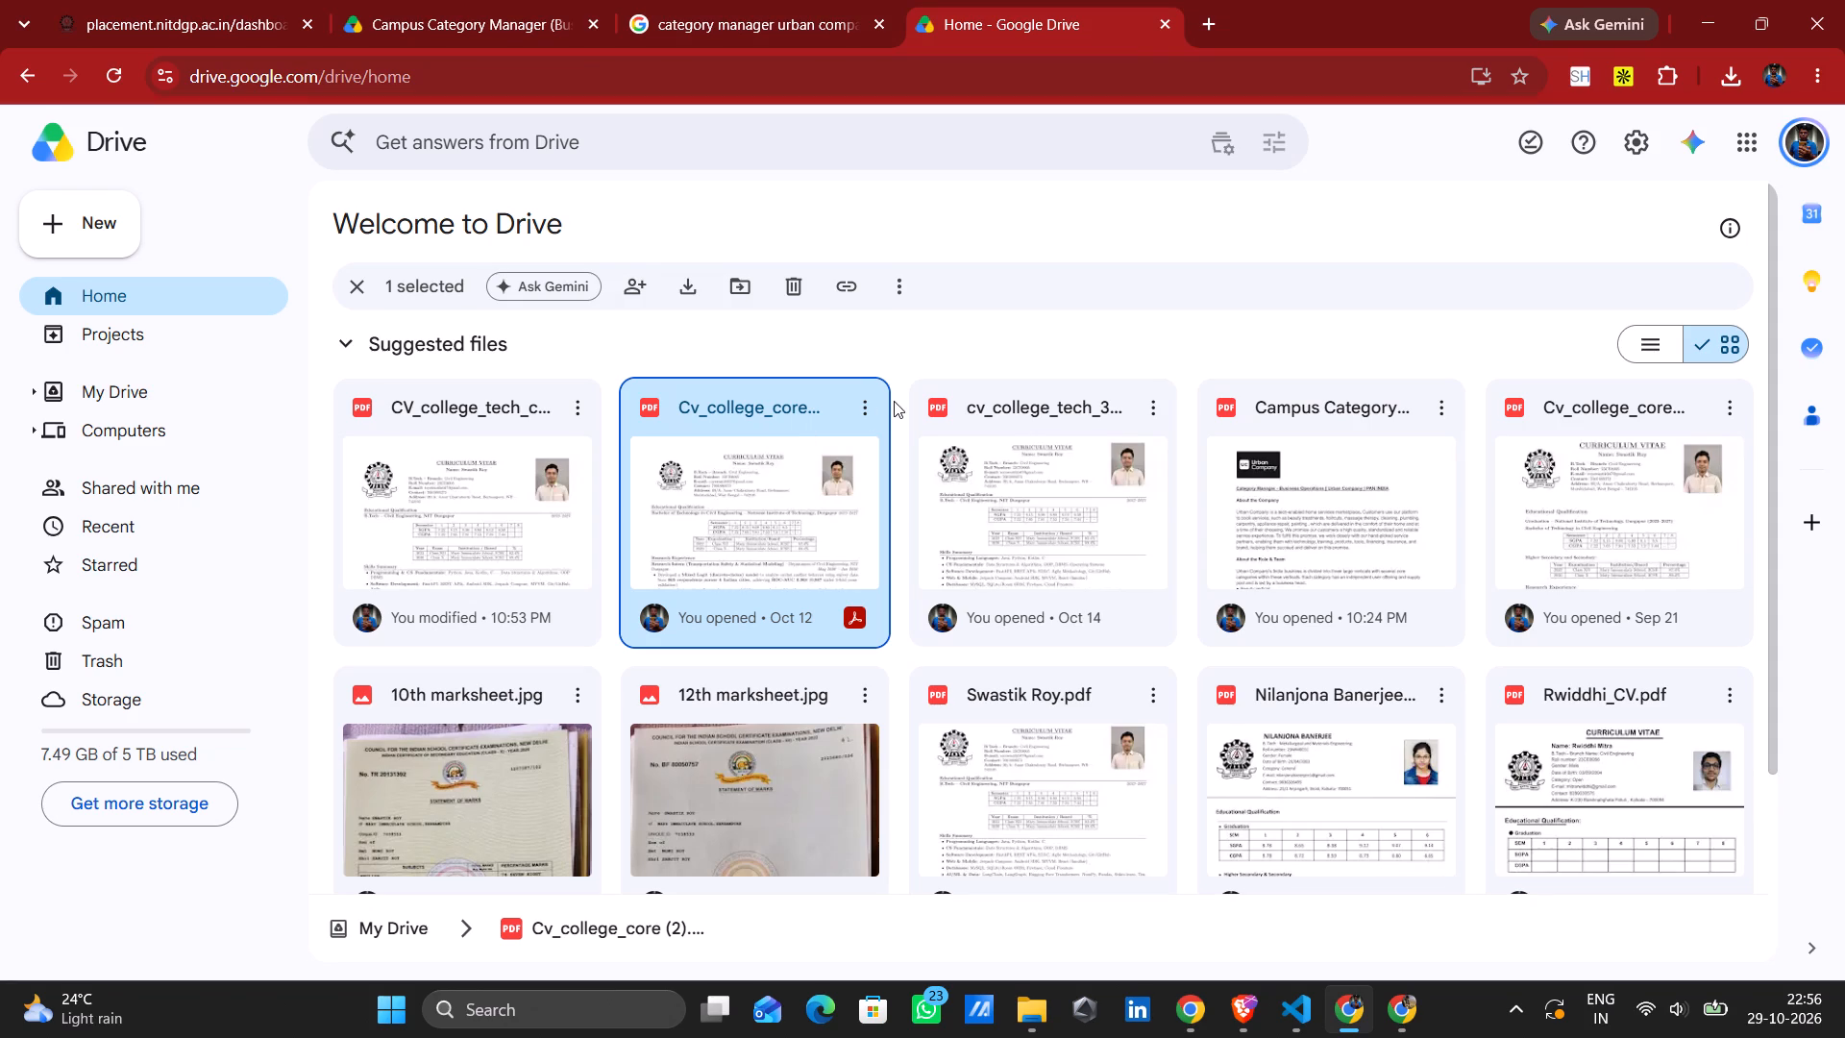
Copy the sharing link of Cv_college_core (2).pdf and return to the Swiggy application in the other Chrome window.
{"action": "left_click", "coordinate": [875, 408]}
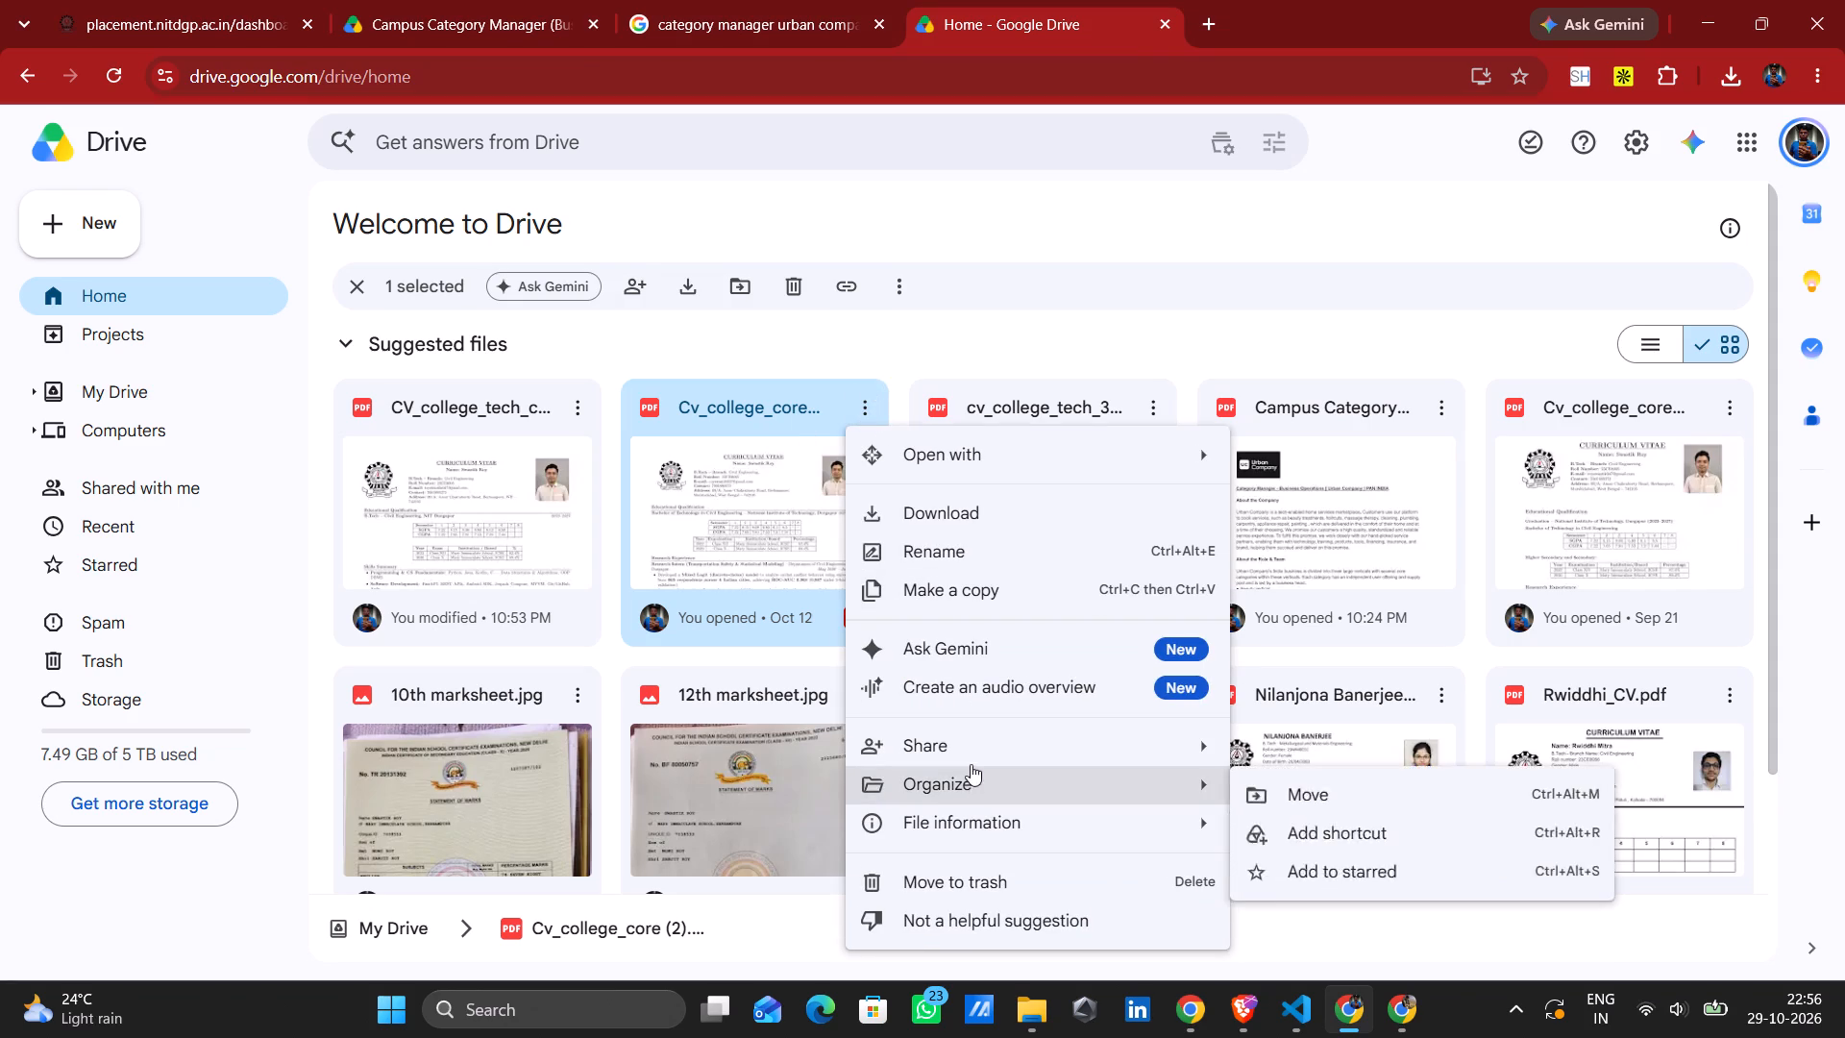
{"action": "left_click", "coordinate": [1315, 802]}
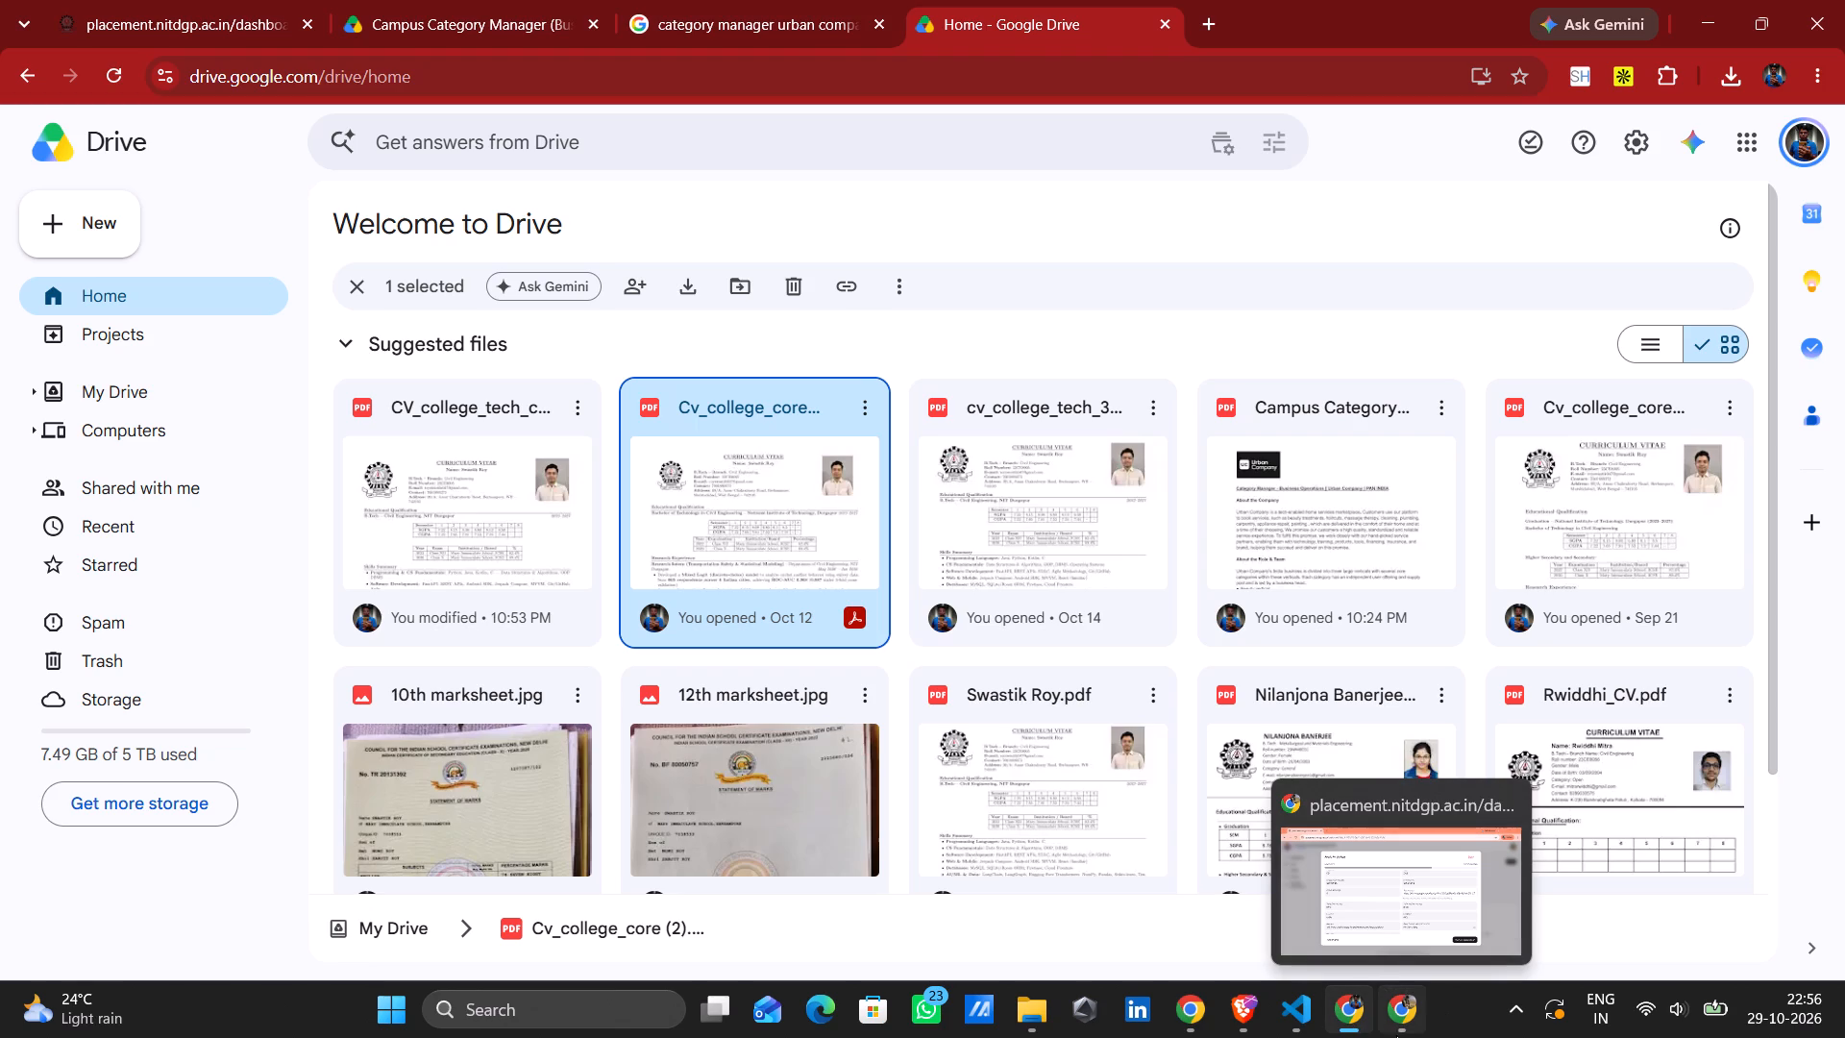
{"action": "left_click", "coordinate": [1393, 1026]}
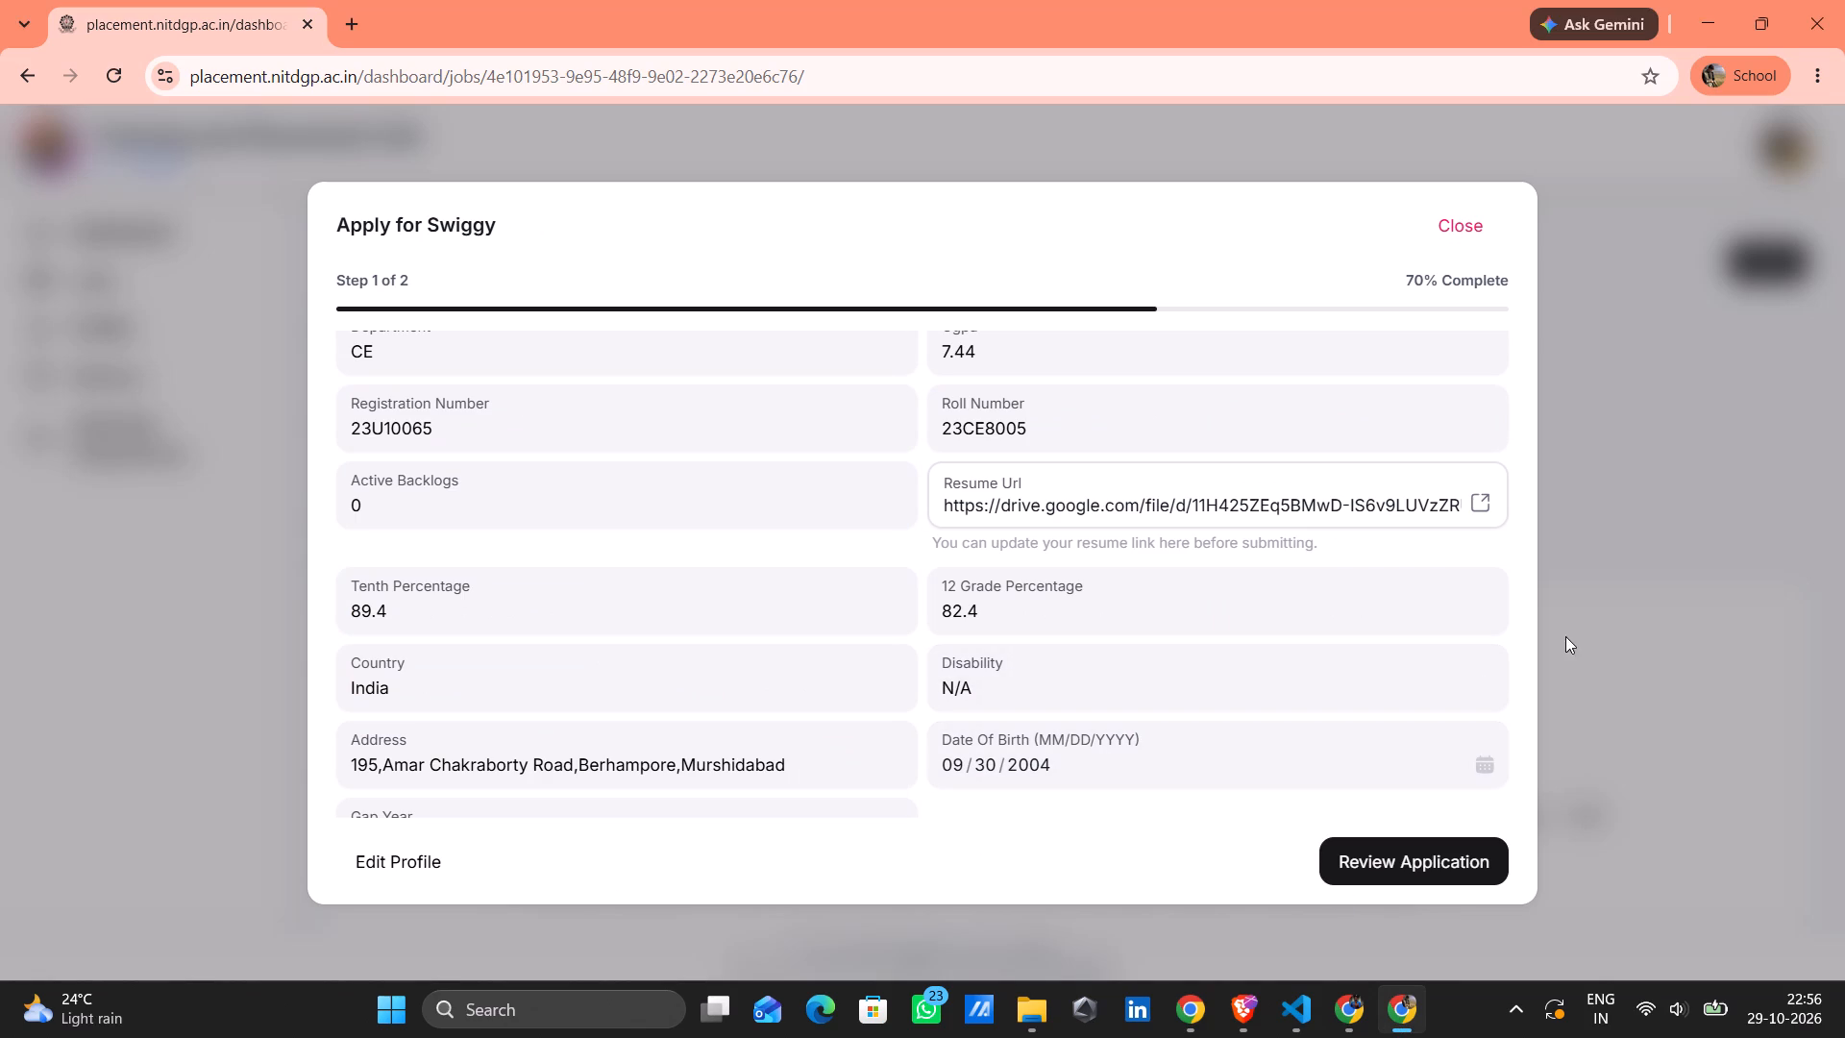
Replace the Resume Url in the Swiggy application with the copied Cv_college_core (2).pdf link and validate it.
{"action": "left_click", "coordinate": [1421, 514]}
{"action": "key", "text": "ctrl+a"}
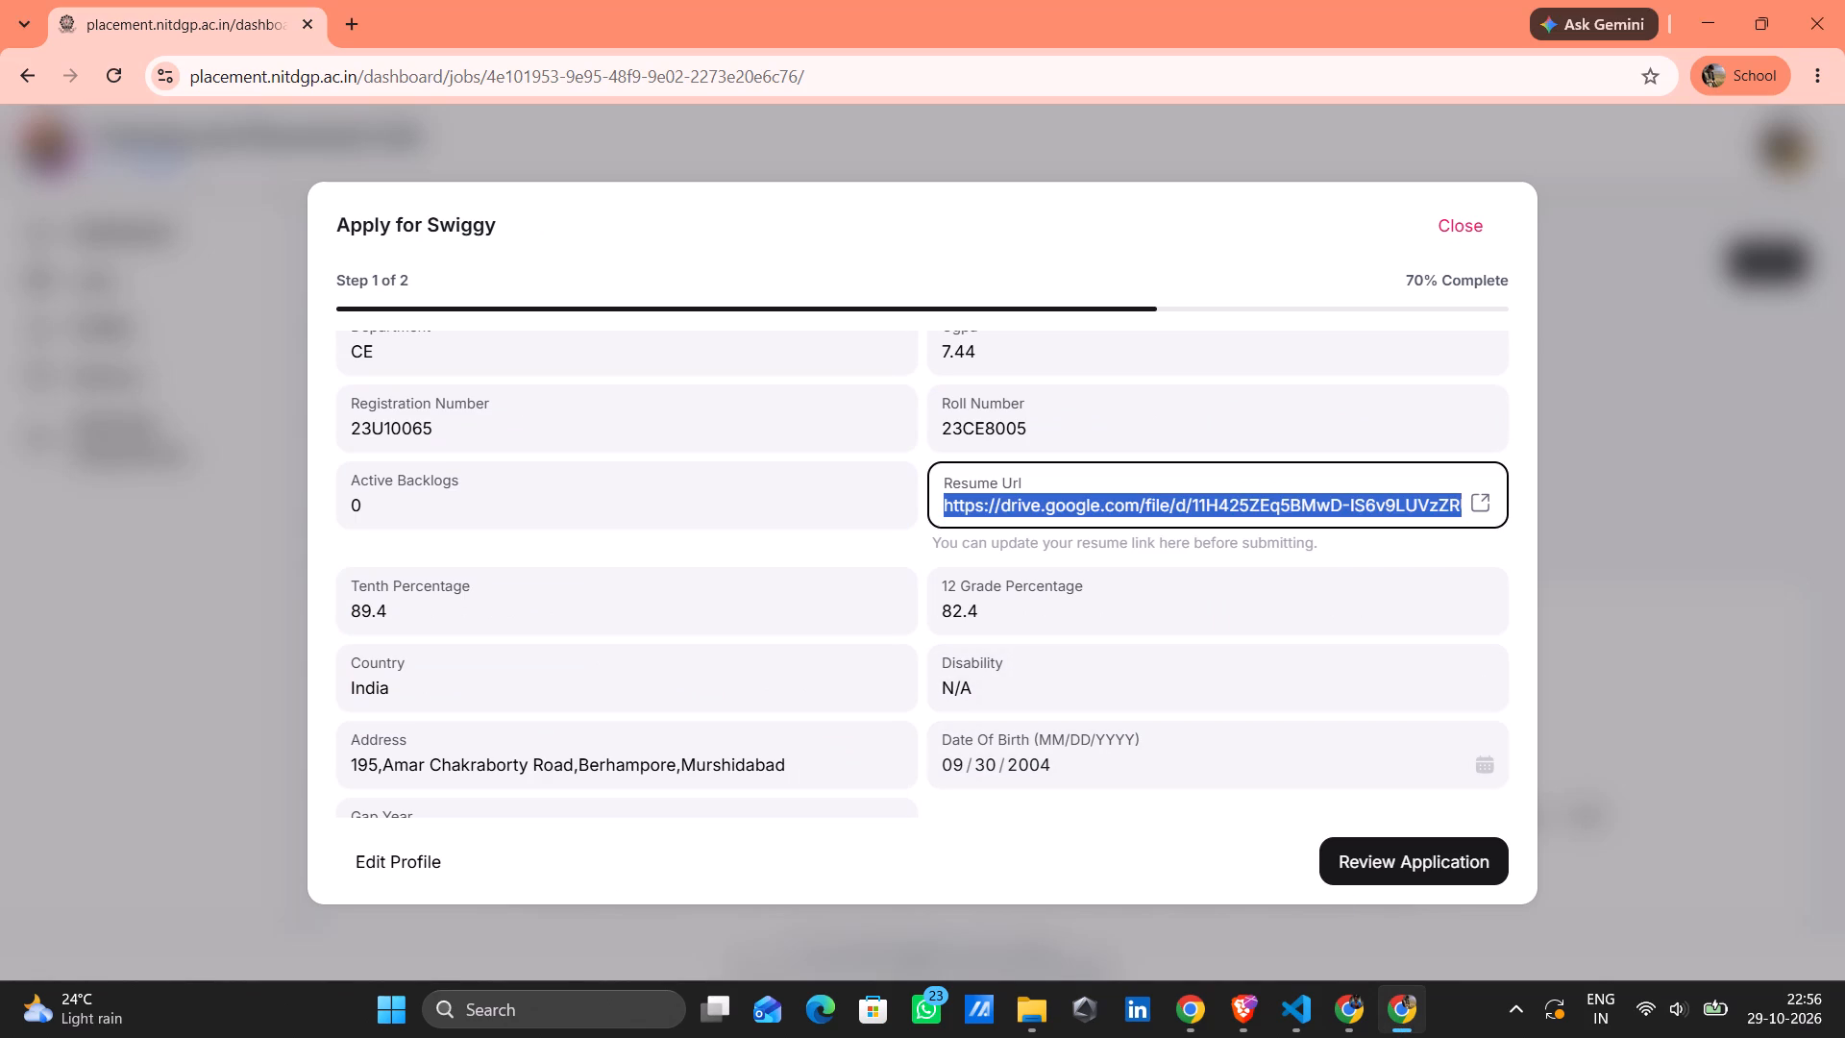
{"action": "key", "text": "BackSpace"}
{"action": "key", "text": "ctrl+v"}
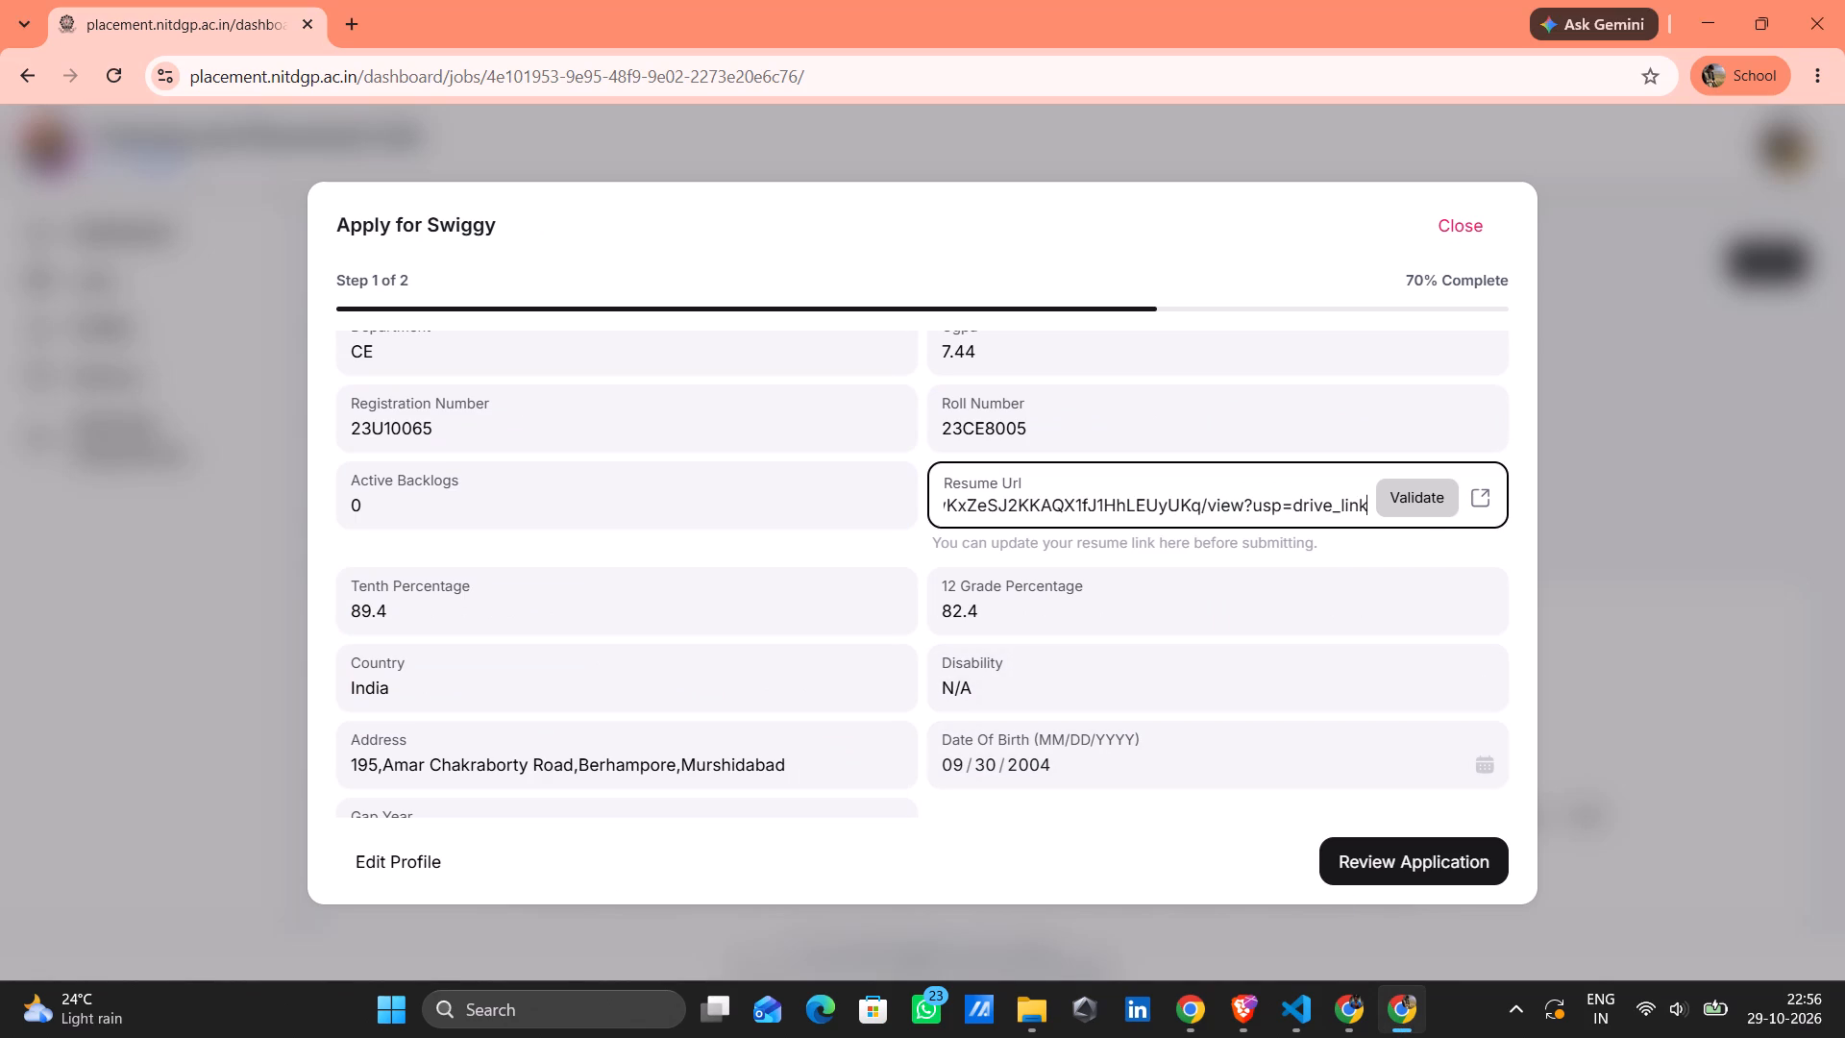
{"action": "left_click", "coordinate": [1413, 514]}
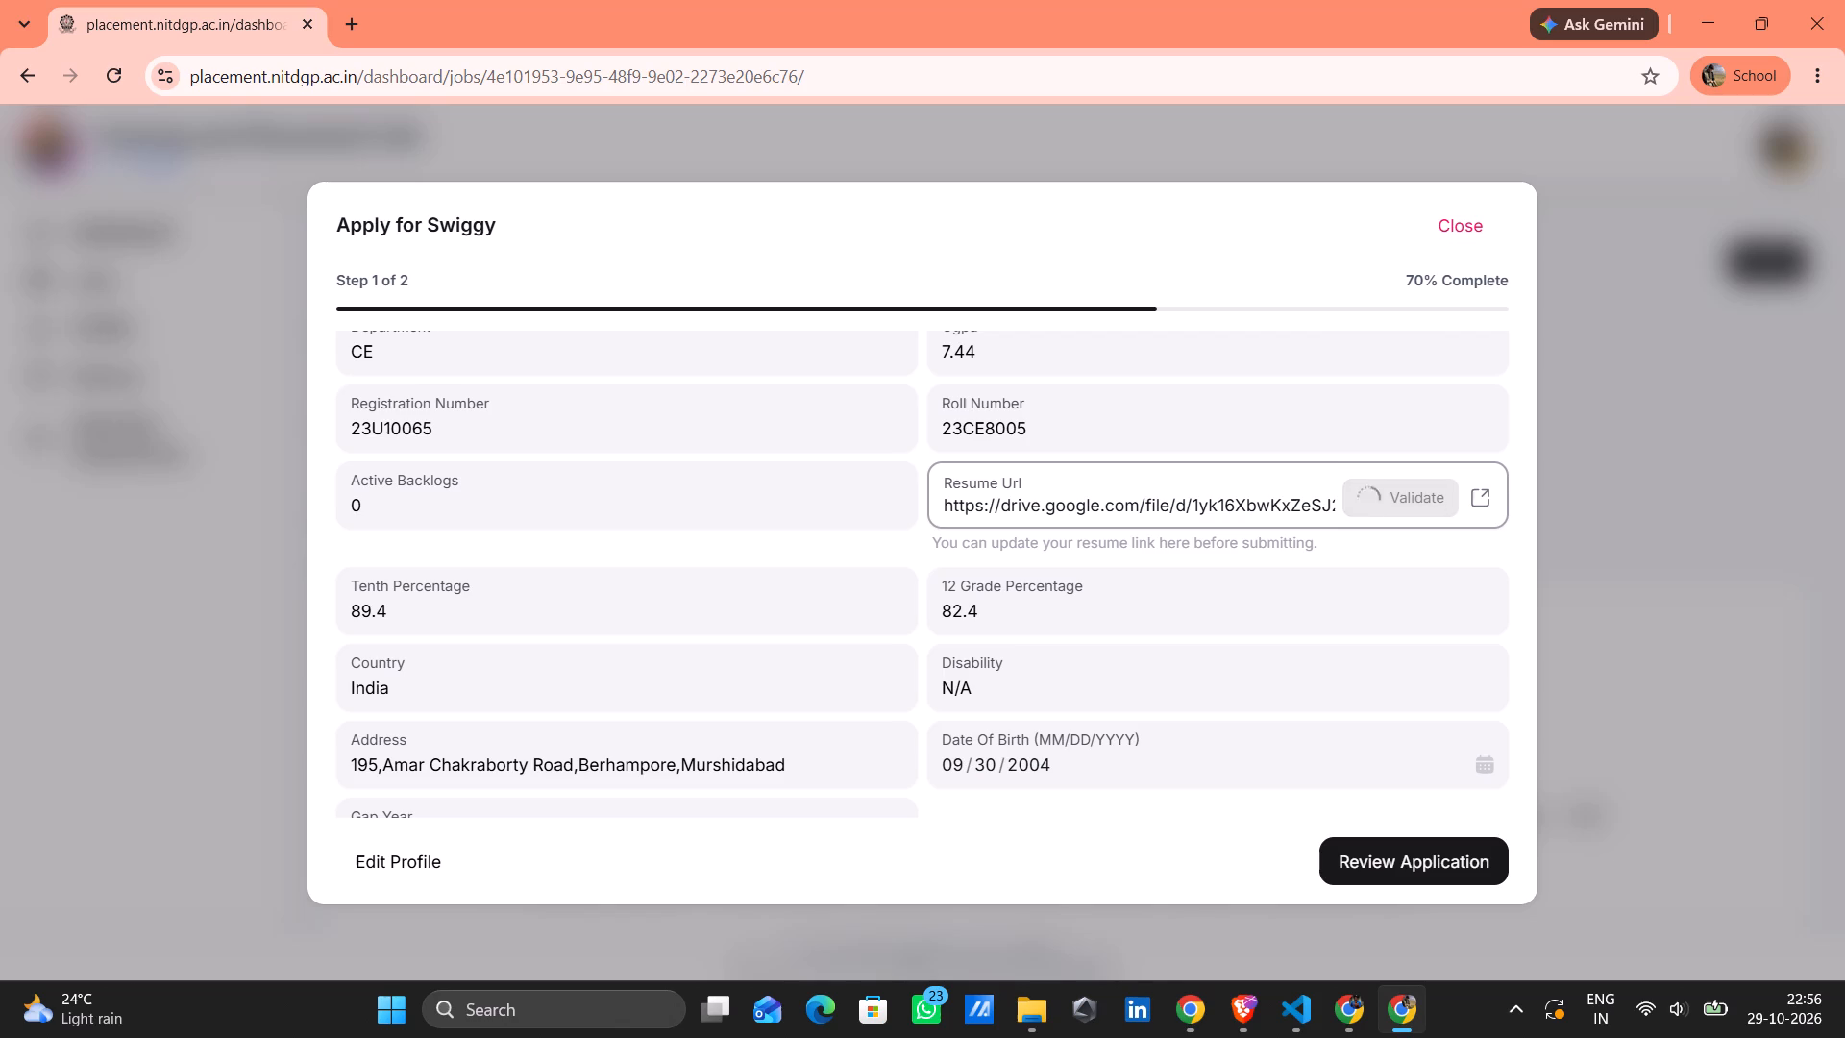
Open the new resume link to check the CV it leads to, and close its tab.
{"action": "left_click", "coordinate": [1493, 508]}
{"action": "left_click", "coordinate": [1478, 501]}
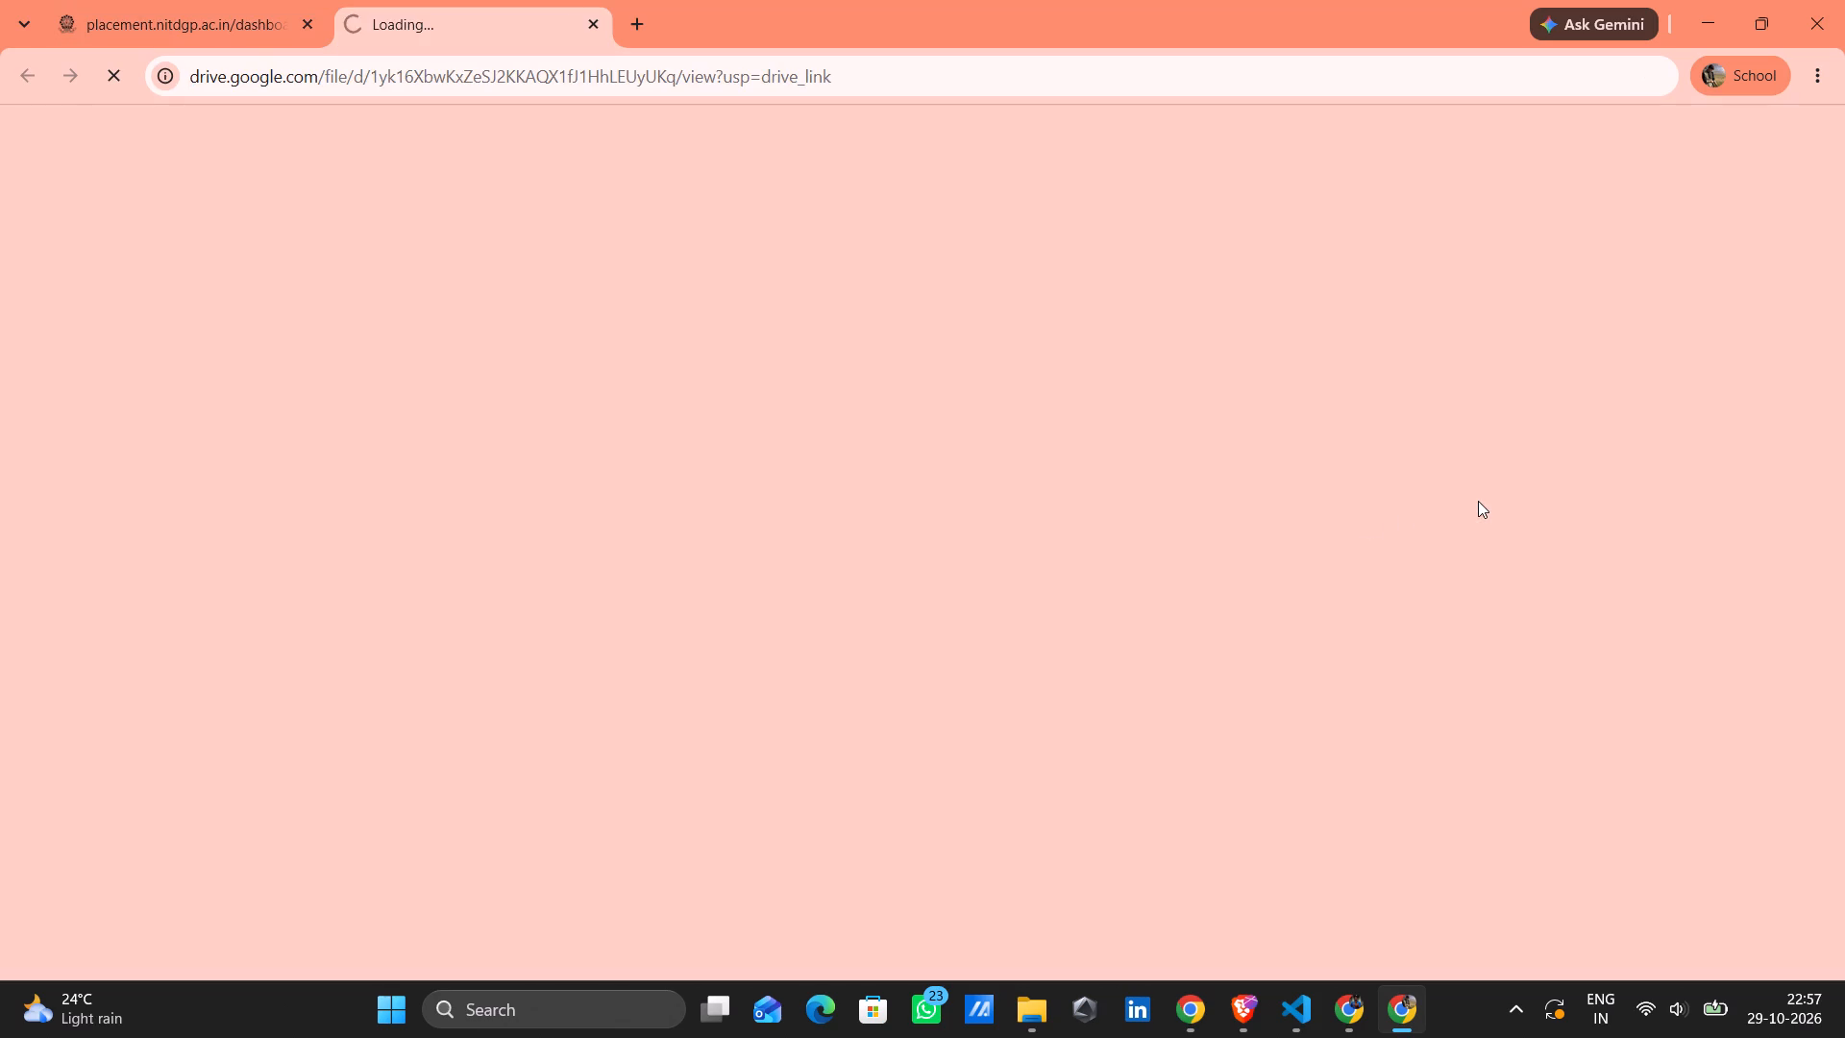
{"action": "scroll", "coordinate": [996, 556], "scroll_direction": "down", "scroll_amount": 8}
{"action": "scroll", "coordinate": [996, 556], "scroll_direction": "up", "scroll_amount": 7}
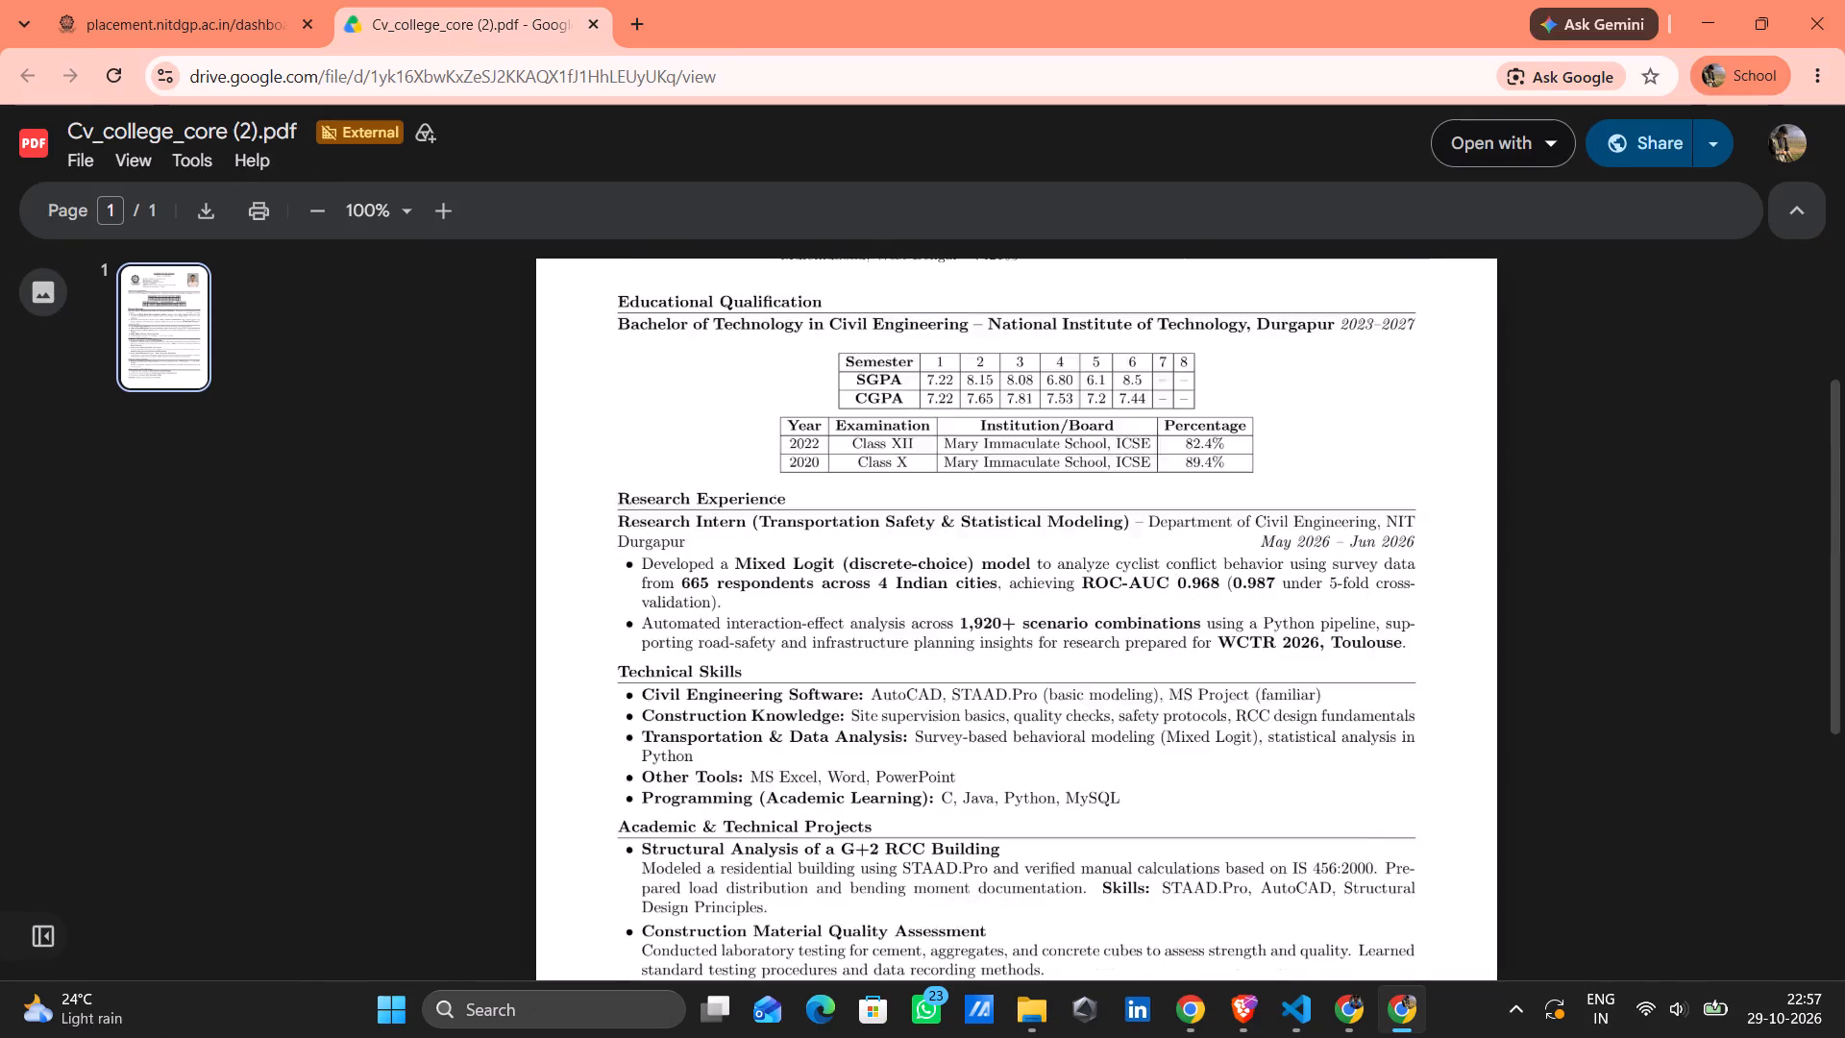
{"action": "left_click", "coordinate": [596, 23]}
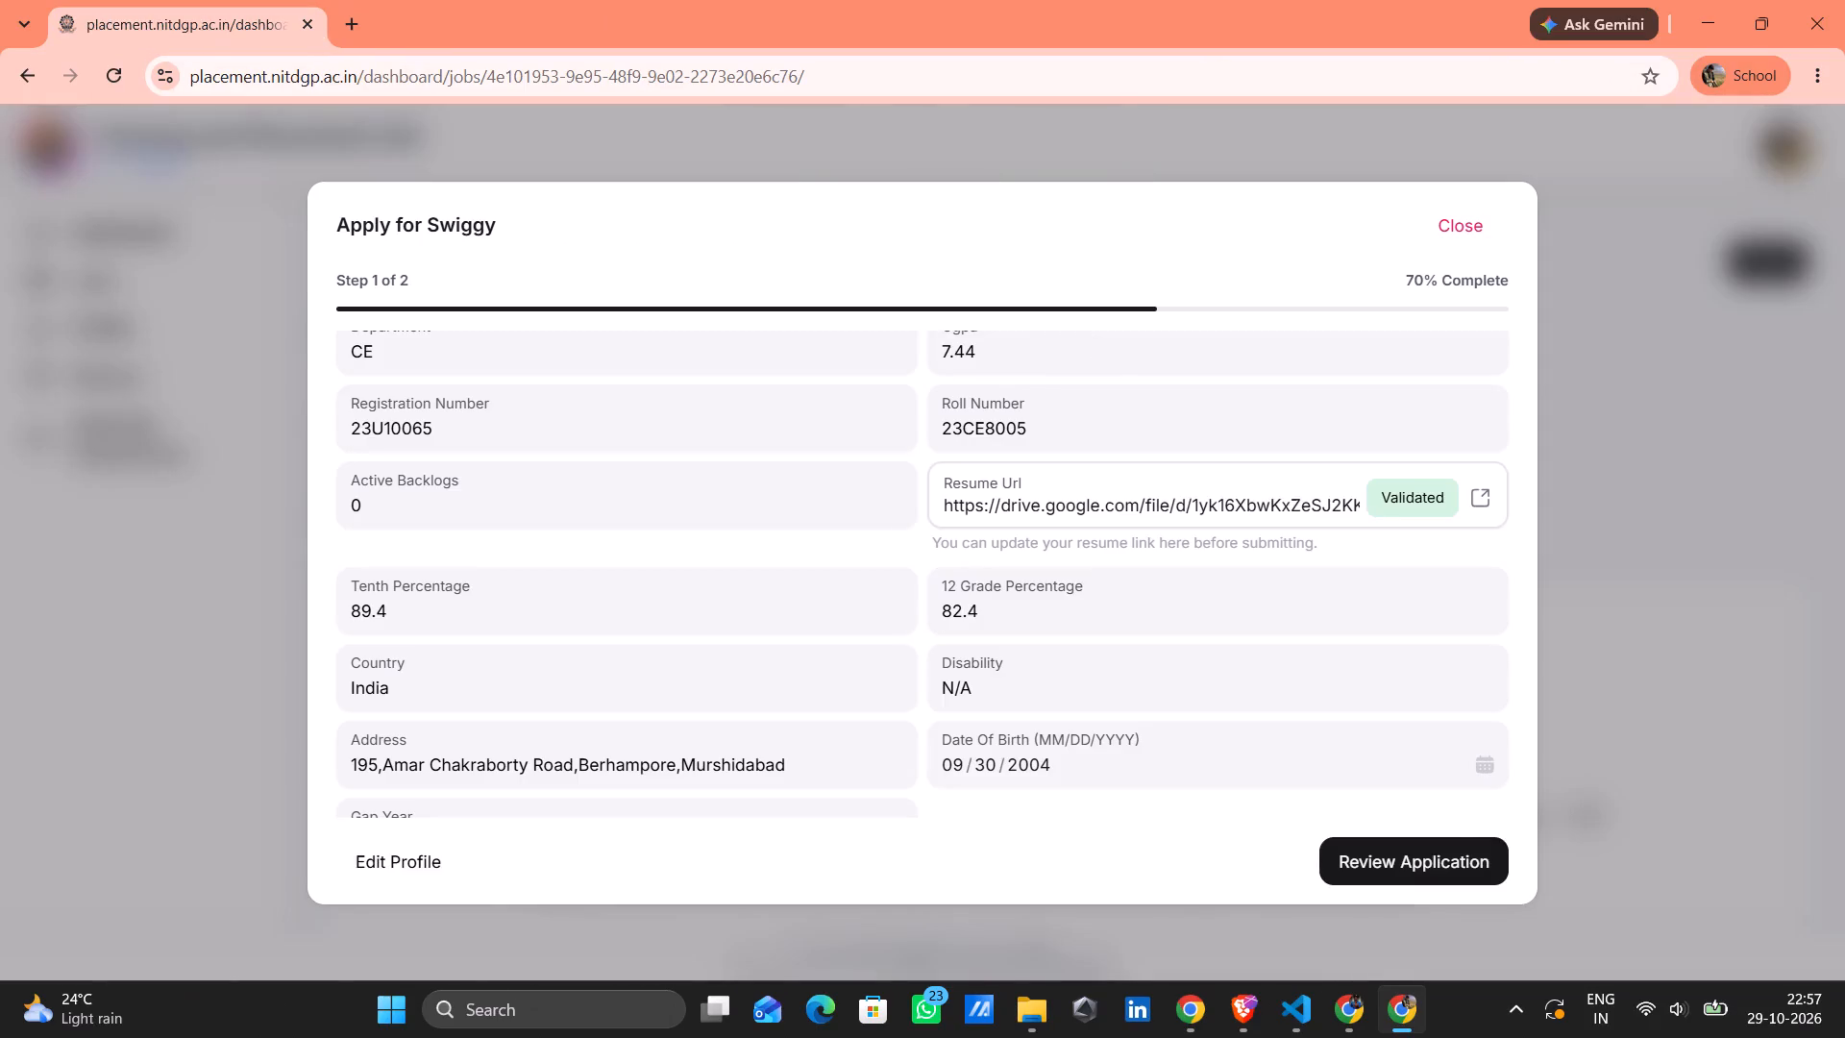
Review and submit the Swiggy Sales Management application, and dismiss the resulting notifications.
{"action": "scroll", "coordinate": [1166, 527], "scroll_direction": "up", "scroll_amount": 6}
{"action": "scroll", "coordinate": [1166, 527], "scroll_direction": "down", "scroll_amount": 6}
{"action": "left_click", "coordinate": [1422, 846]}
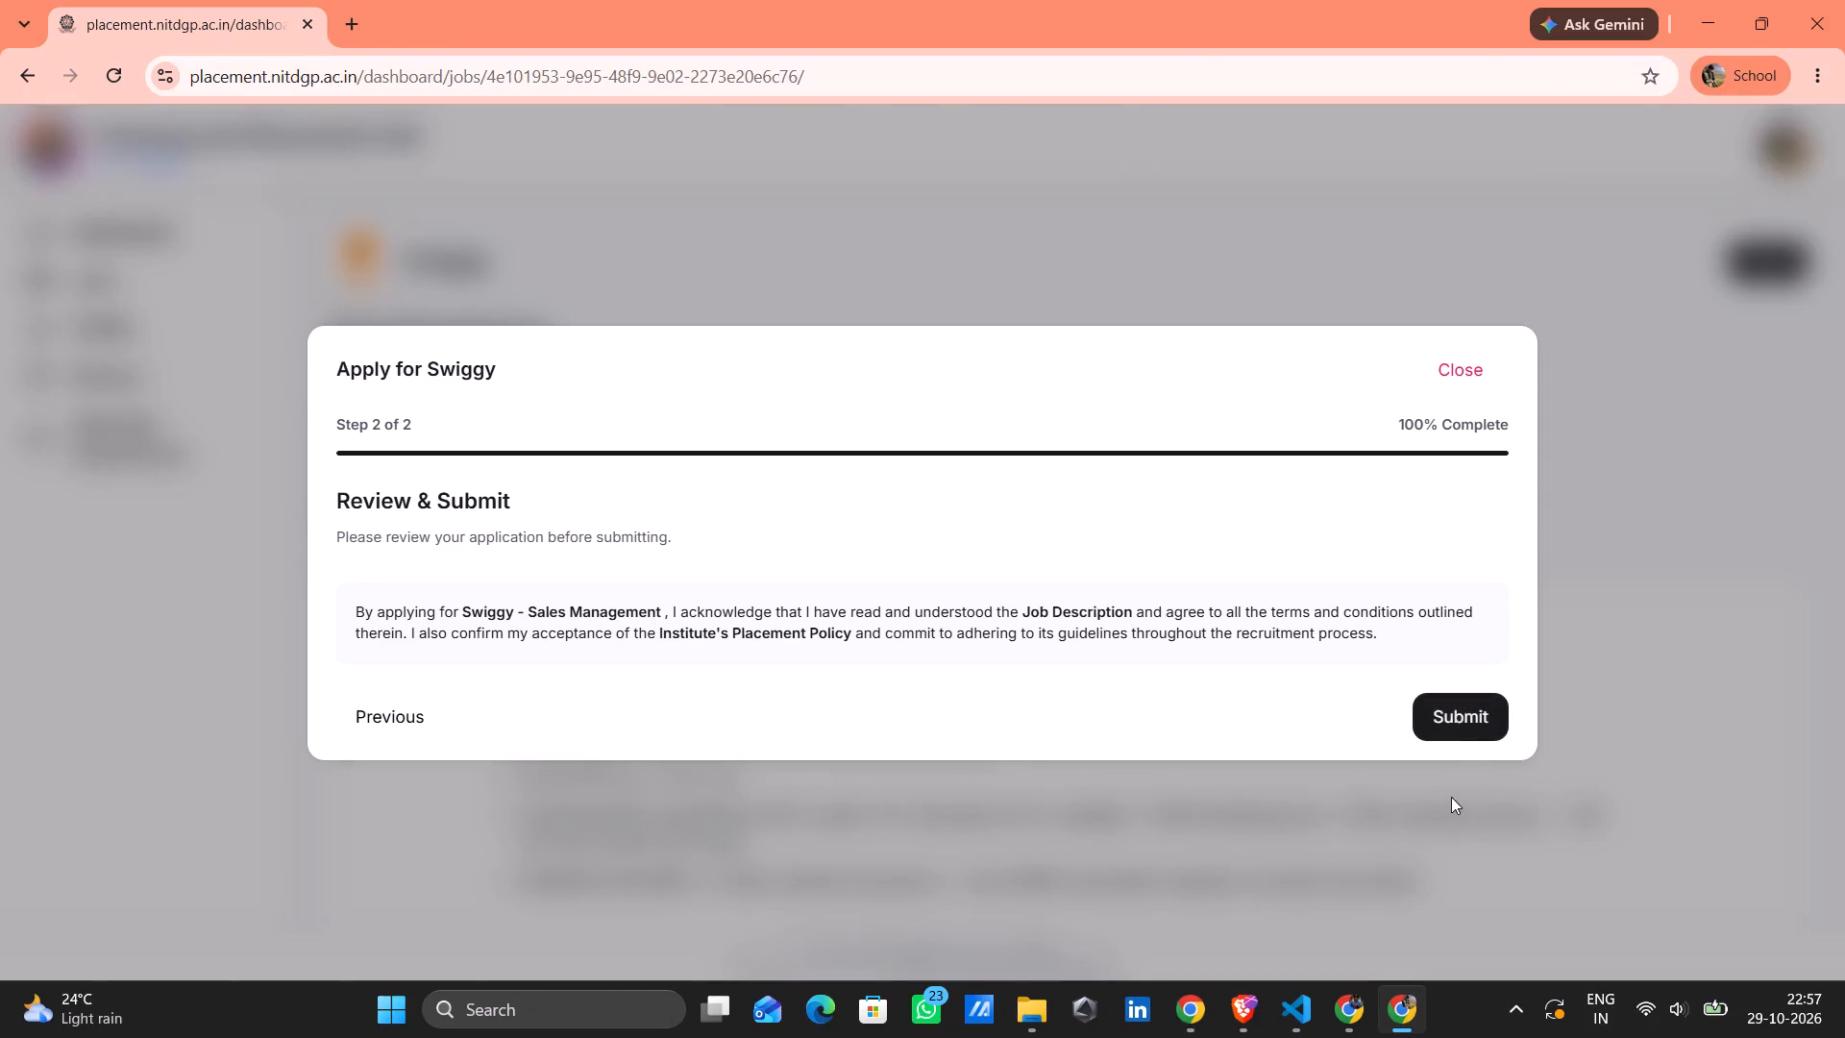
{"action": "left_click", "coordinate": [1453, 716]}
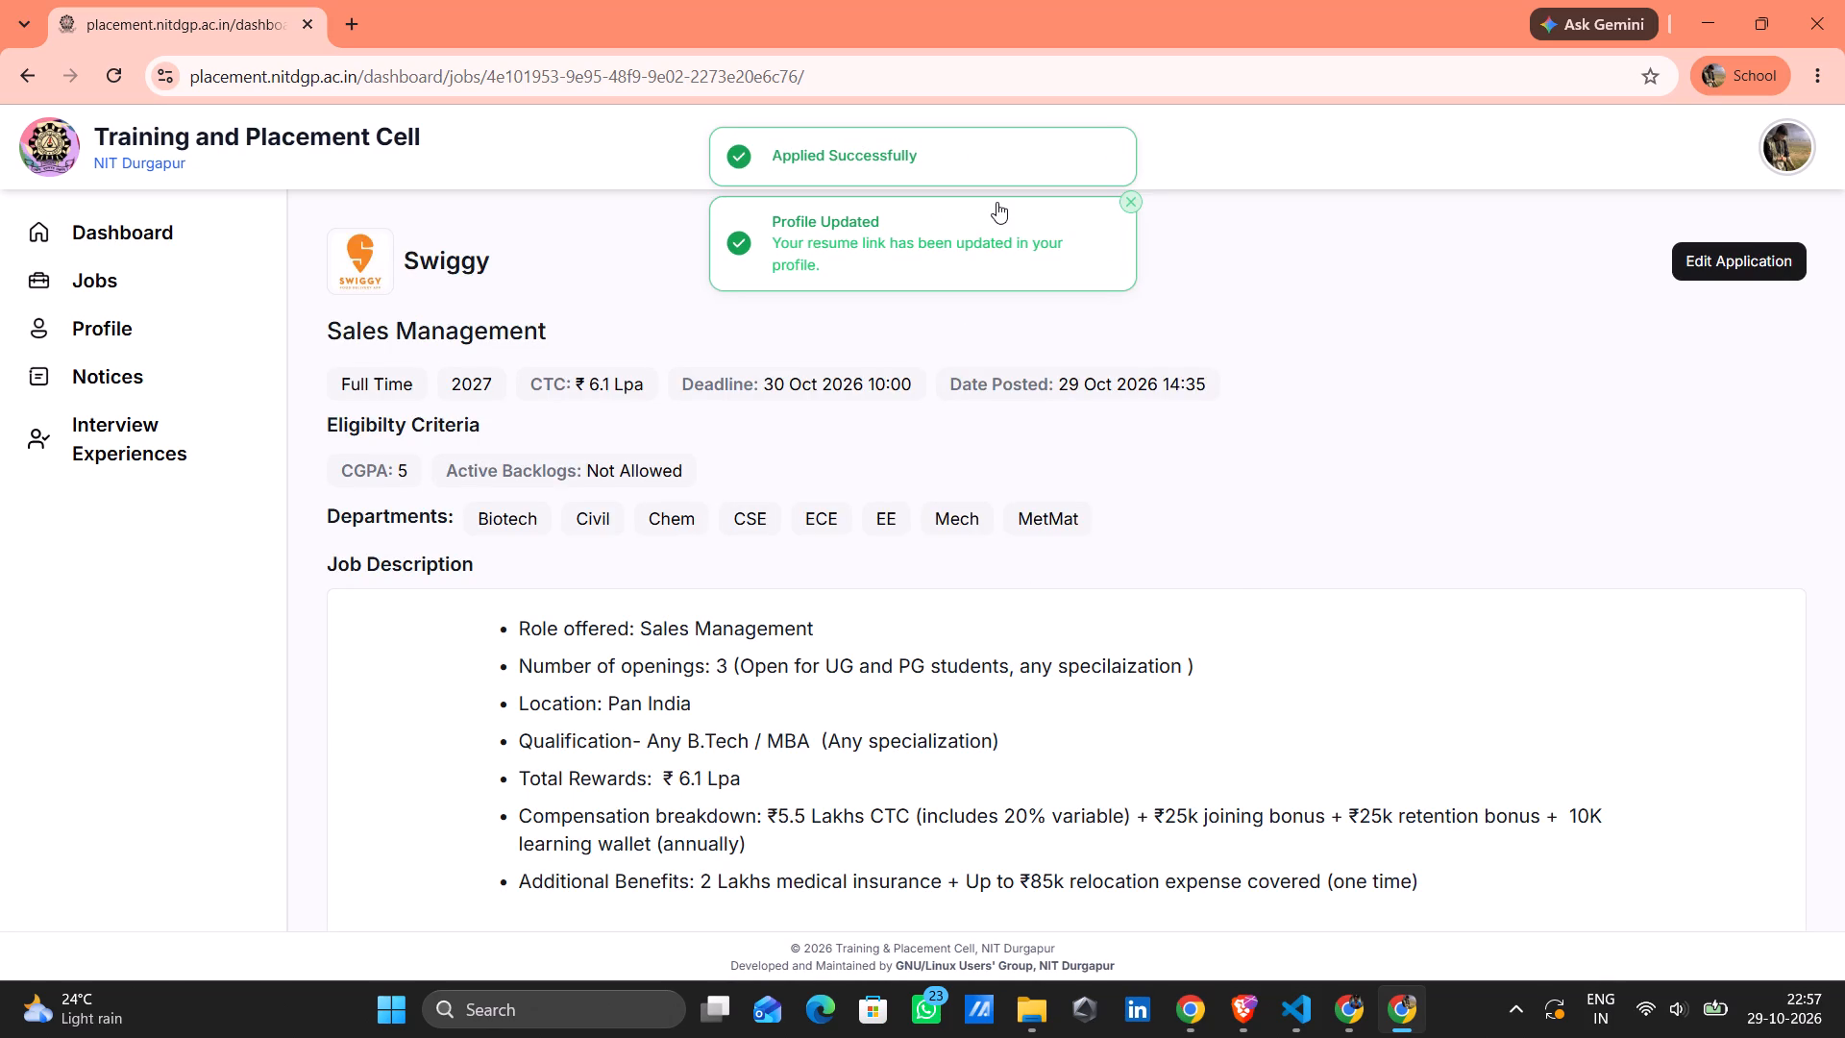
{"action": "left_click", "coordinate": [1134, 202]}
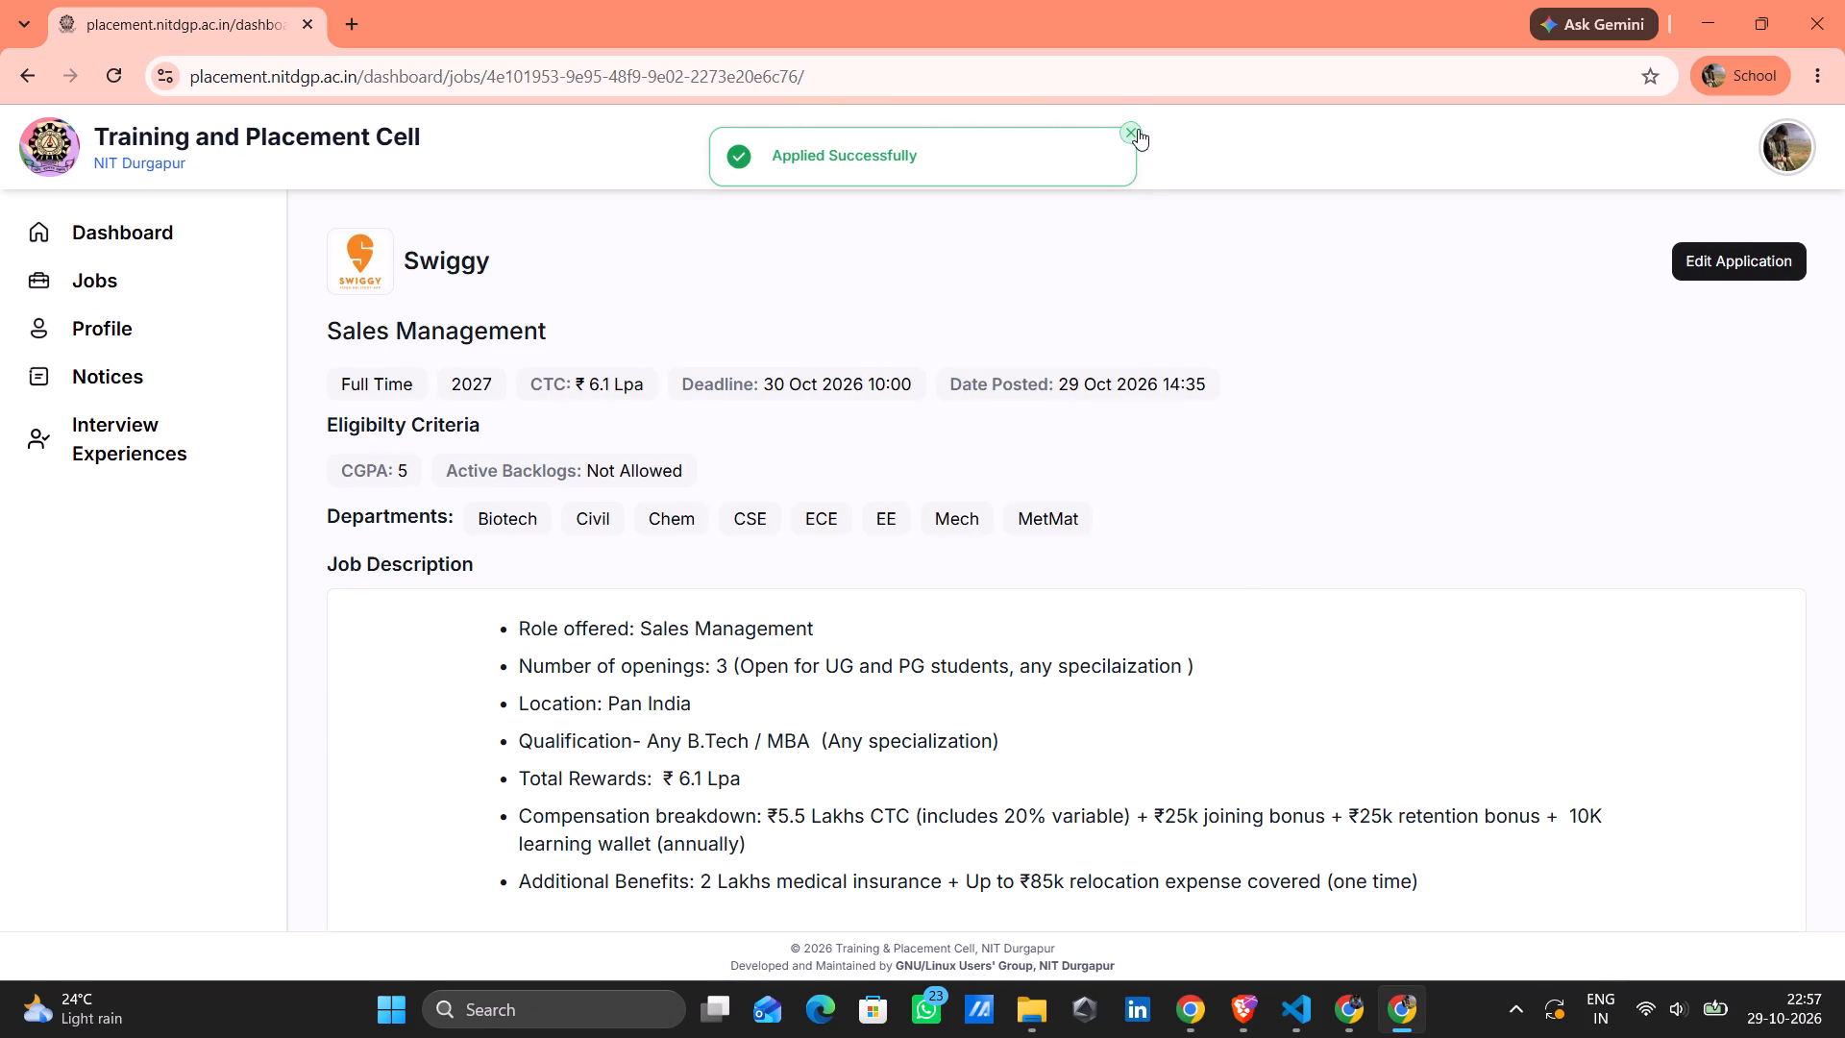
{"action": "left_click", "coordinate": [1138, 129]}
Return to the jobs list and view the Aditya Birla Group Trainee posting.
{"action": "left_click", "coordinate": [148, 279]}
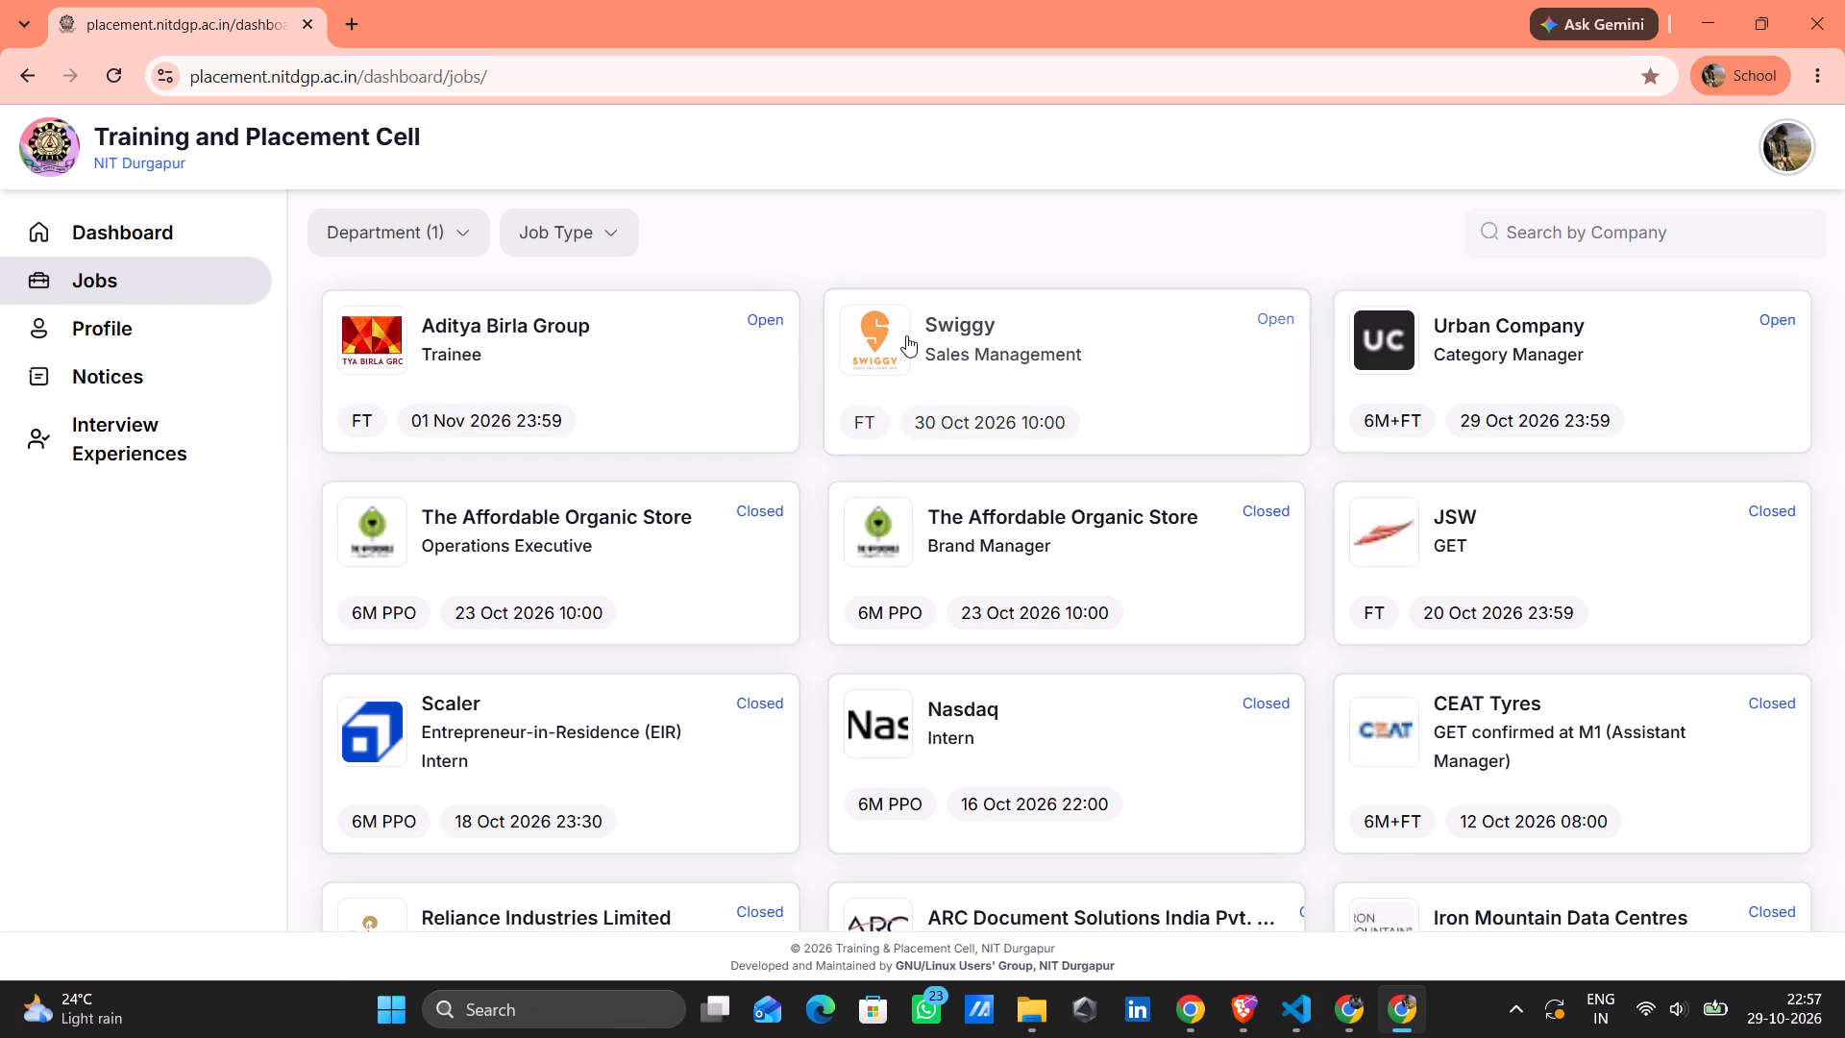
{"action": "key", "text": "space"}
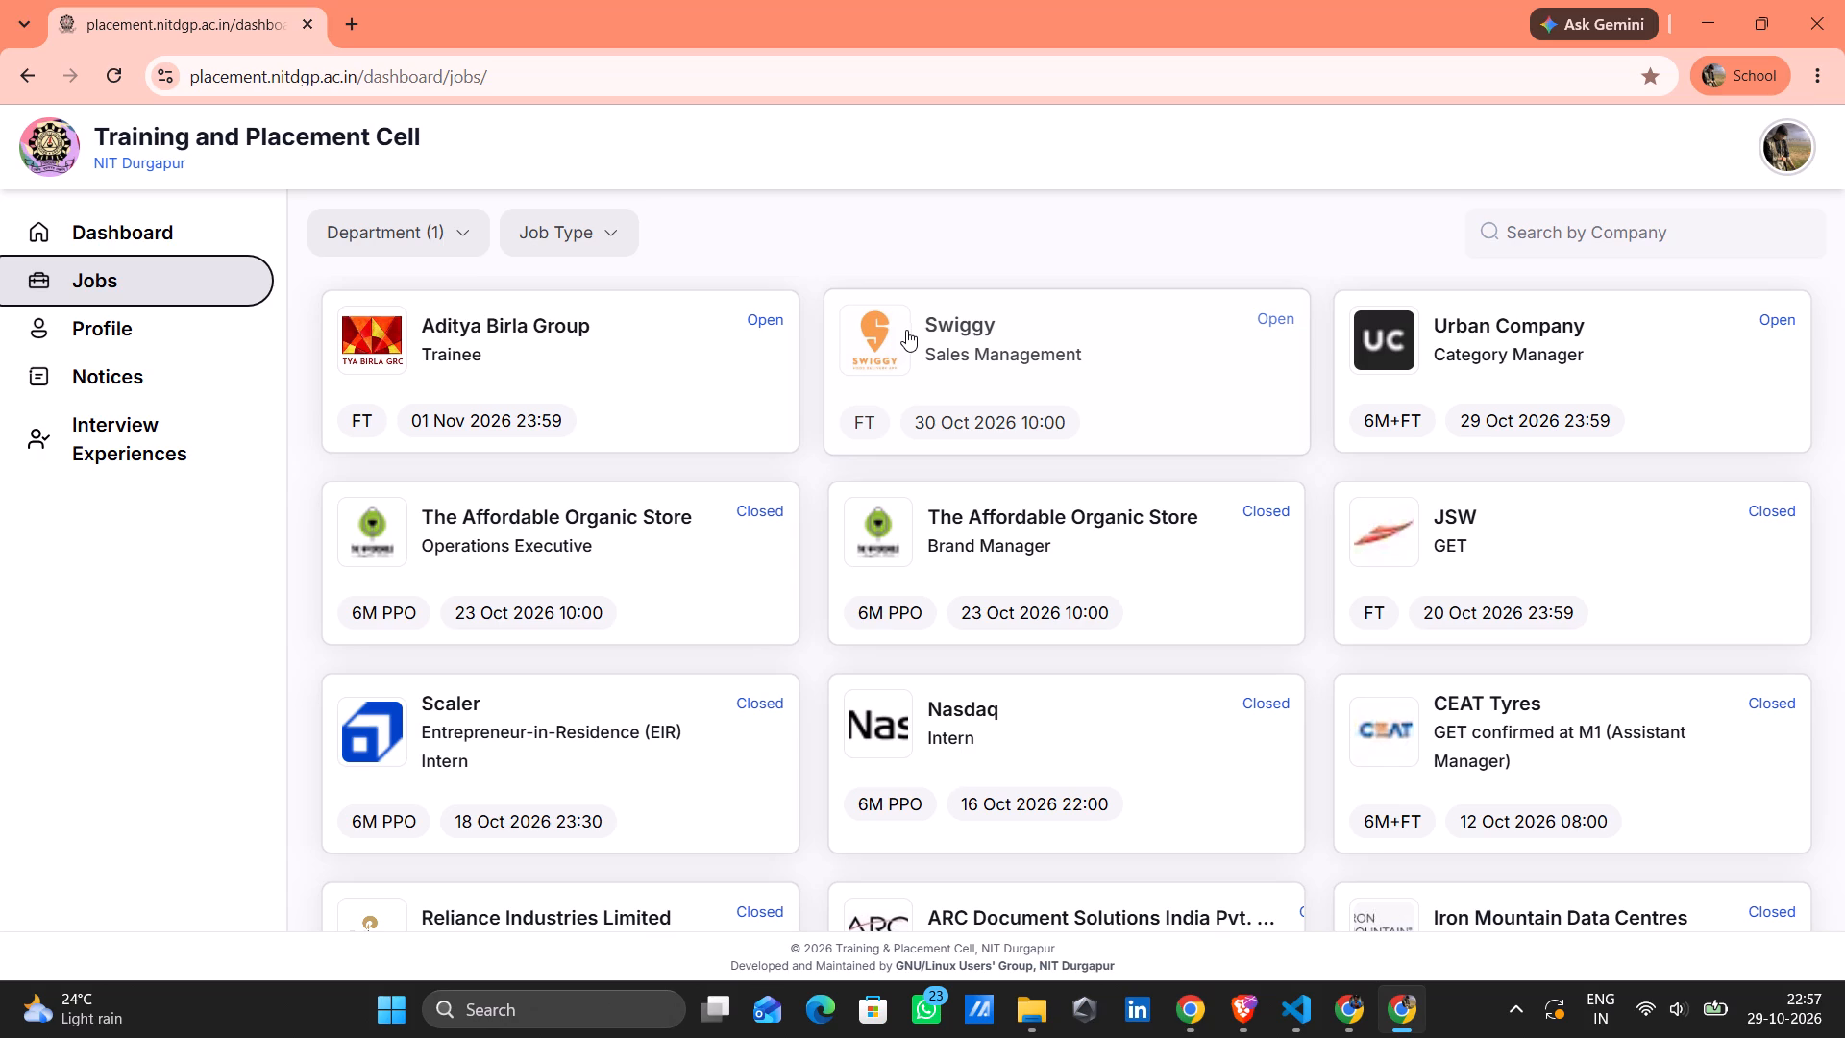
{"action": "left_click", "coordinate": [548, 334]}
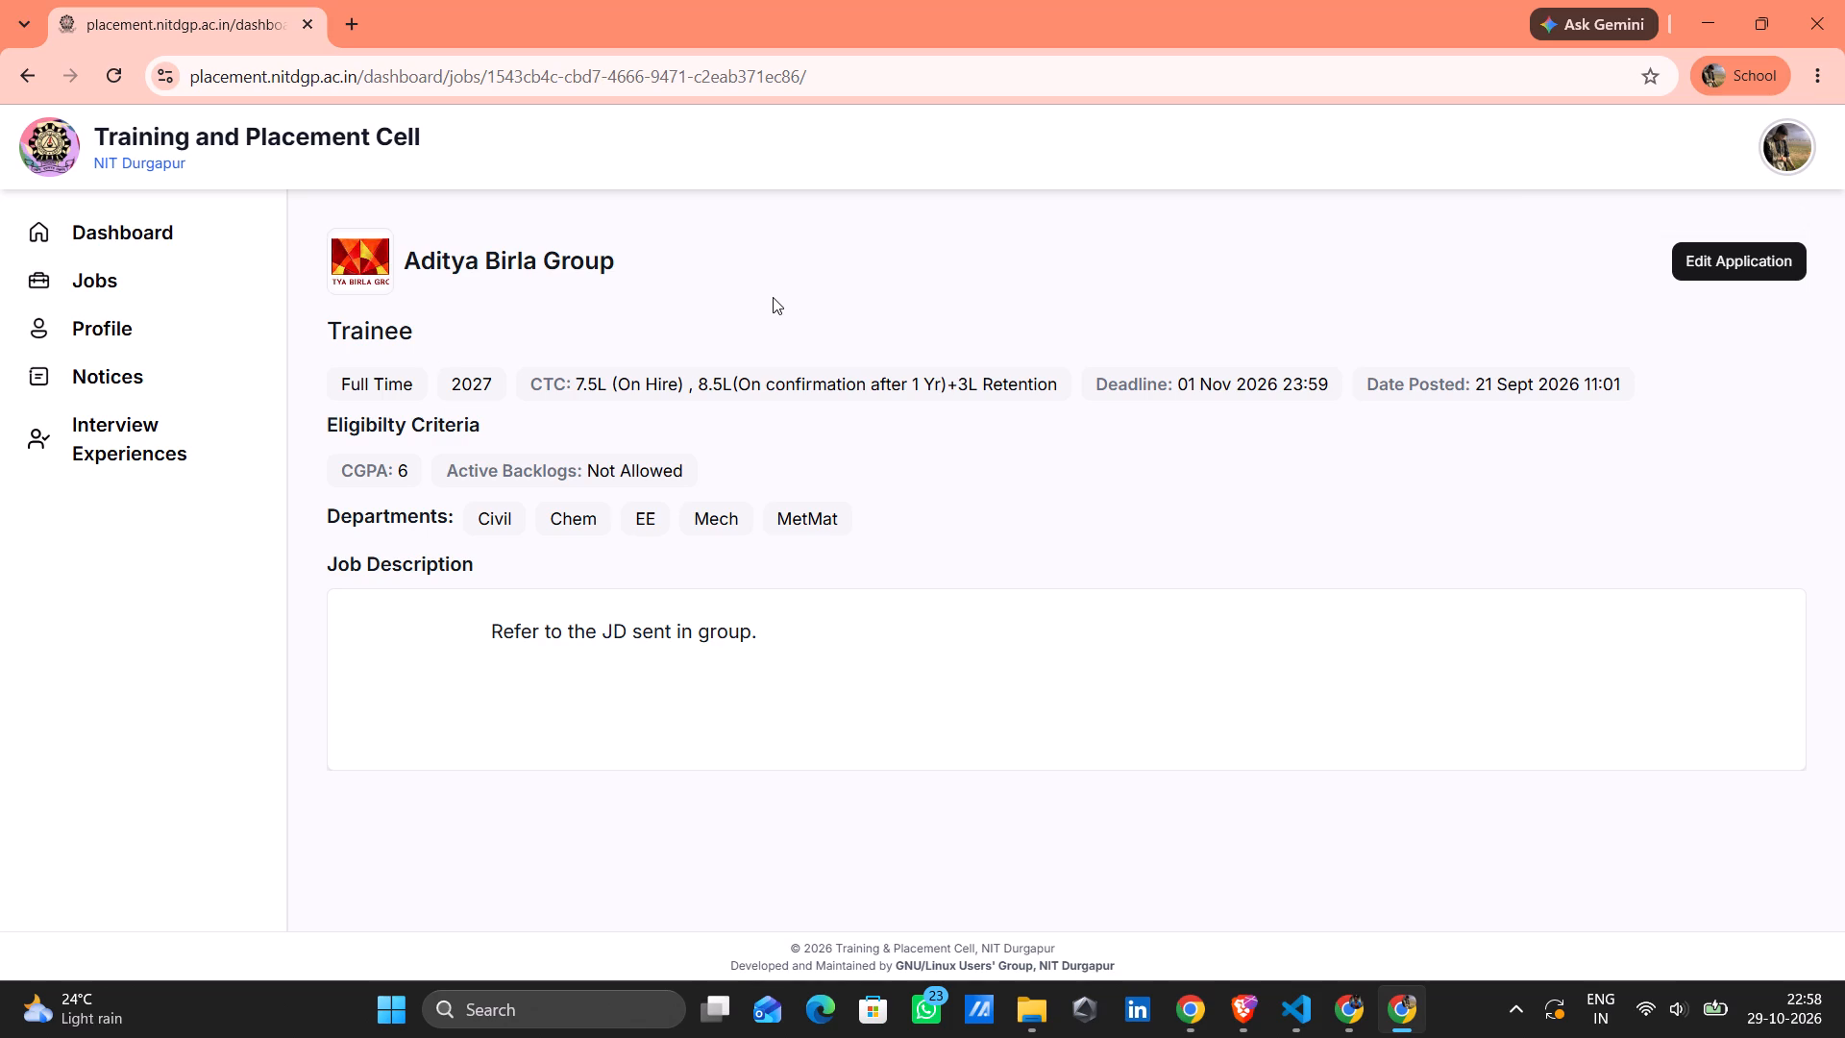
Close all three open Chrome windows and the Visual Studio Code window.
{"action": "left_click", "coordinate": [1844, 0]}
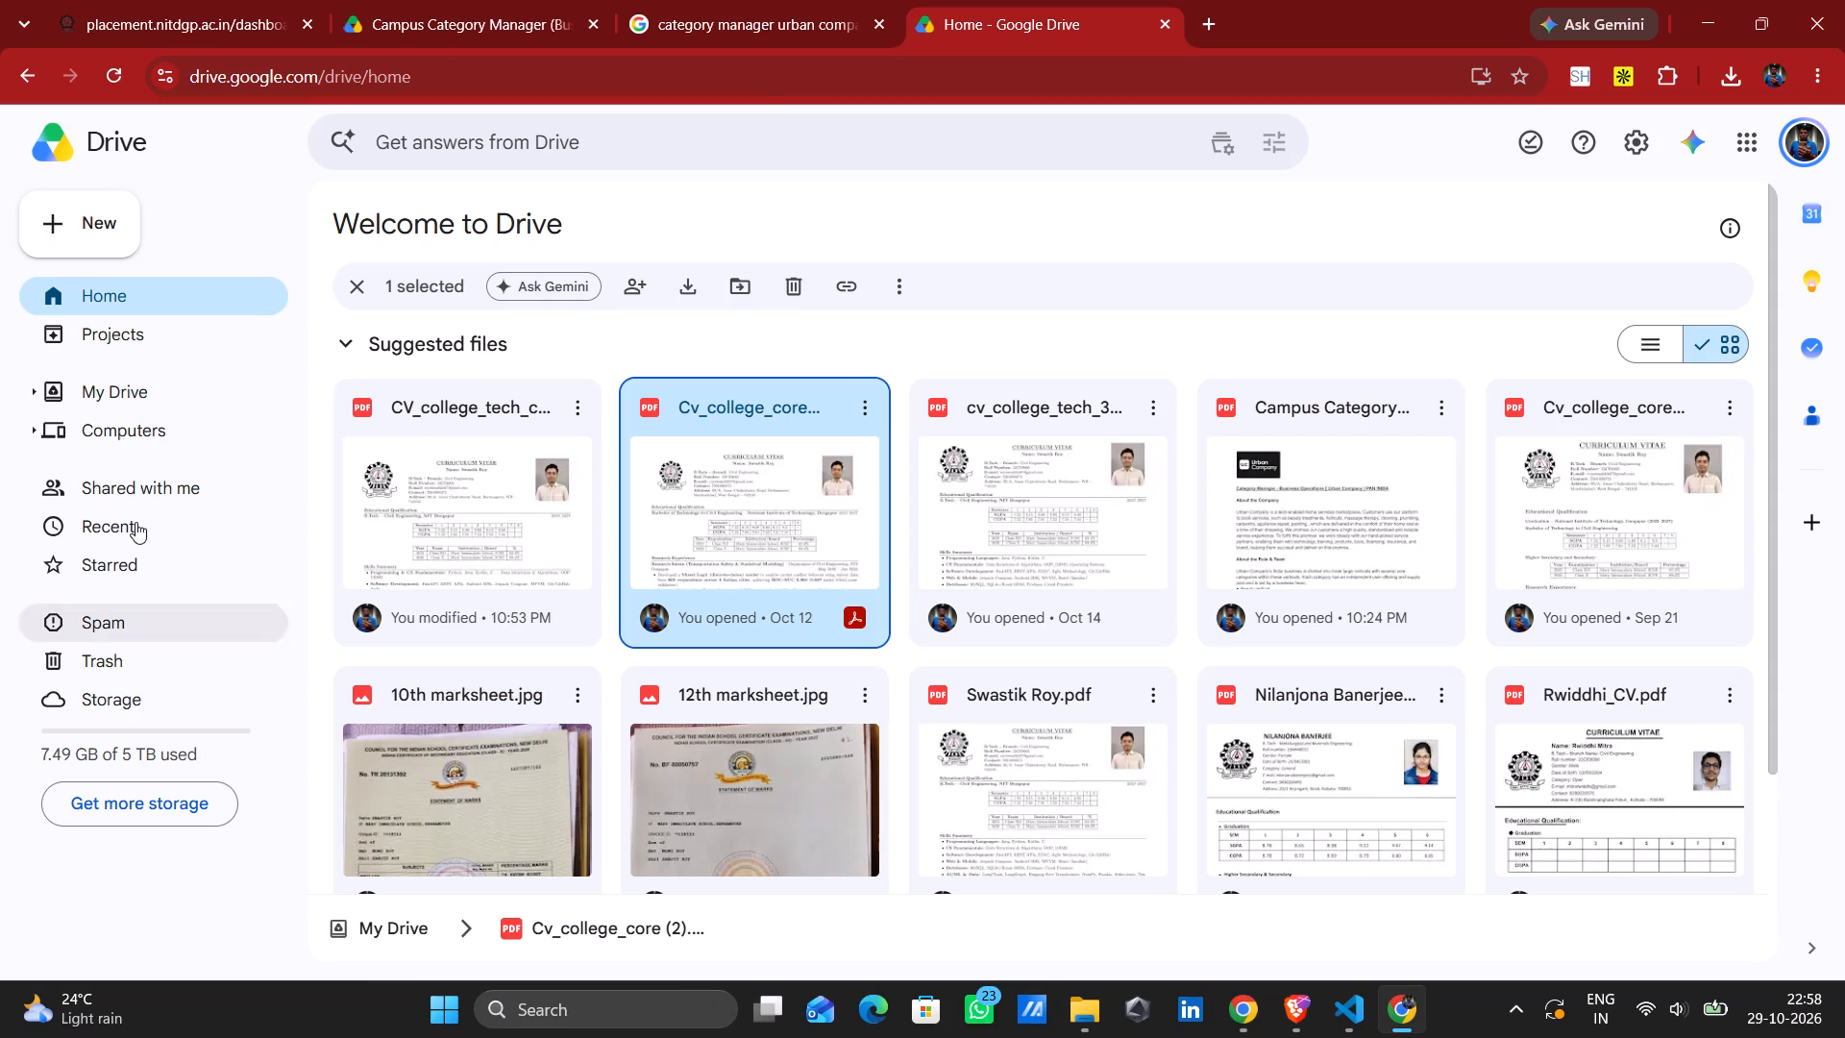
{"action": "left_click", "coordinate": [1844, 0]}
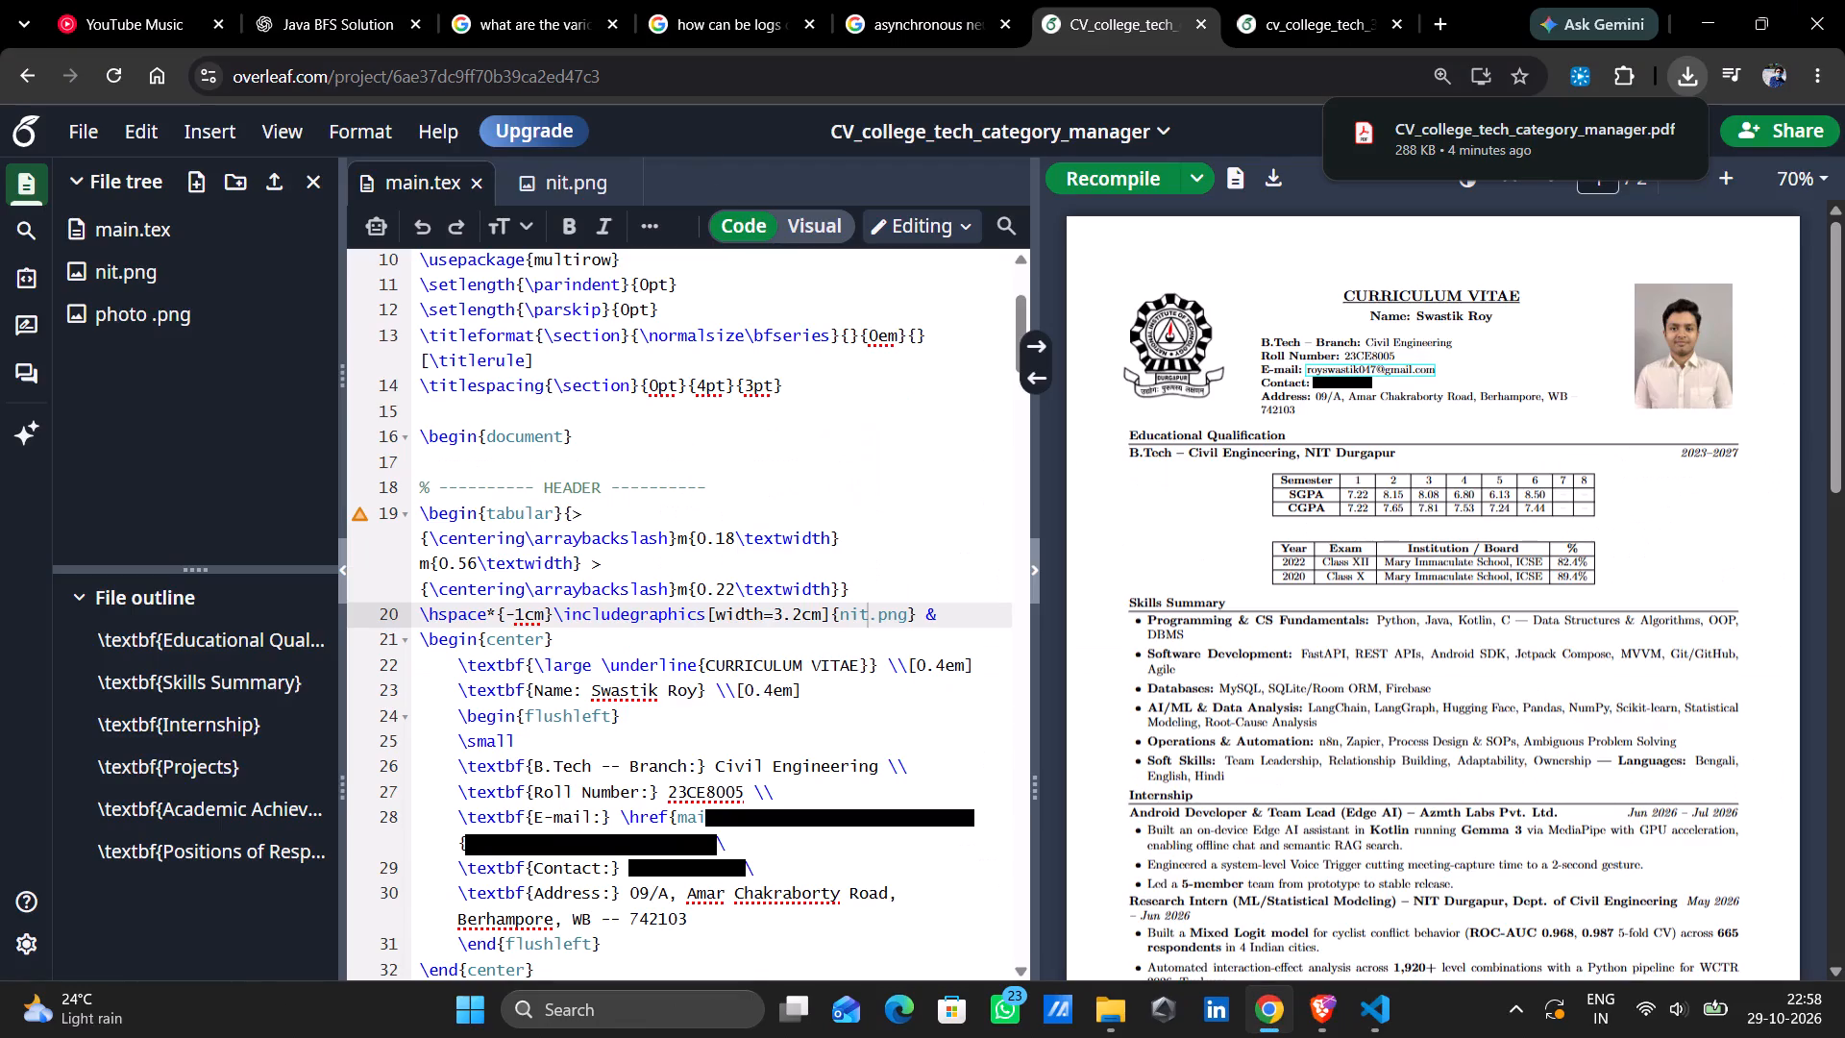
{"action": "left_click", "coordinate": [1844, 0]}
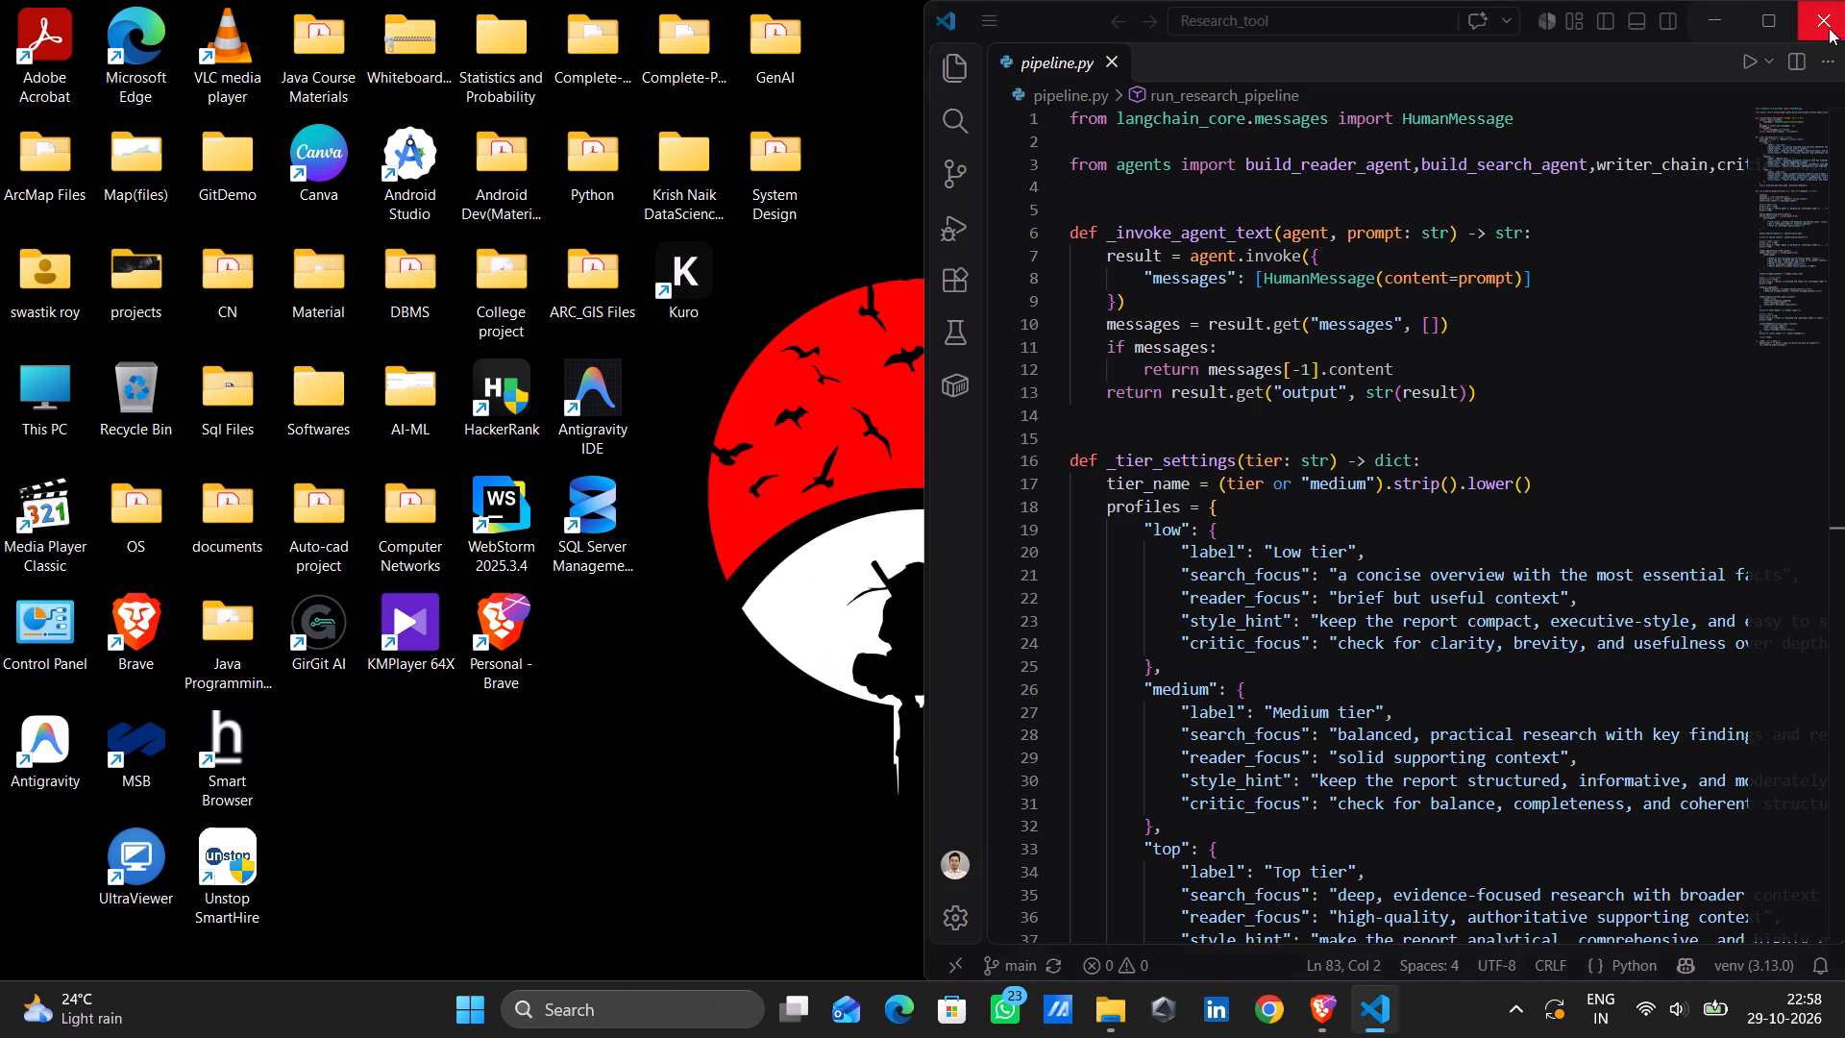
{"action": "left_click", "coordinate": [1818, 7]}
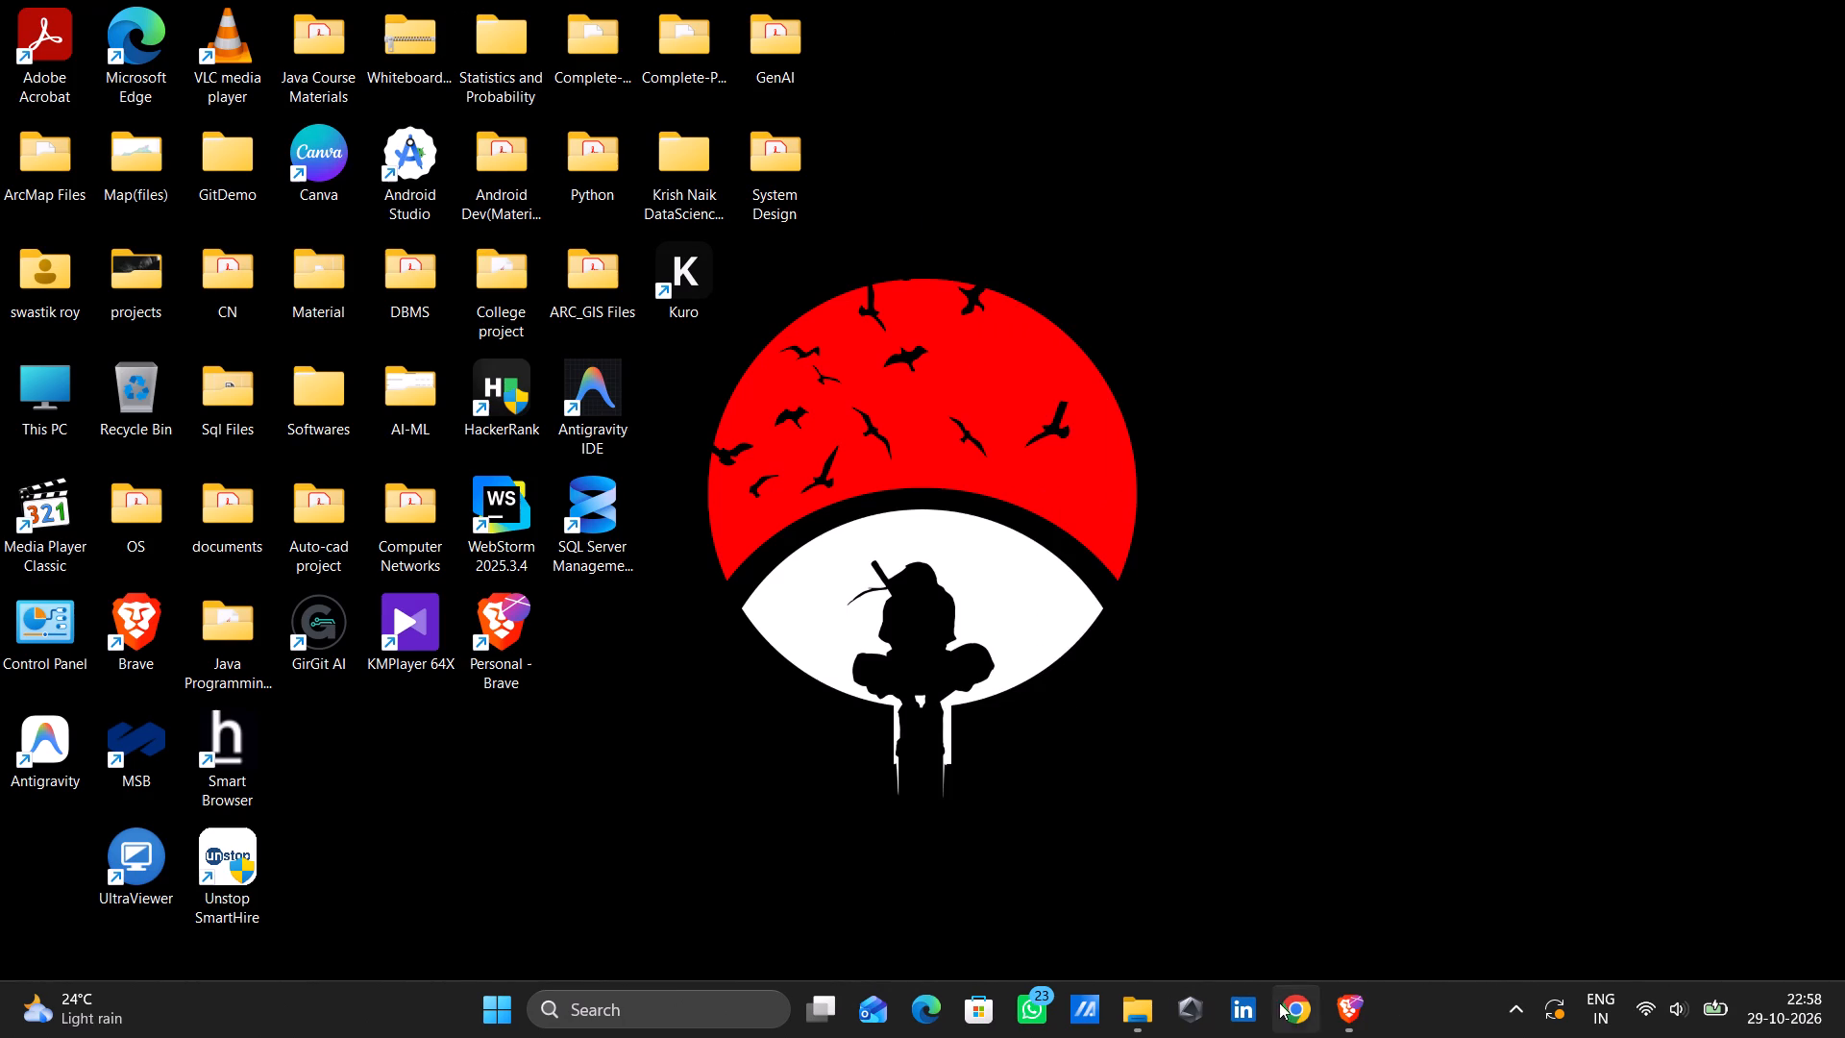
Close the Brave window with all its tabs, and close the File Explorer window.
{"action": "left_click", "coordinate": [1356, 997]}
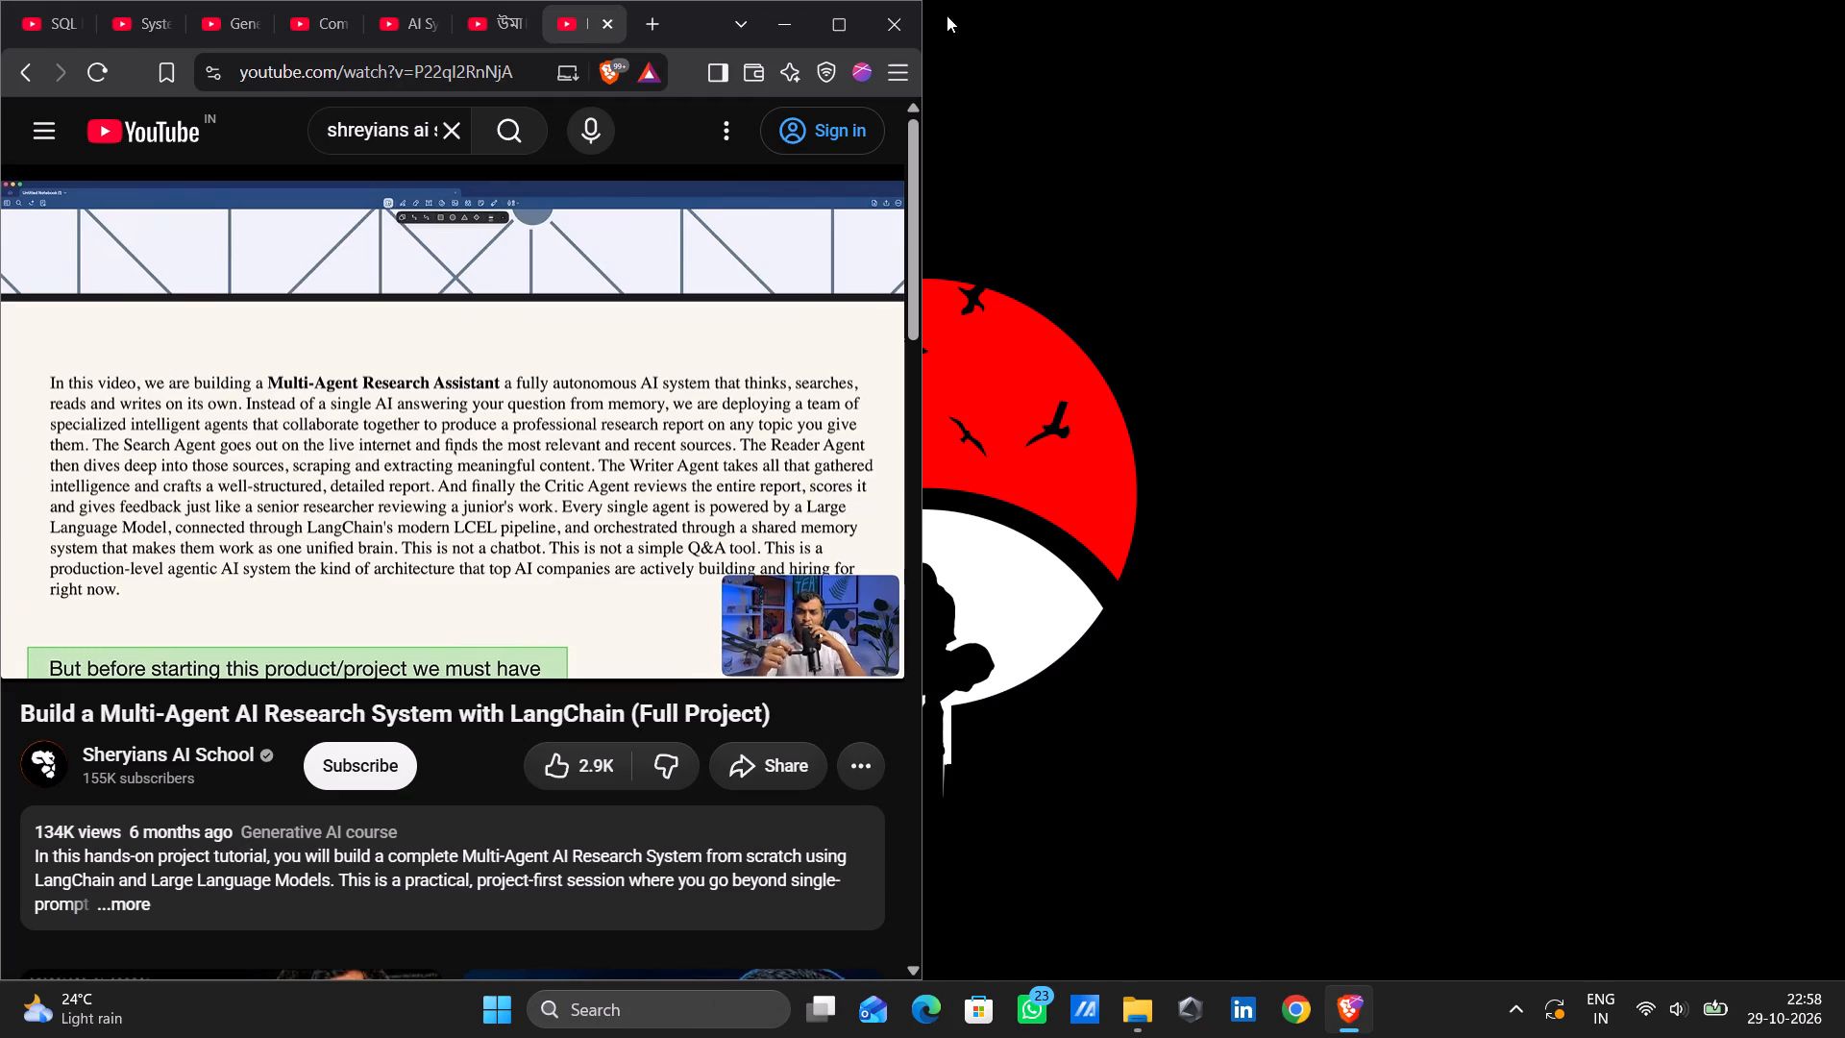
{"action": "left_click", "coordinate": [904, 21]}
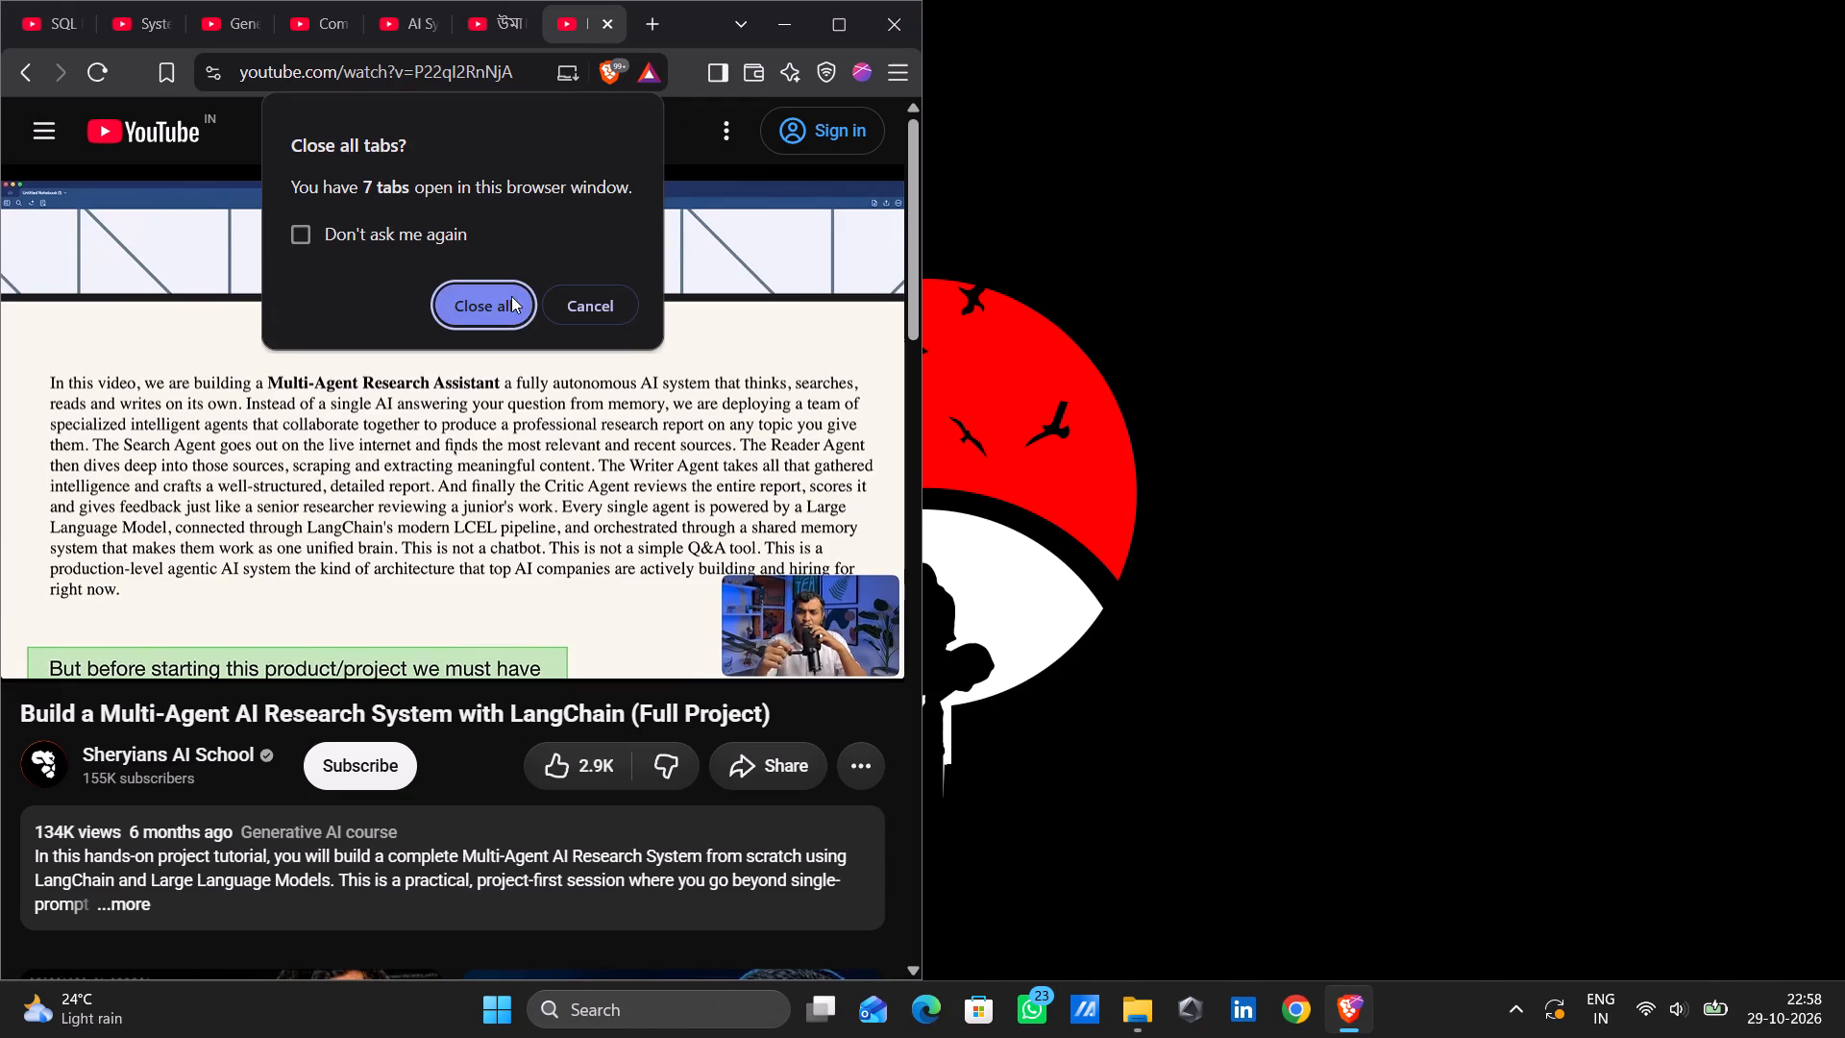
{"action": "left_click", "coordinate": [511, 308]}
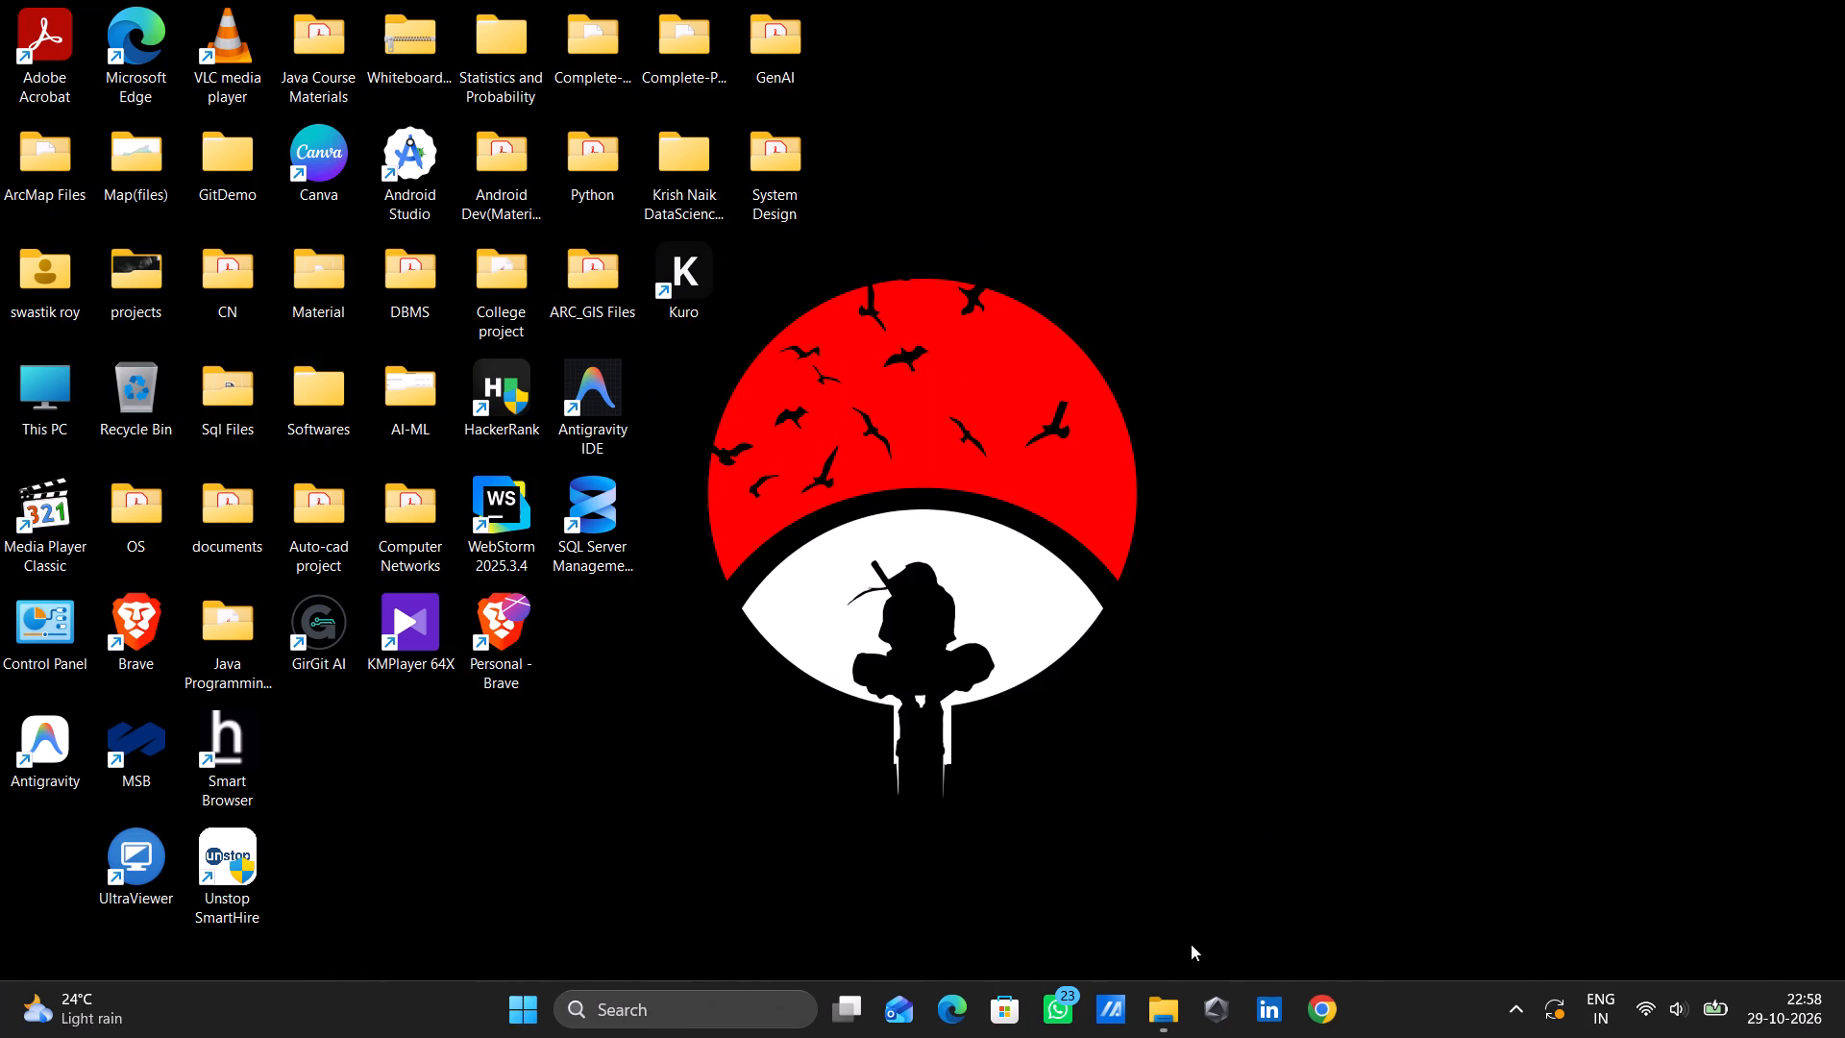
{"action": "left_click", "coordinate": [1155, 1017]}
{"action": "left_click", "coordinate": [1825, 13]}
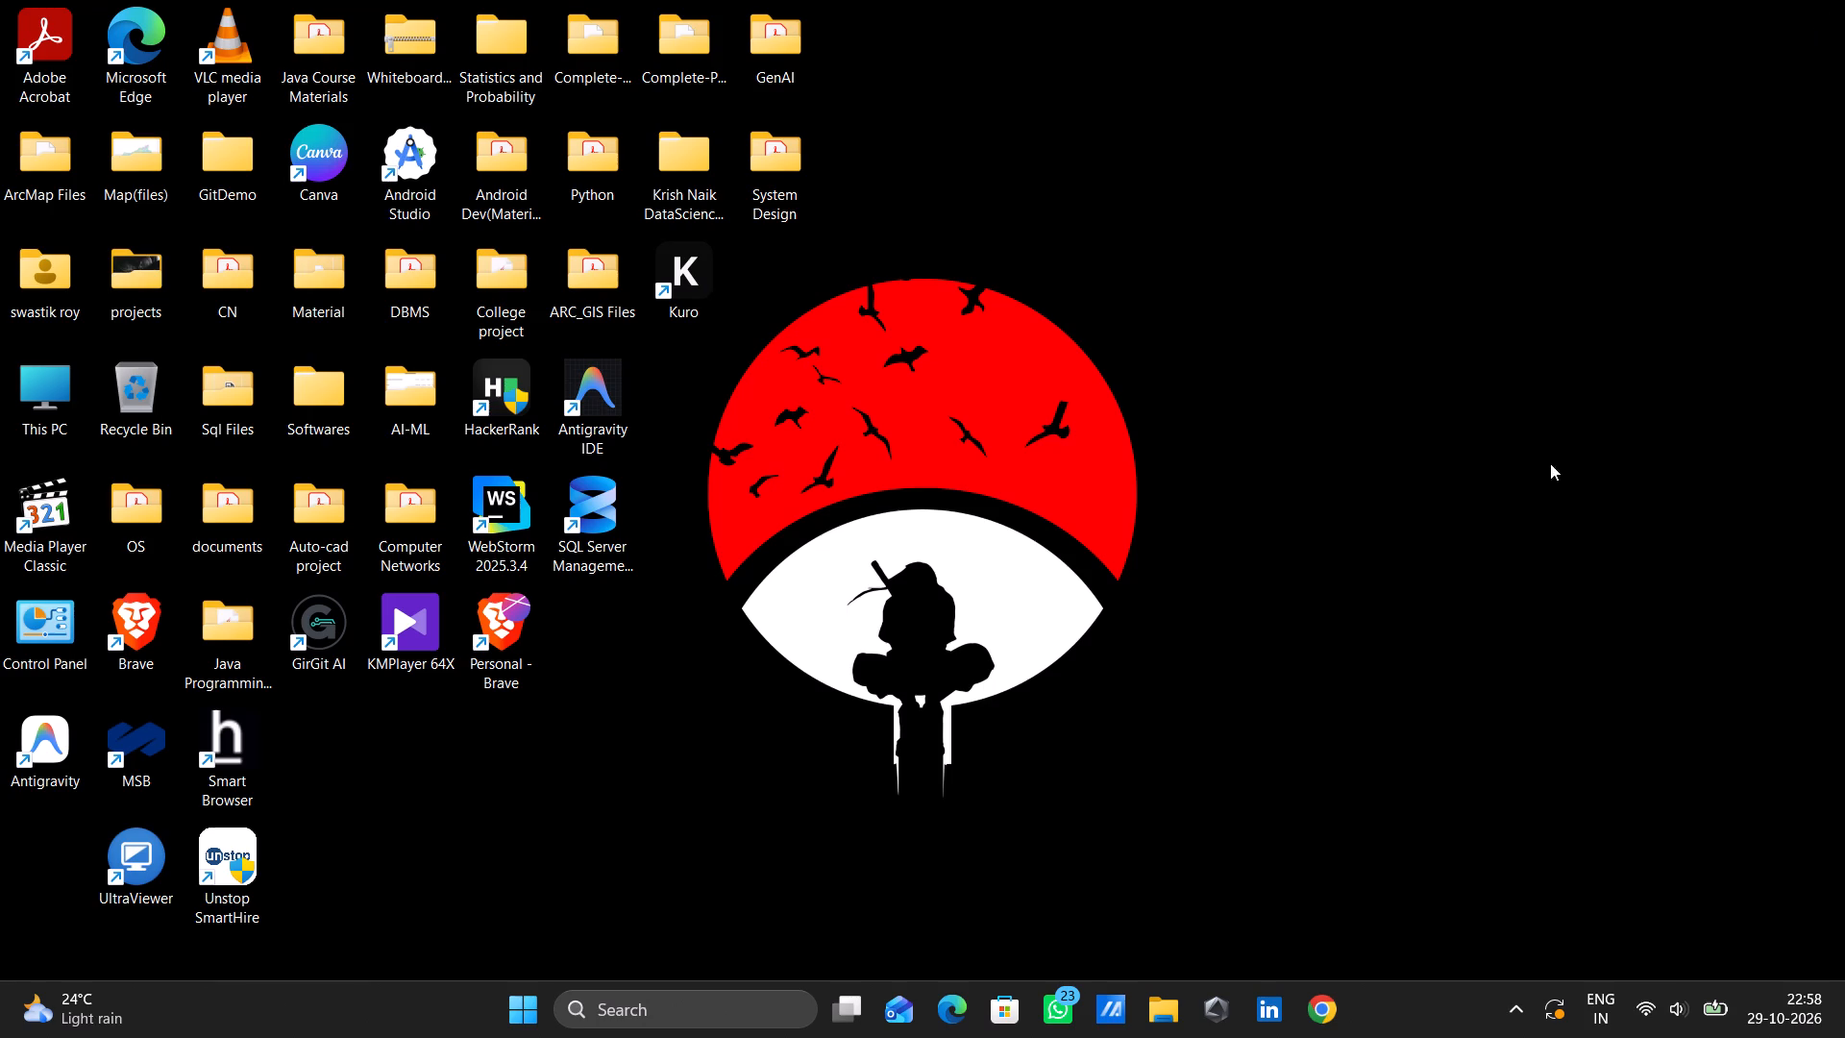
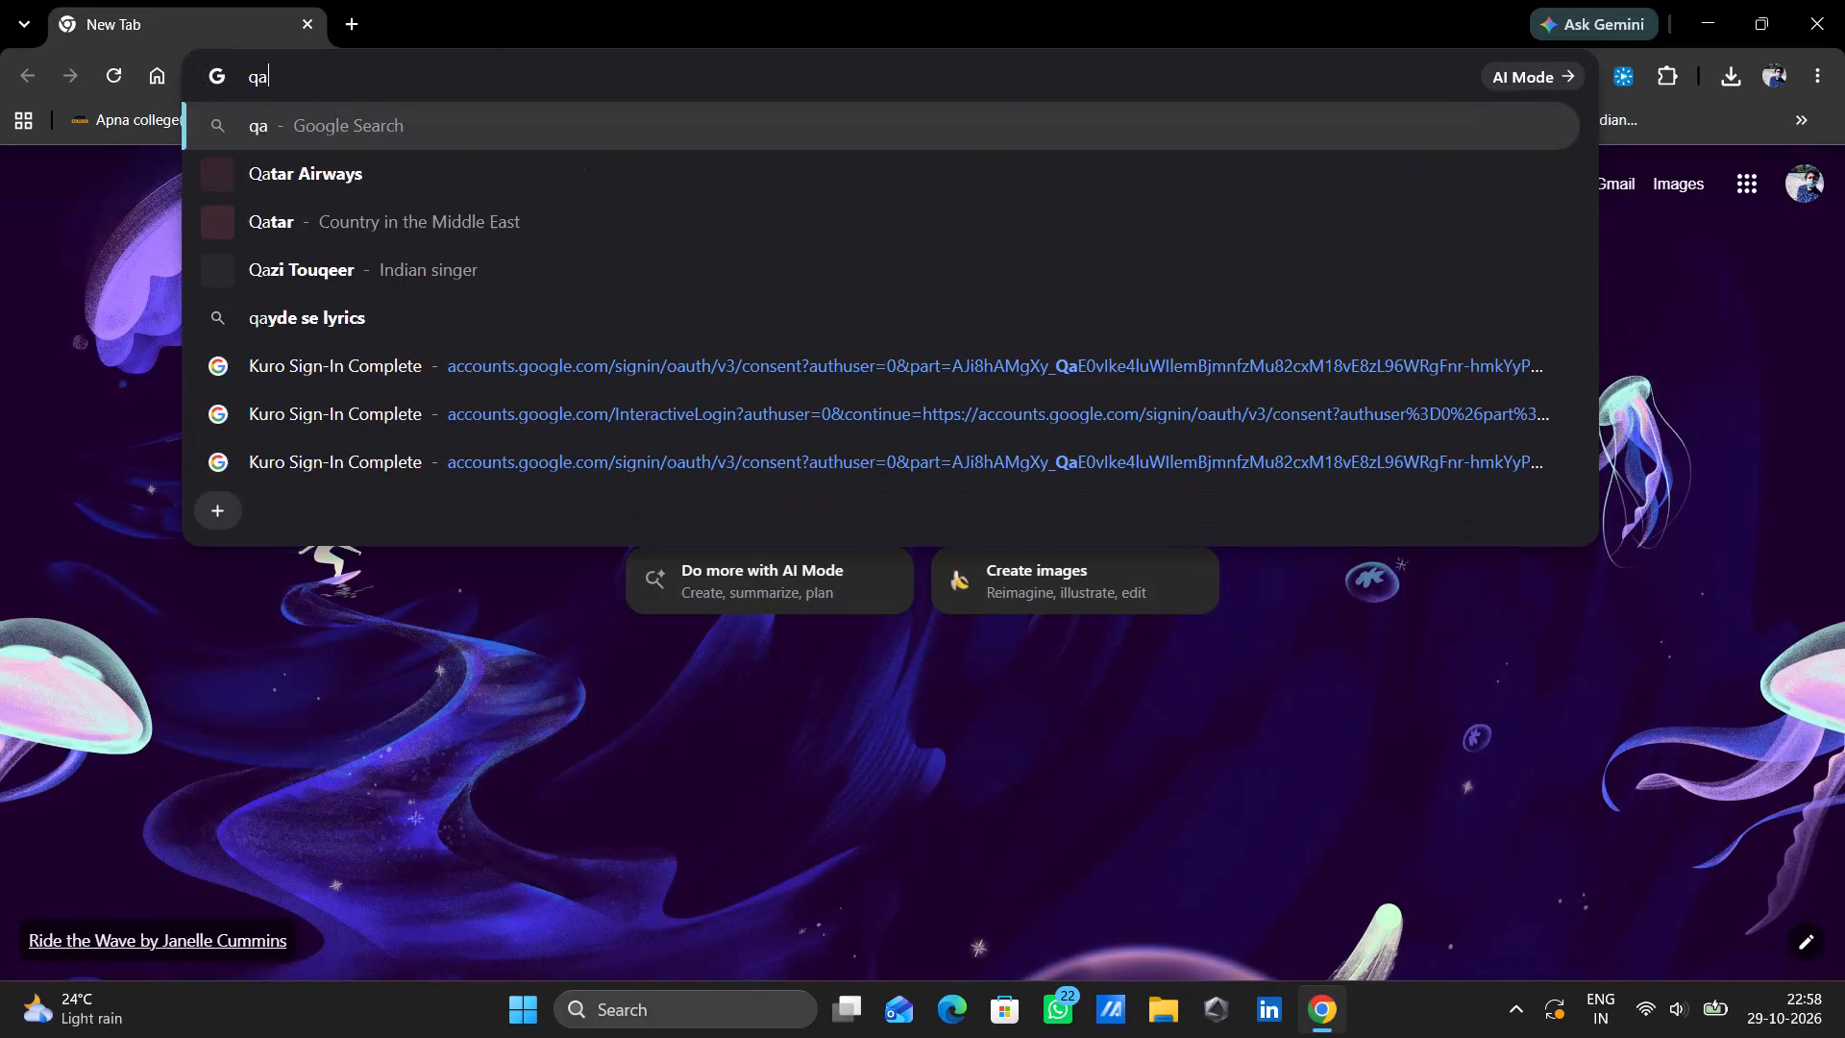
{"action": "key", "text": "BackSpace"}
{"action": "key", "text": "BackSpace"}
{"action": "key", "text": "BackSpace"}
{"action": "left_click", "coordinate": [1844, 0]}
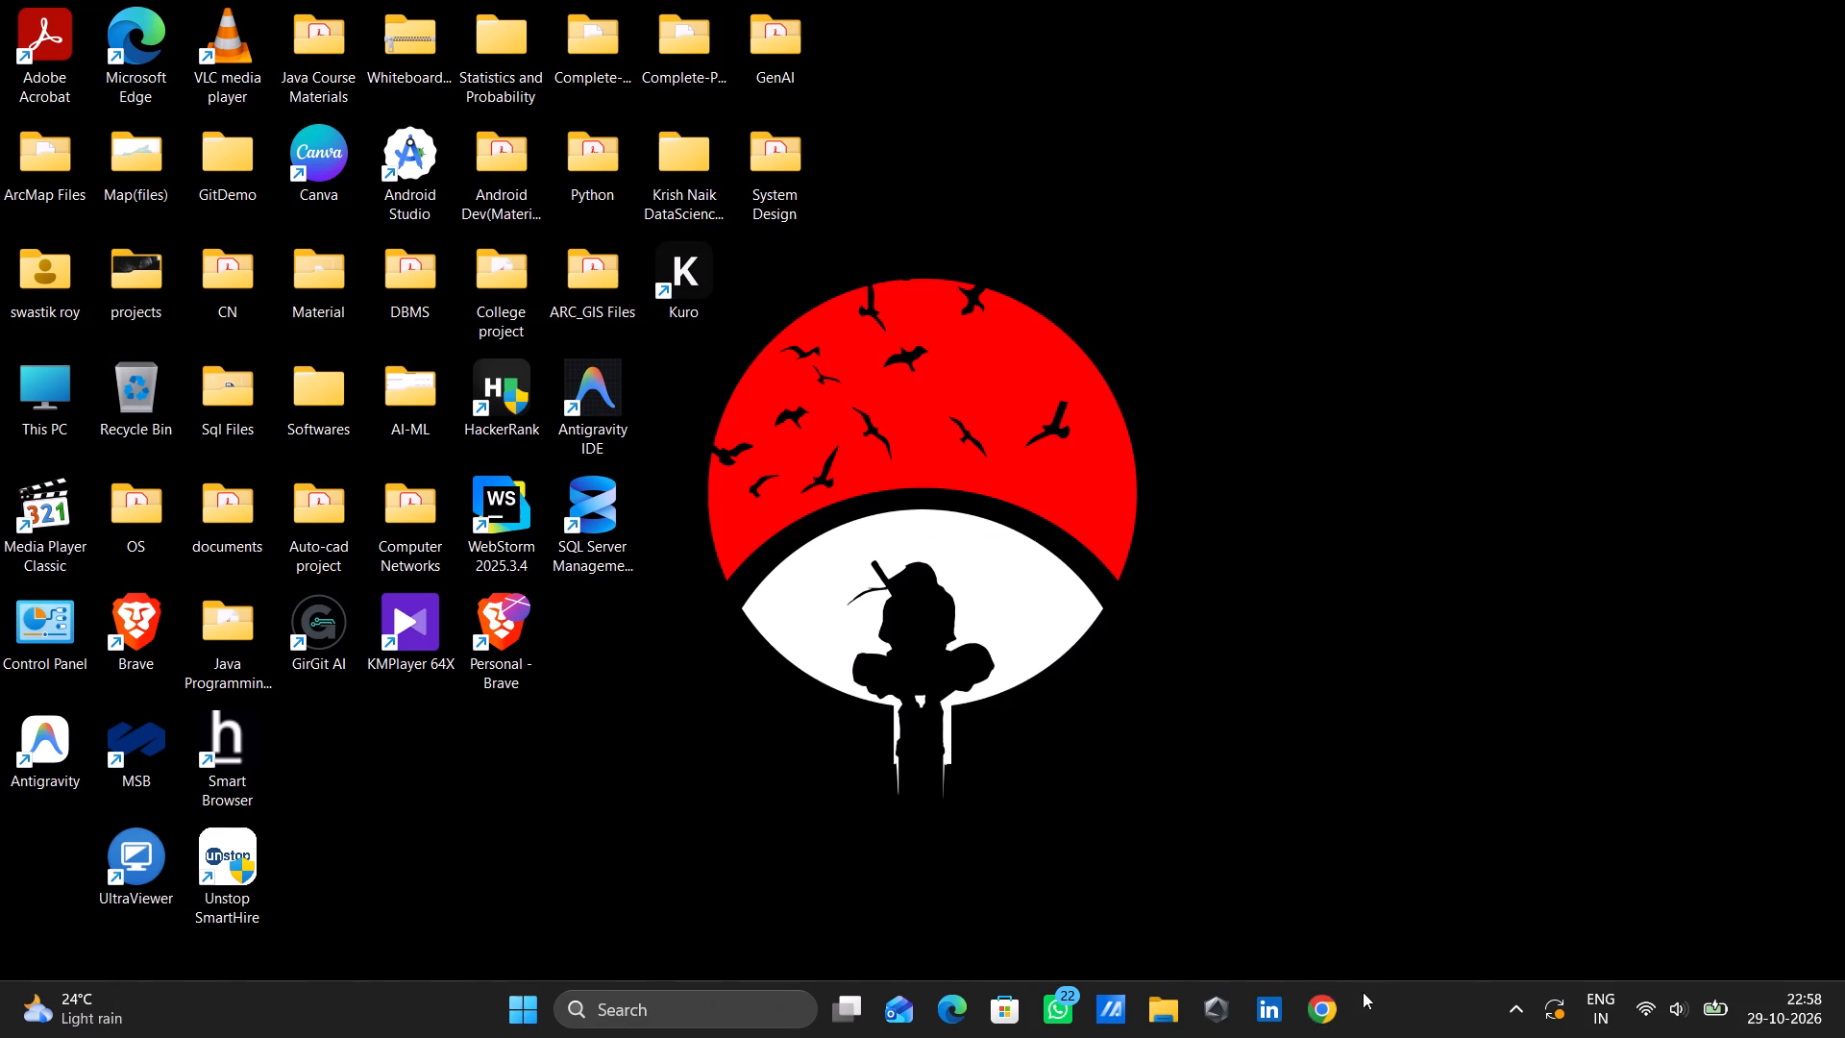
Open Chrome with the red-themed profile and search Google for "quantifhi campus hr".
{"action": "left_click", "coordinate": [1342, 1003]}
{"action": "left_click", "coordinate": [598, 705]}
{"action": "type", "text": "quanti"}
{"action": "type", "text": "fhi campus hr"}
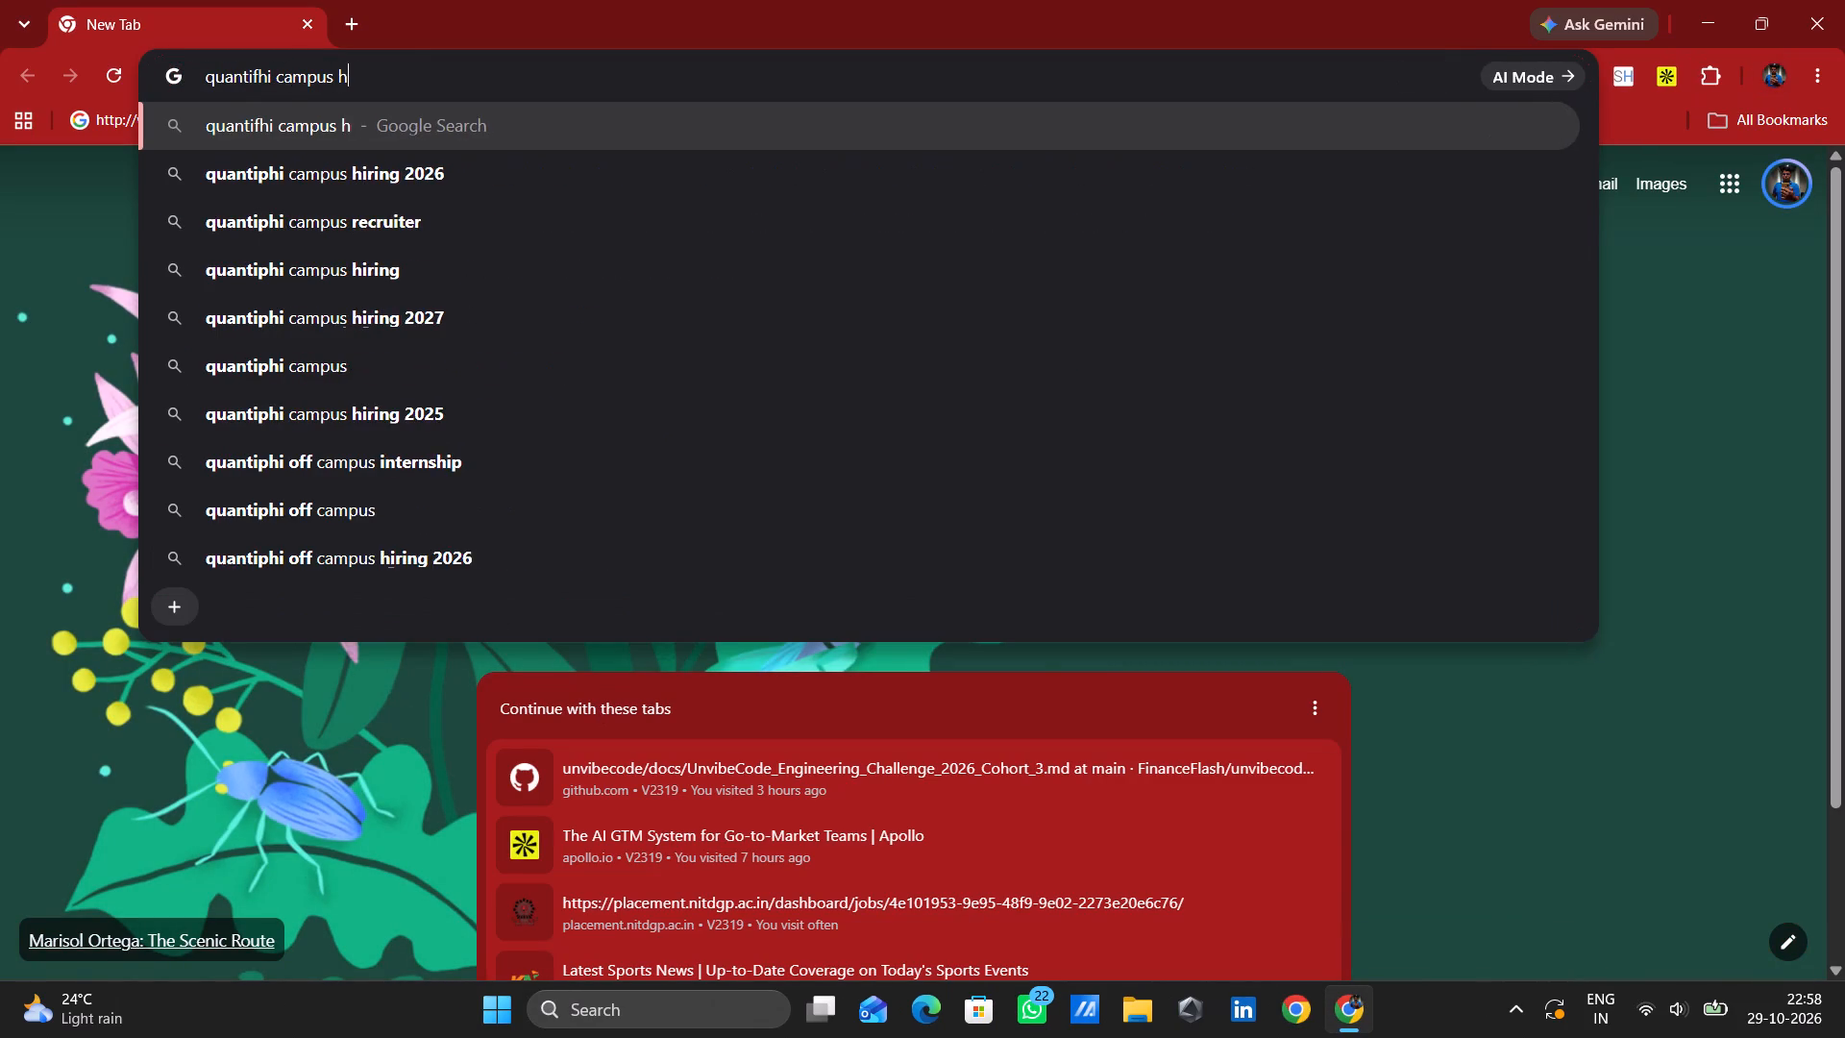
{"action": "key", "text": "space"}
{"action": "key", "text": "Return"}
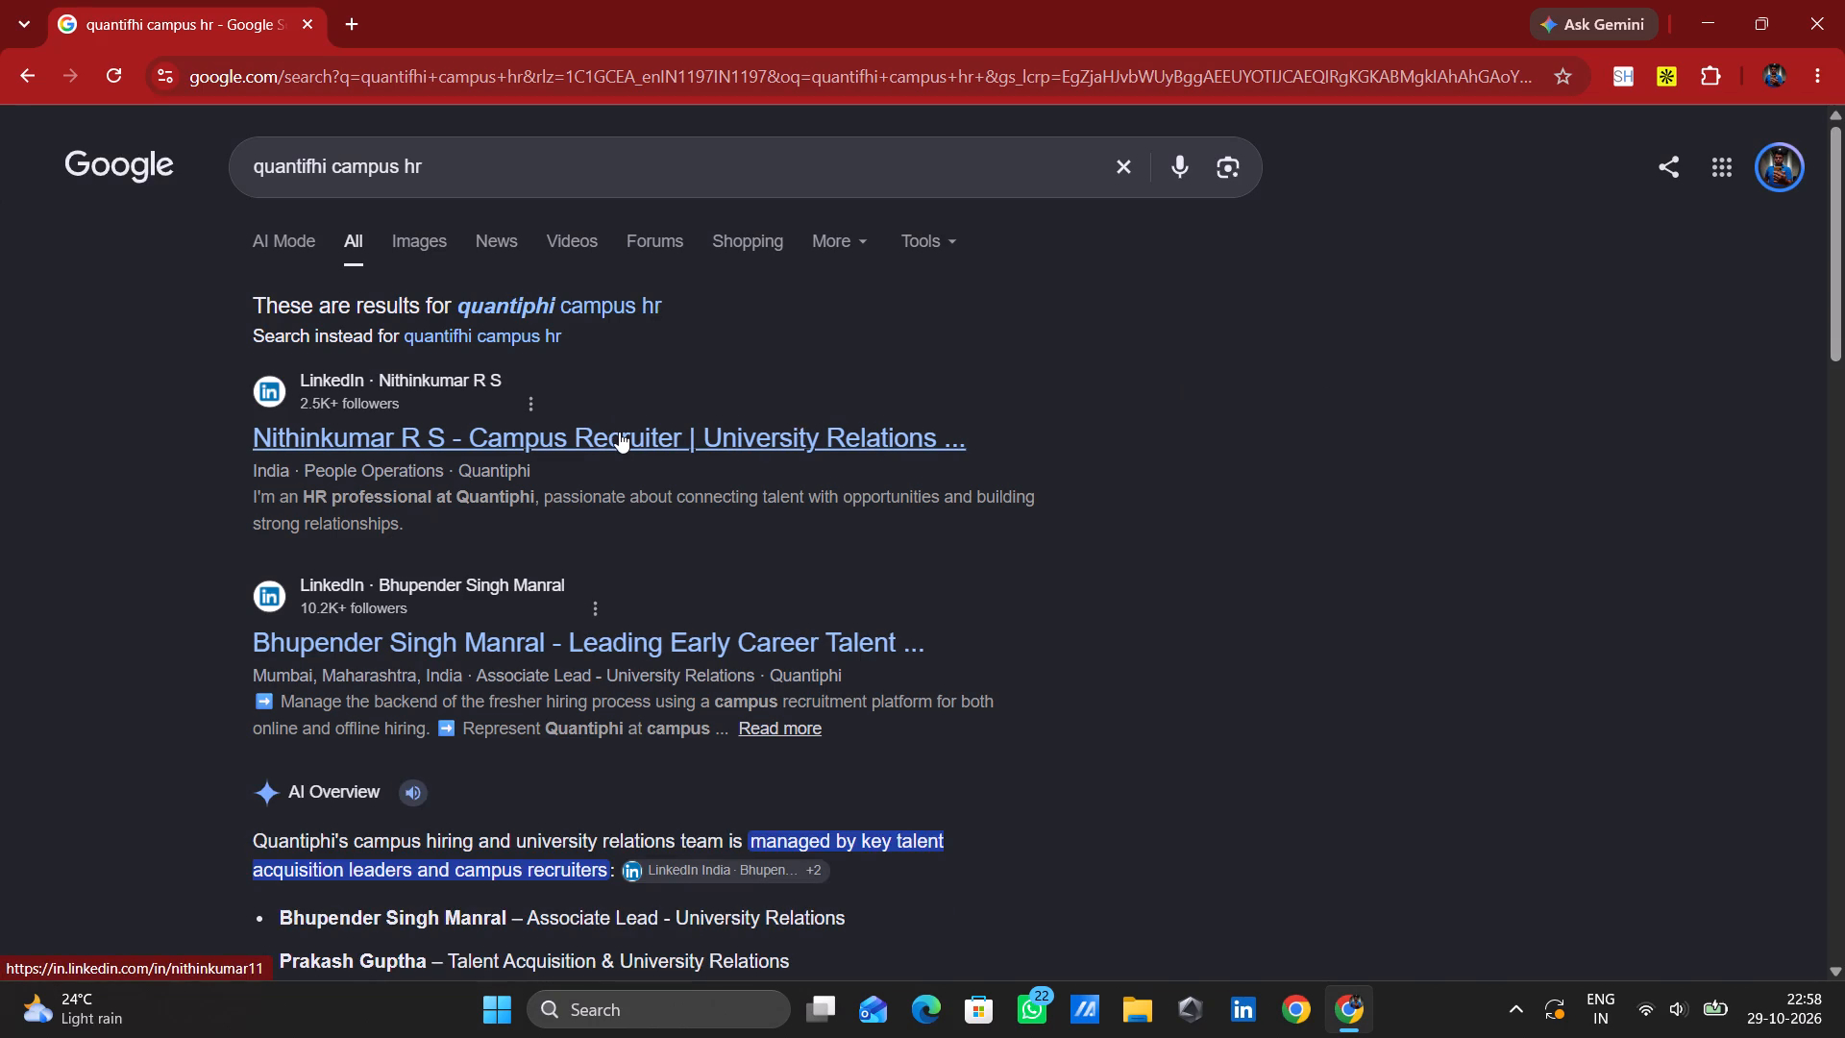
Refine the Google search to "quantifhi campus hr west bengal".
{"action": "left_click", "coordinate": [574, 154]}
{"action": "key", "text": "space"}
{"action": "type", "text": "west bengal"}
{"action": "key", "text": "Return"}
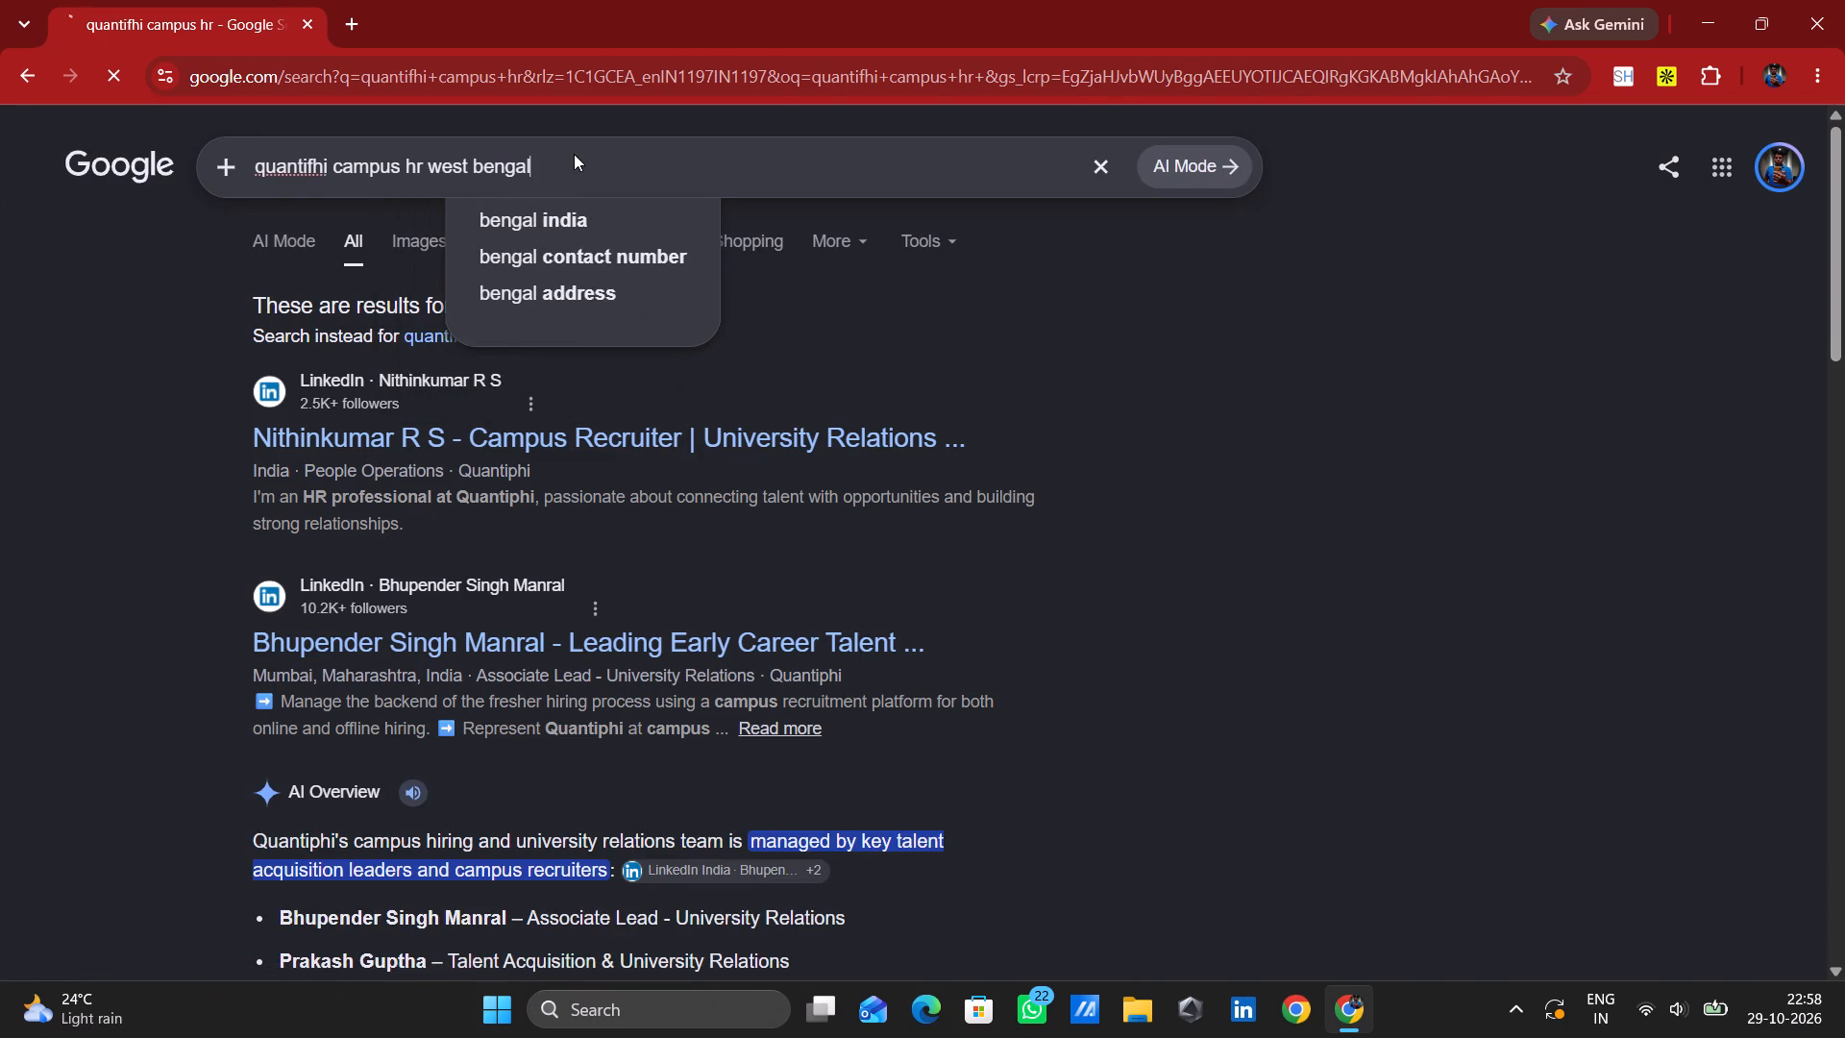
Open the LinkedIn profile of the Quantiphi campus recruiter from the search results.
{"action": "scroll", "coordinate": [641, 489], "scroll_direction": "down", "scroll_amount": 2}
{"action": "left_click", "coordinate": [593, 694]}
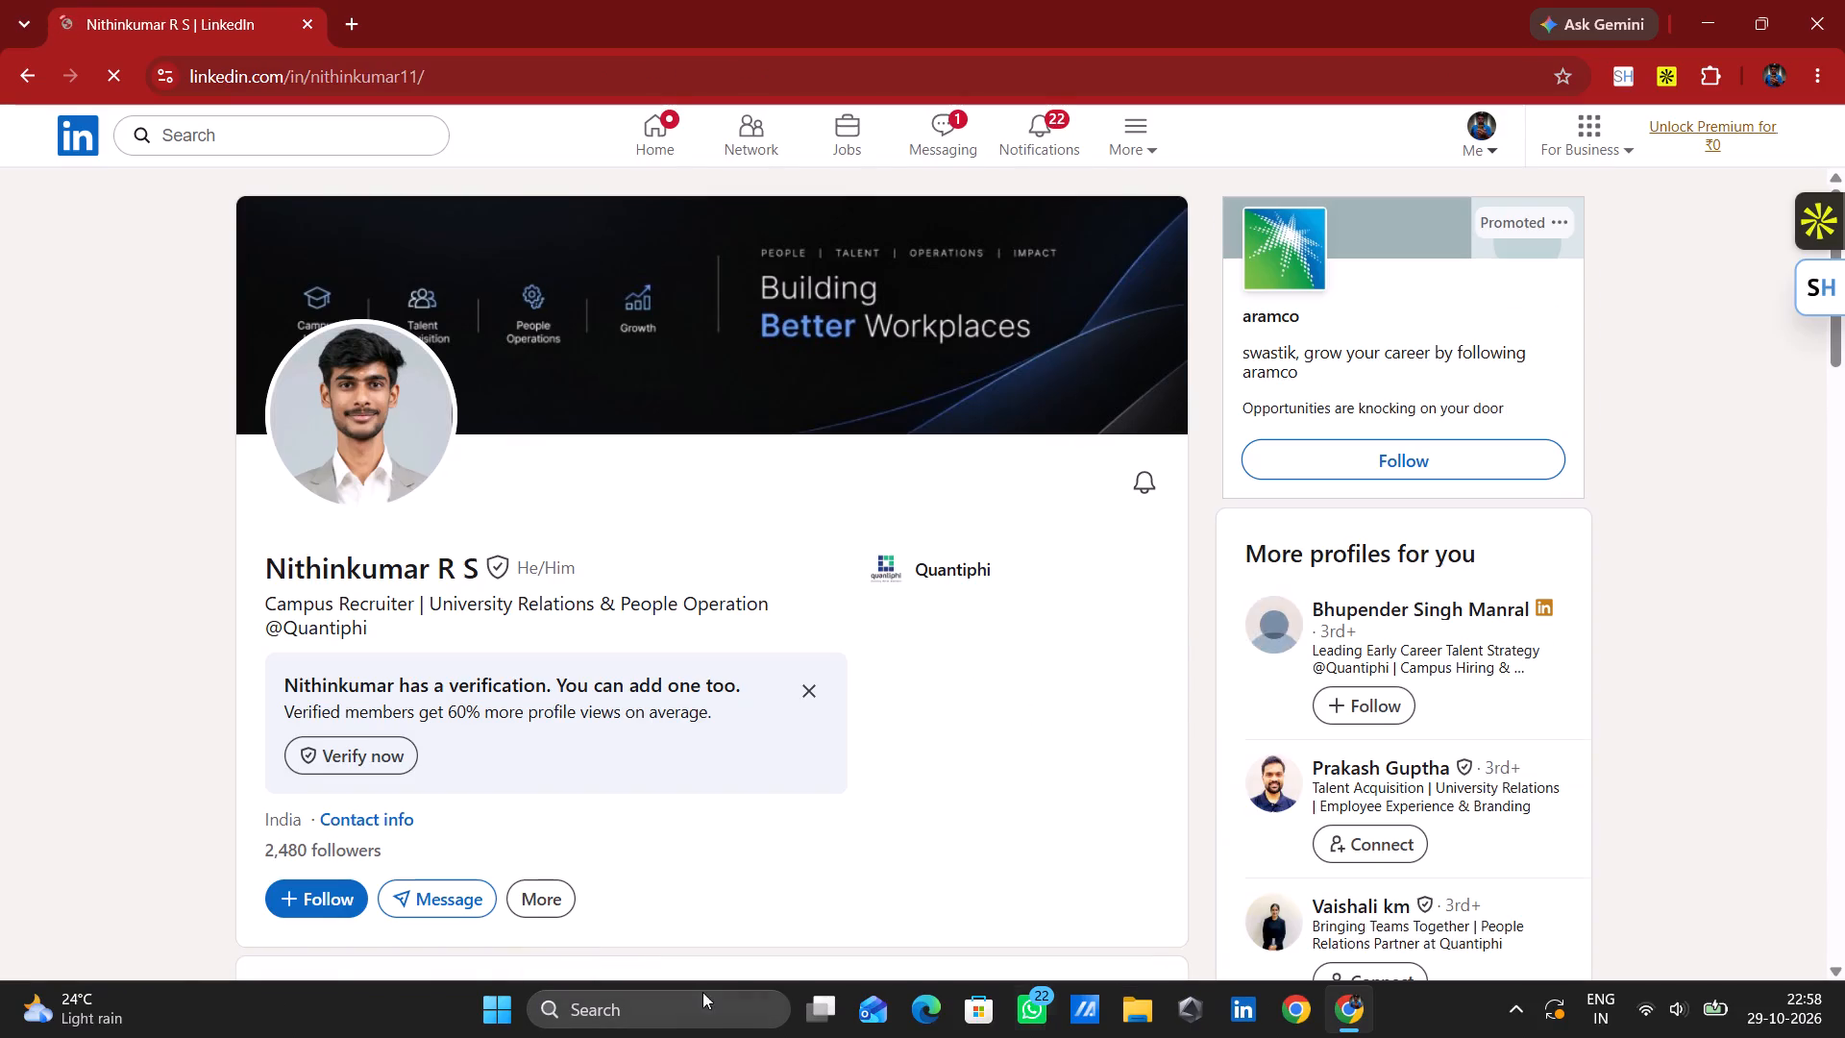
Expand the recruiter's full About text and review the Activity and Experience sections of the profile.
{"action": "scroll", "coordinate": [926, 710], "scroll_direction": "down", "scroll_amount": 5}
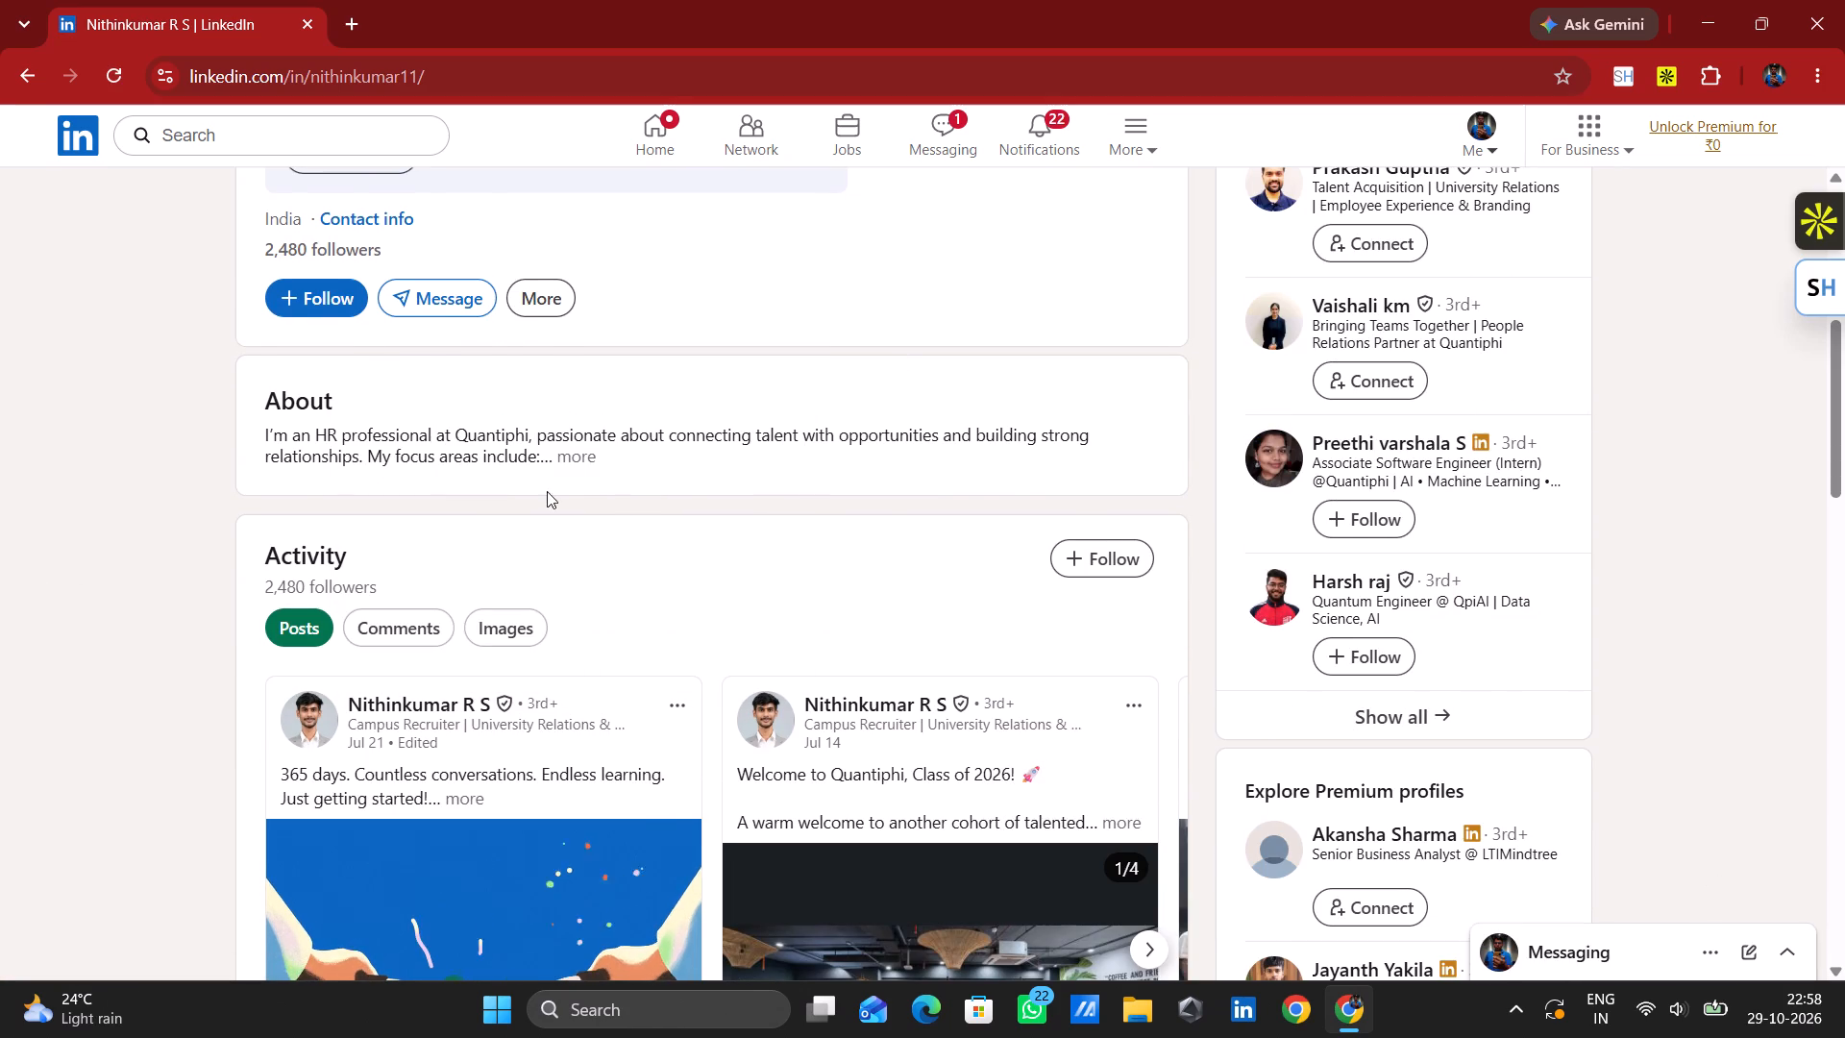
{"action": "left_click", "coordinate": [560, 458]}
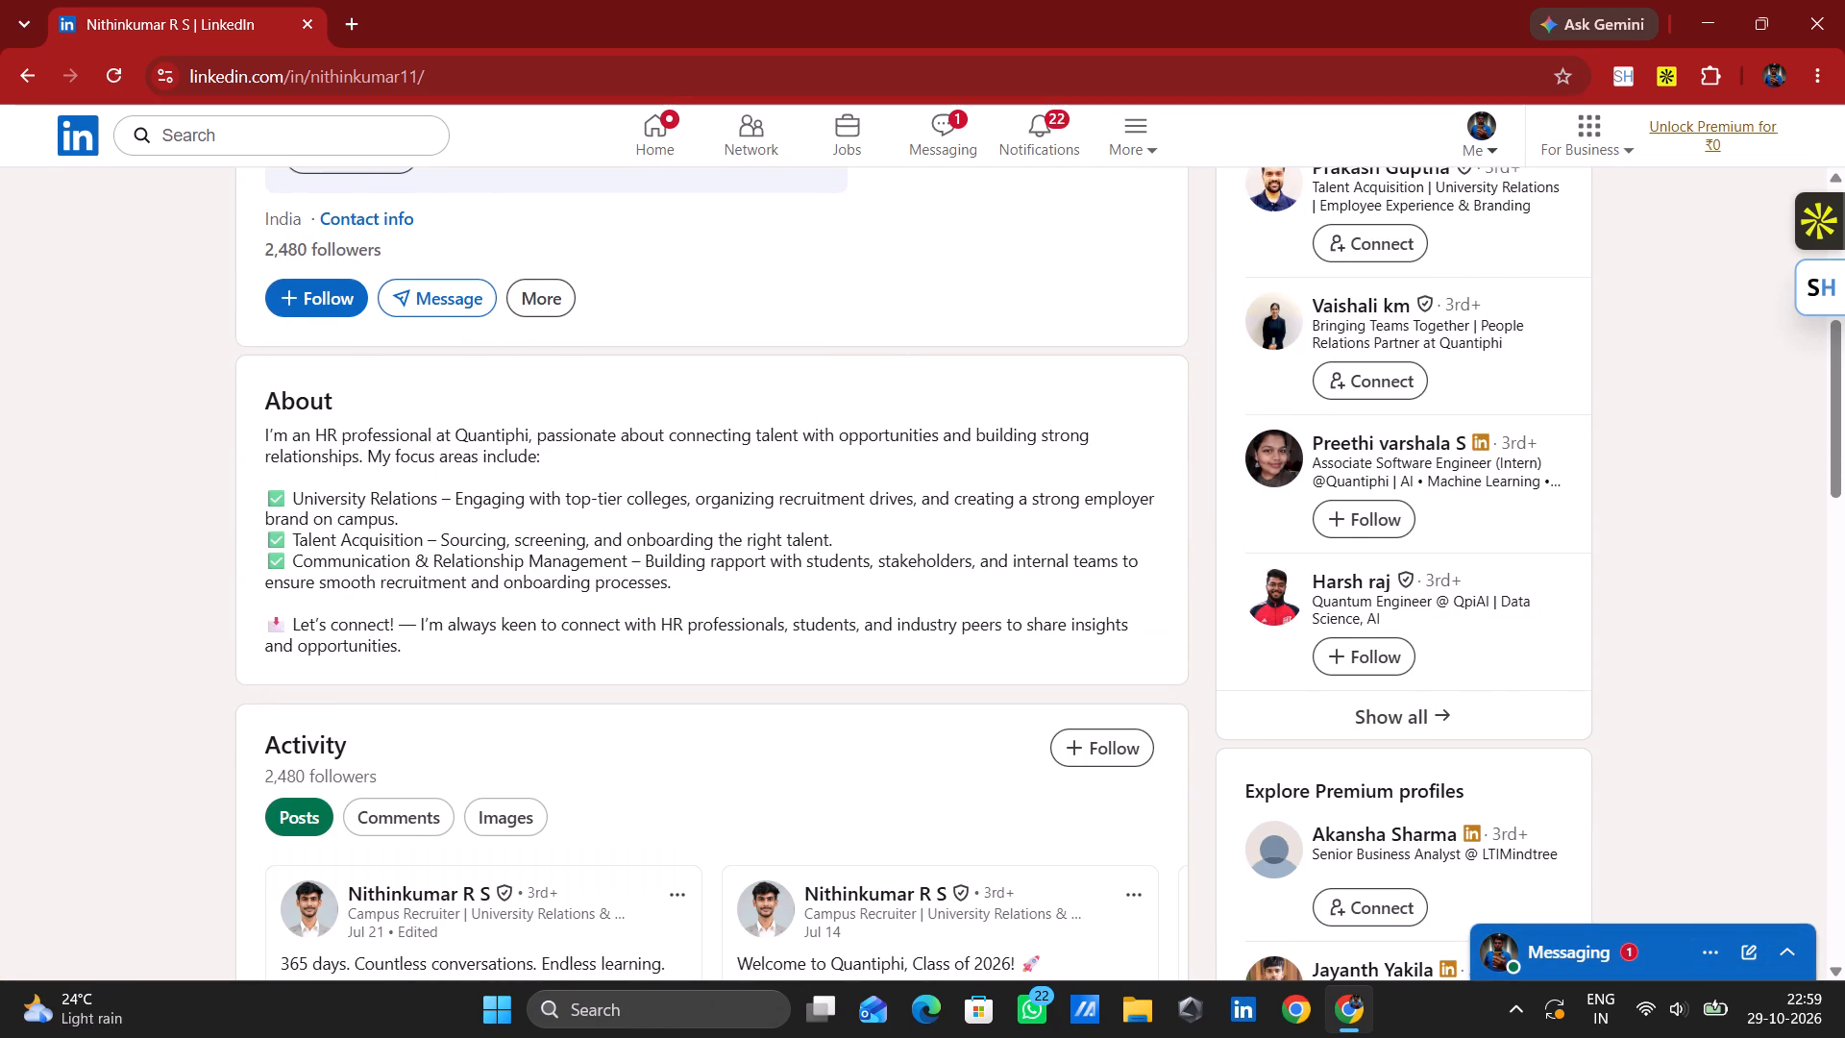
{"action": "scroll", "coordinate": [578, 628], "scroll_direction": "down", "scroll_amount": 9}
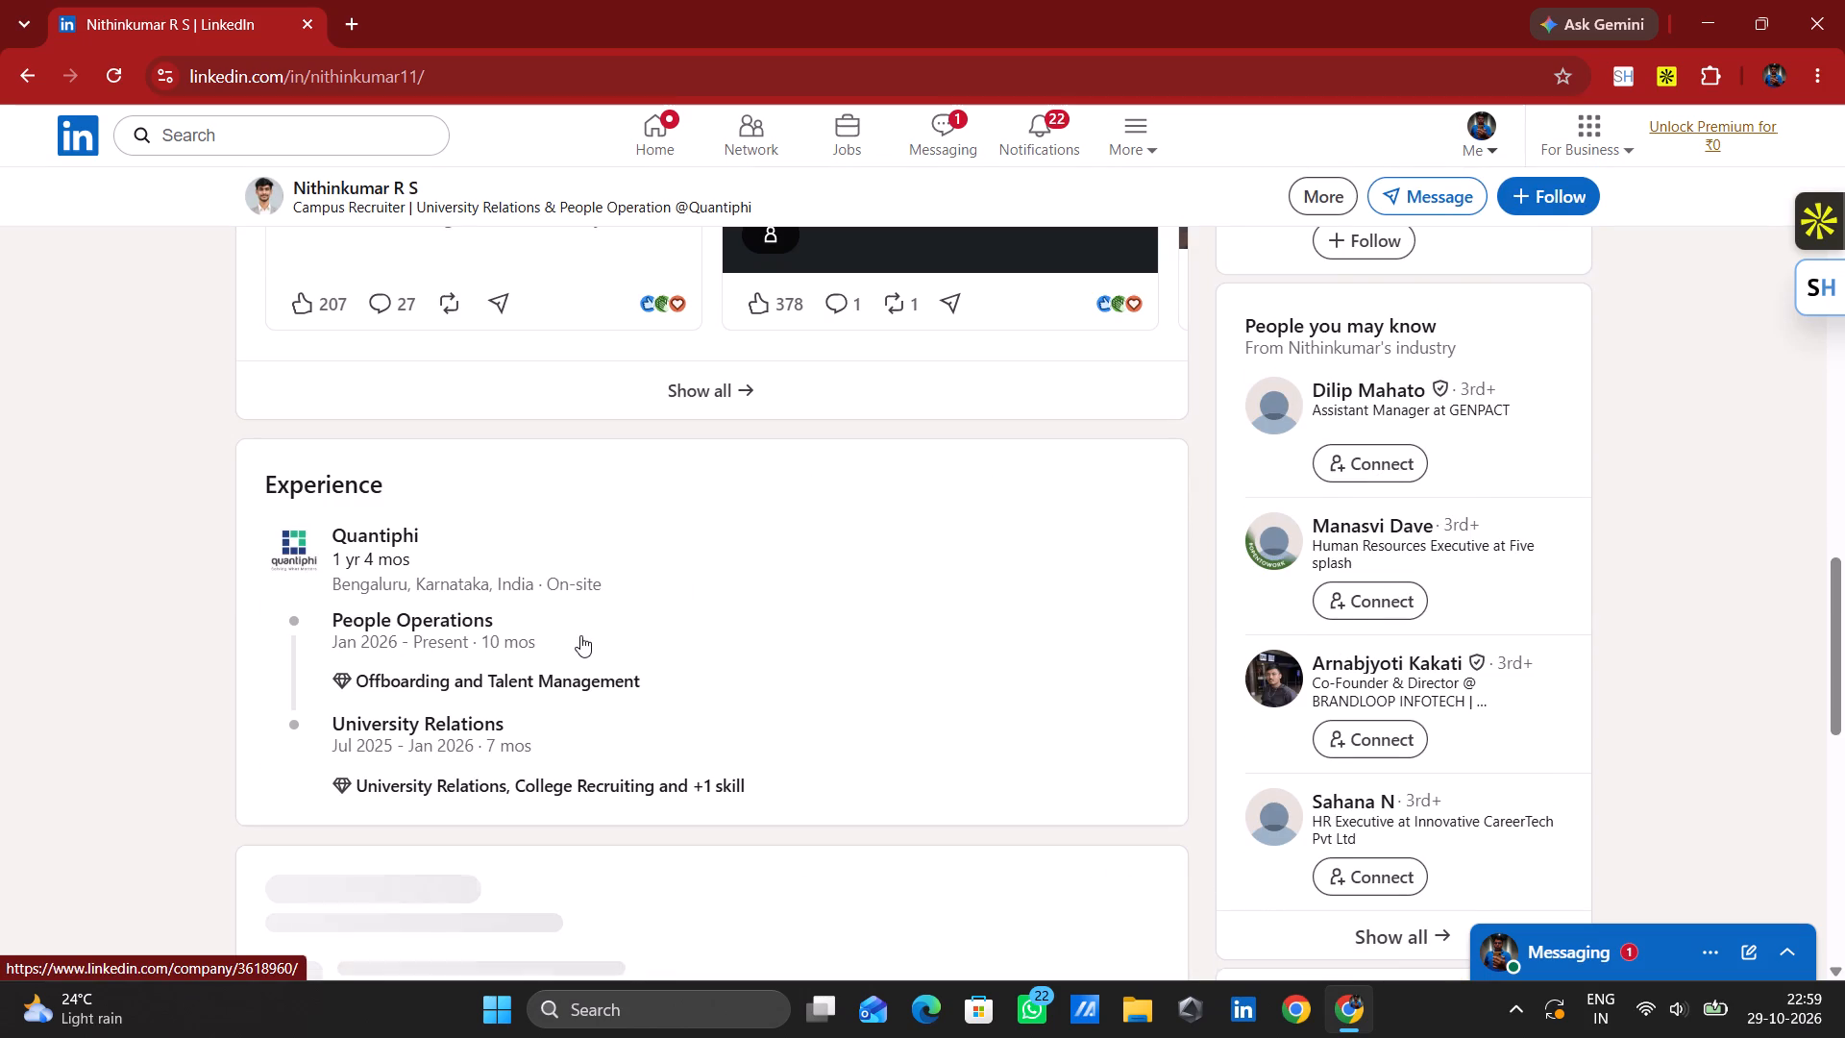
Take a full-screen screenshot of the header area of the recruiter's LinkedIn profile.
{"action": "scroll", "coordinate": [584, 636], "scroll_direction": "up", "scroll_amount": 12}
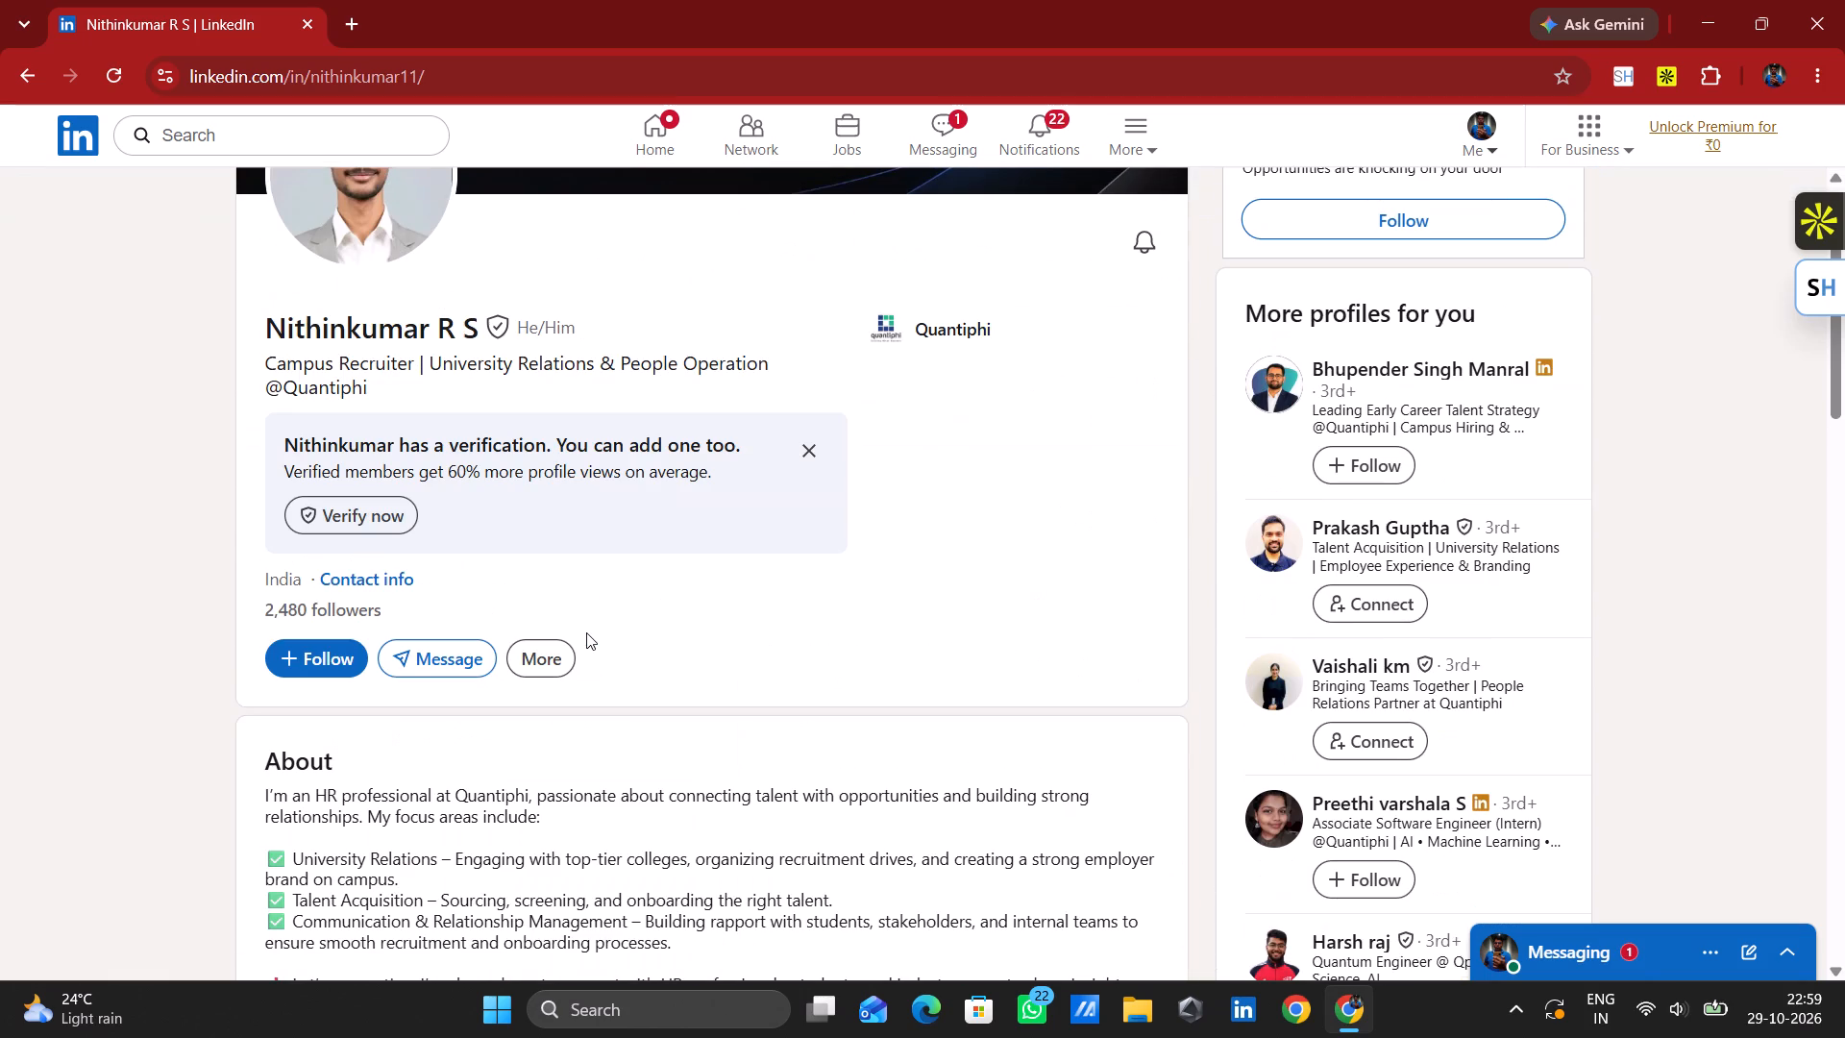
{"action": "scroll", "coordinate": [586, 632], "scroll_direction": "up", "scroll_amount": 9}
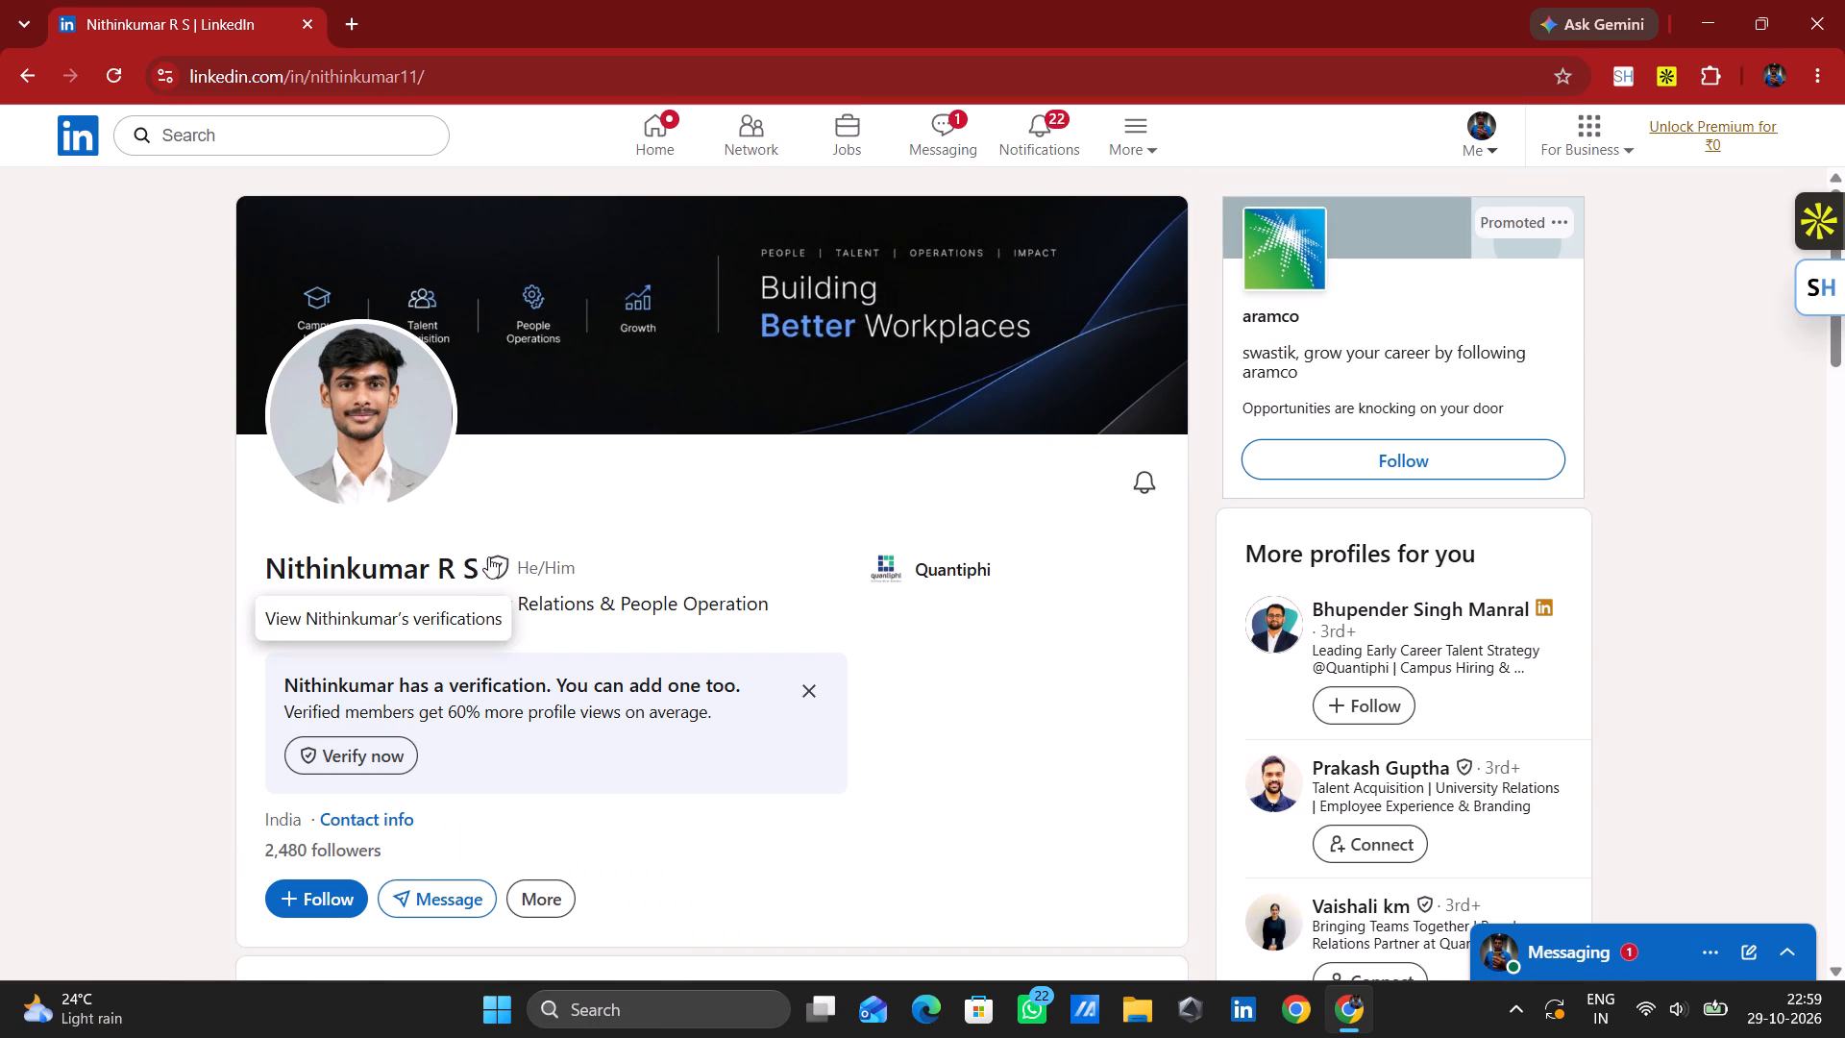
{"action": "key", "text": "Print"}
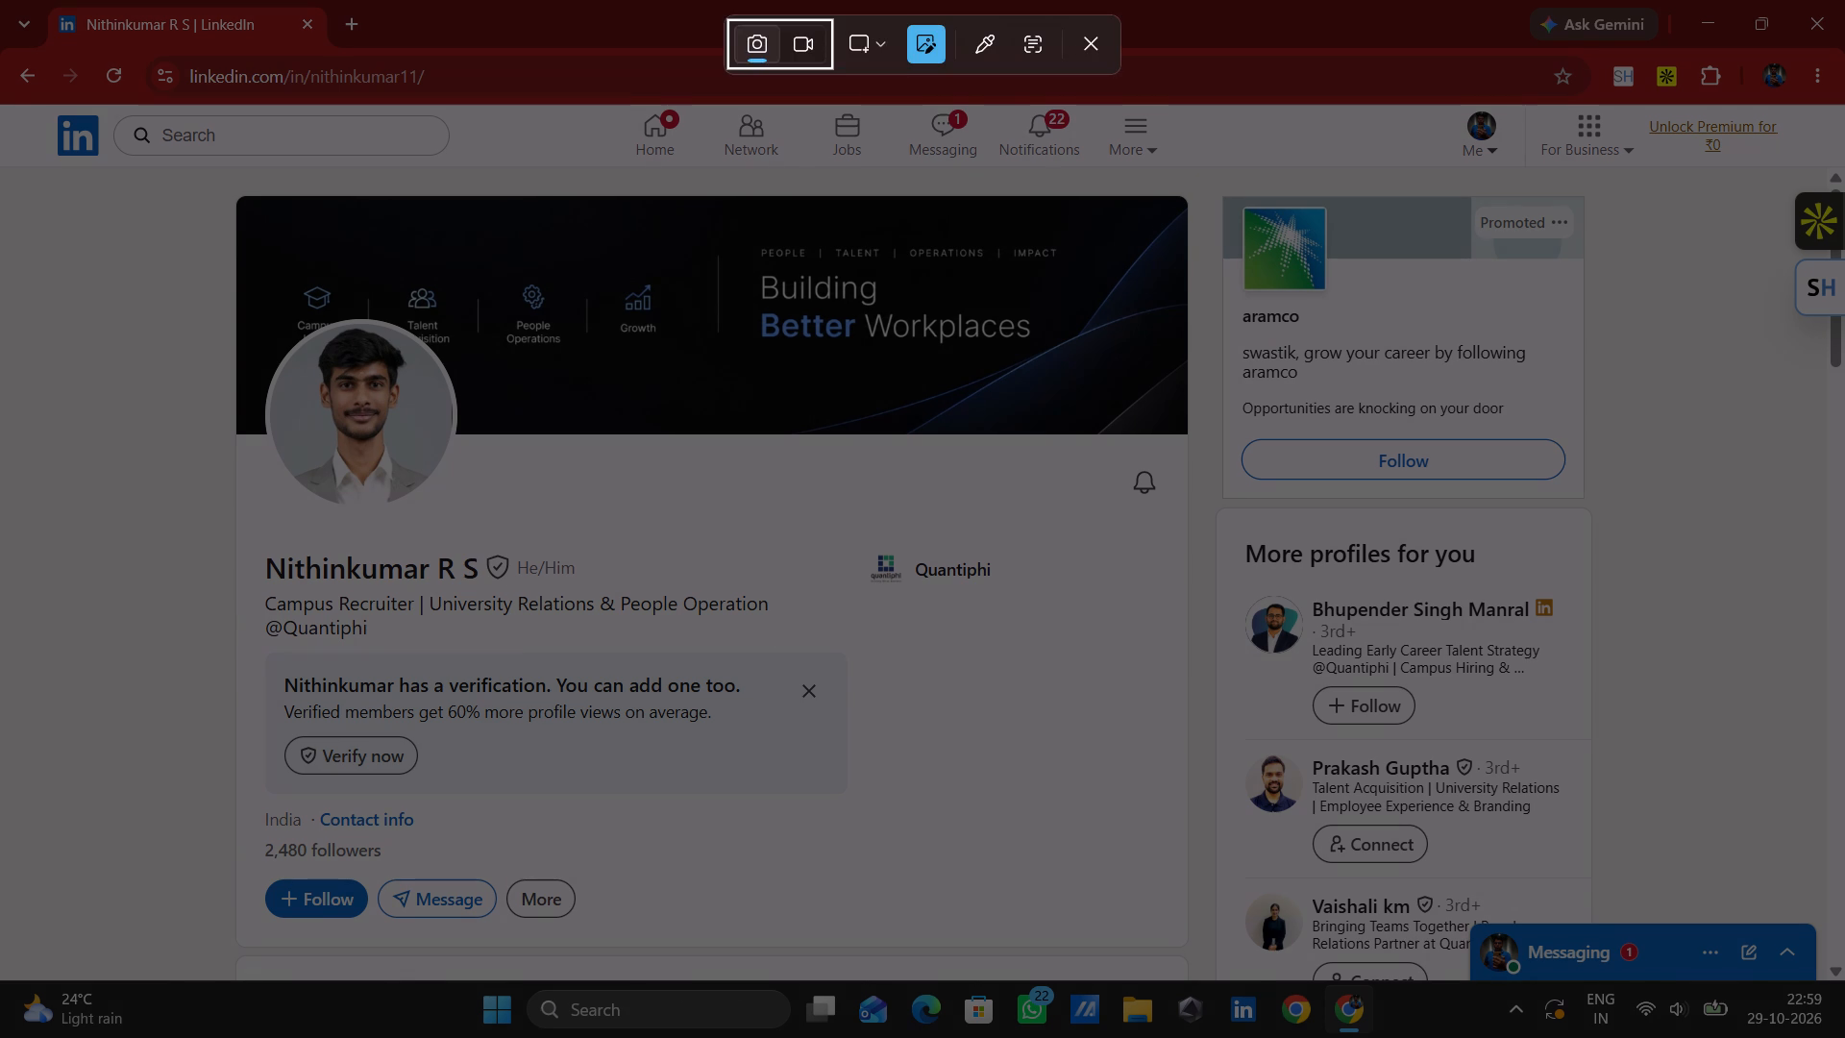
{"action": "left_click", "coordinate": [876, 32]}
{"action": "left_click", "coordinate": [902, 139]}
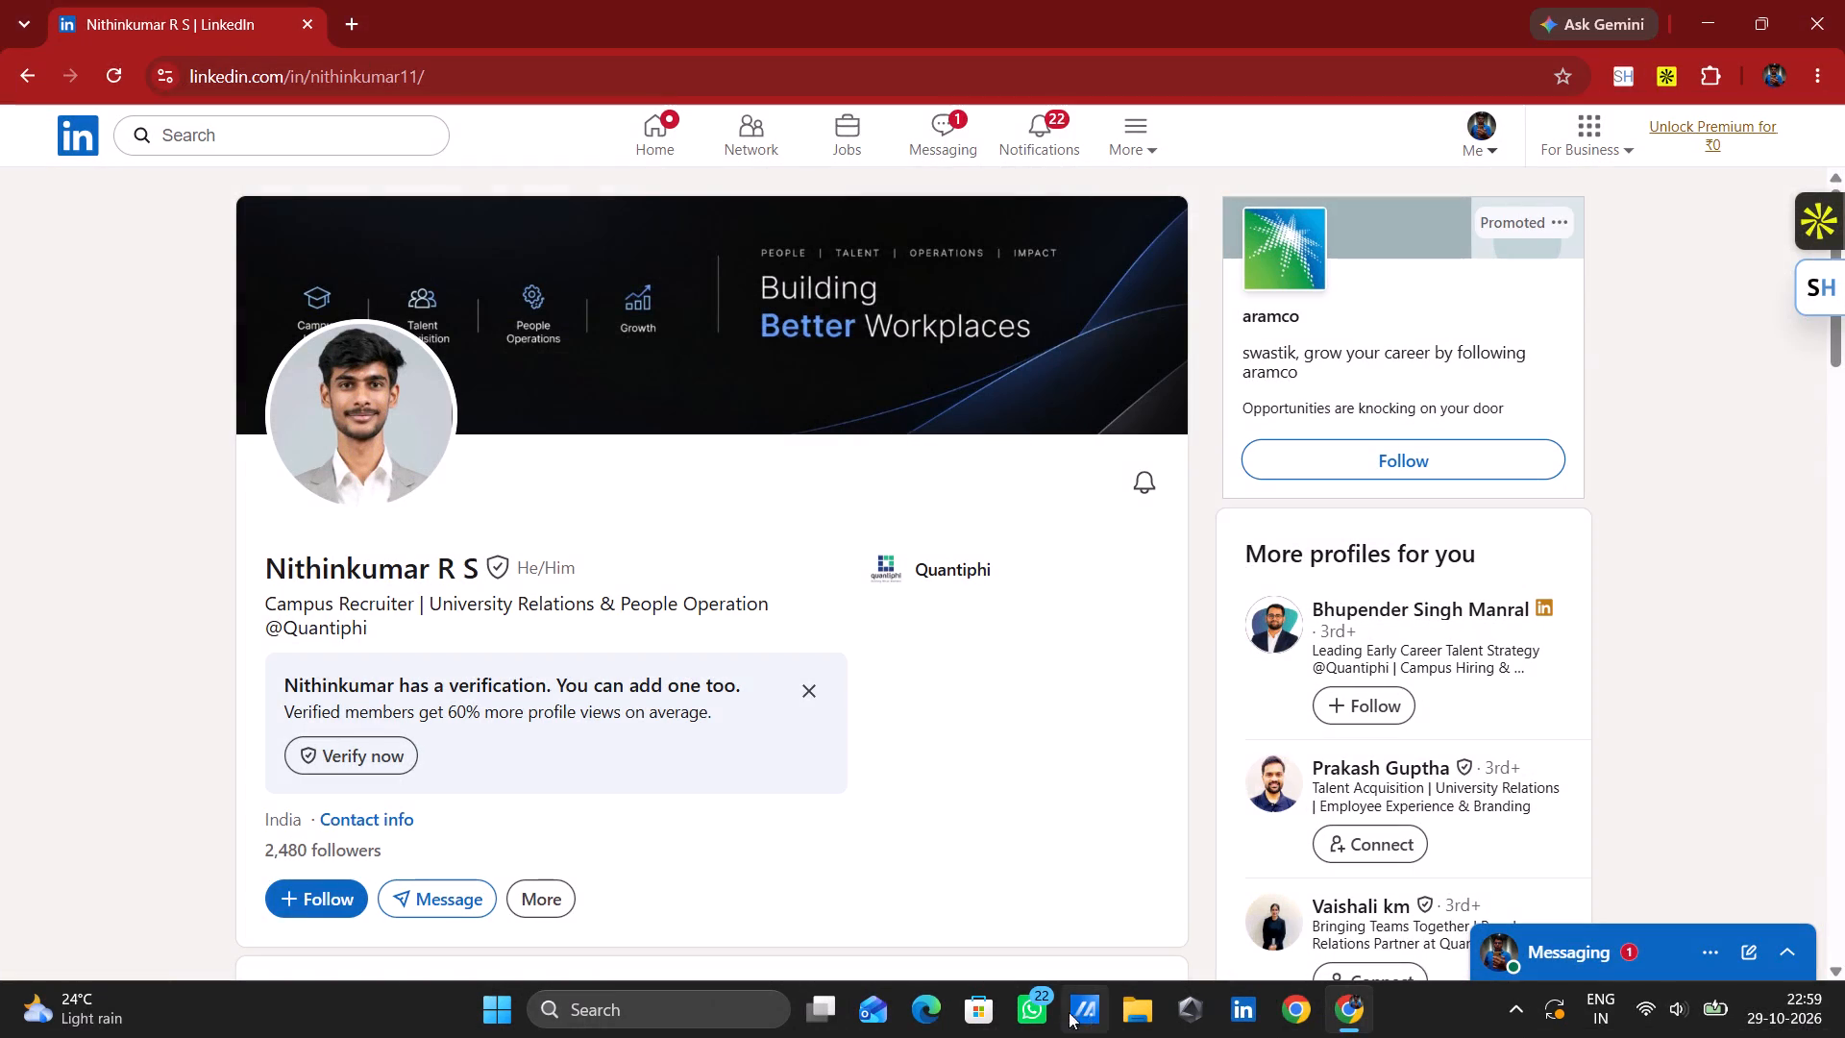